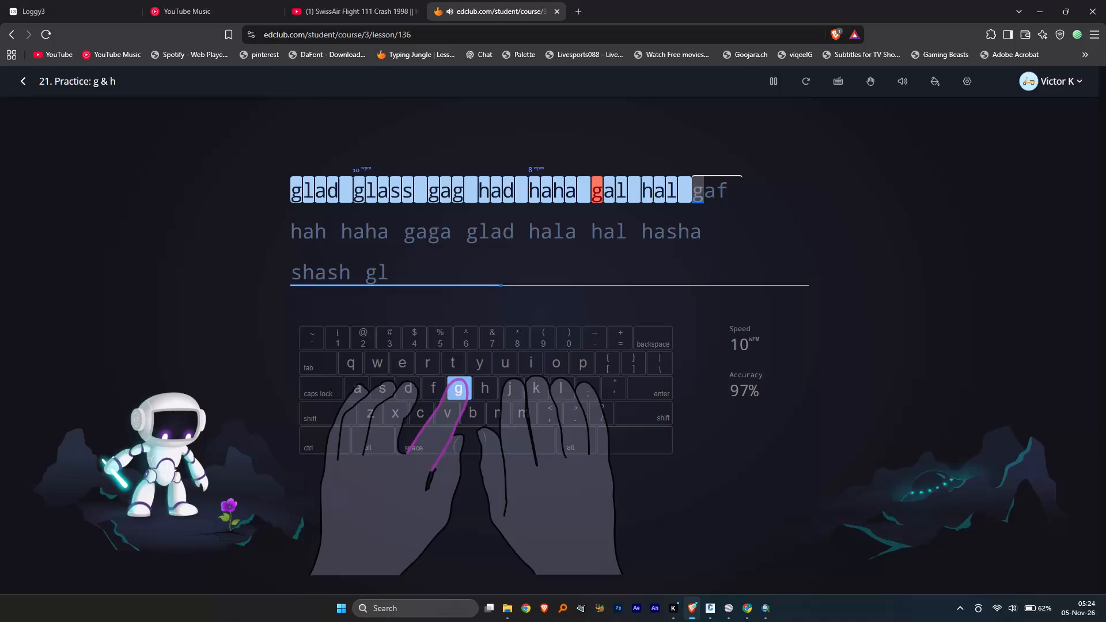
Enter the practice words "gaf hah haha" in the g & h typing lesson.
key(g)
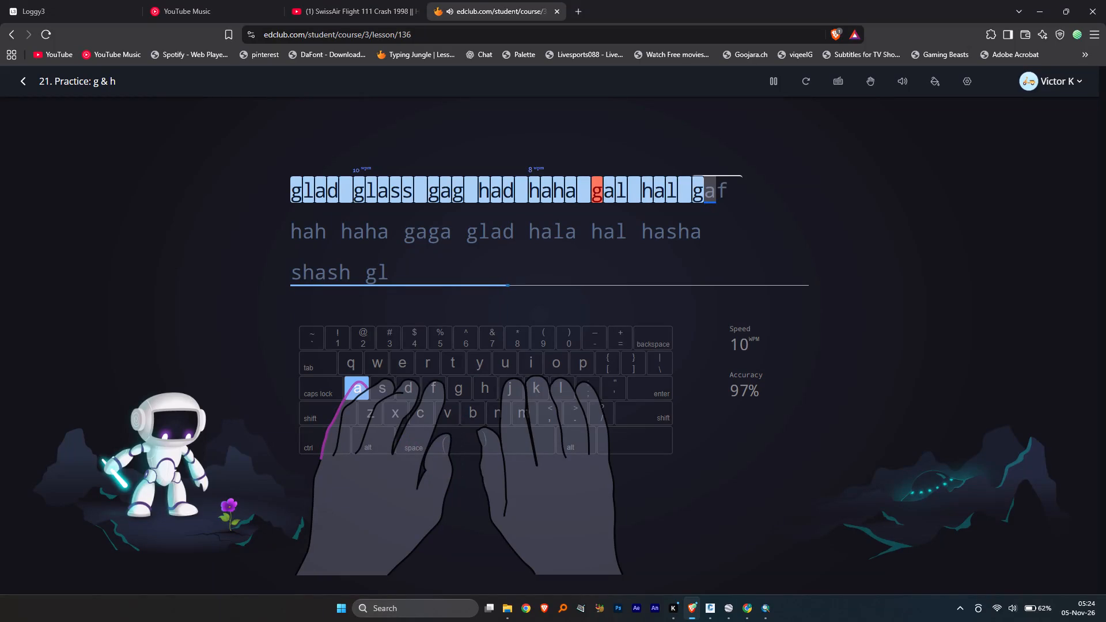
key(a)
text(f)
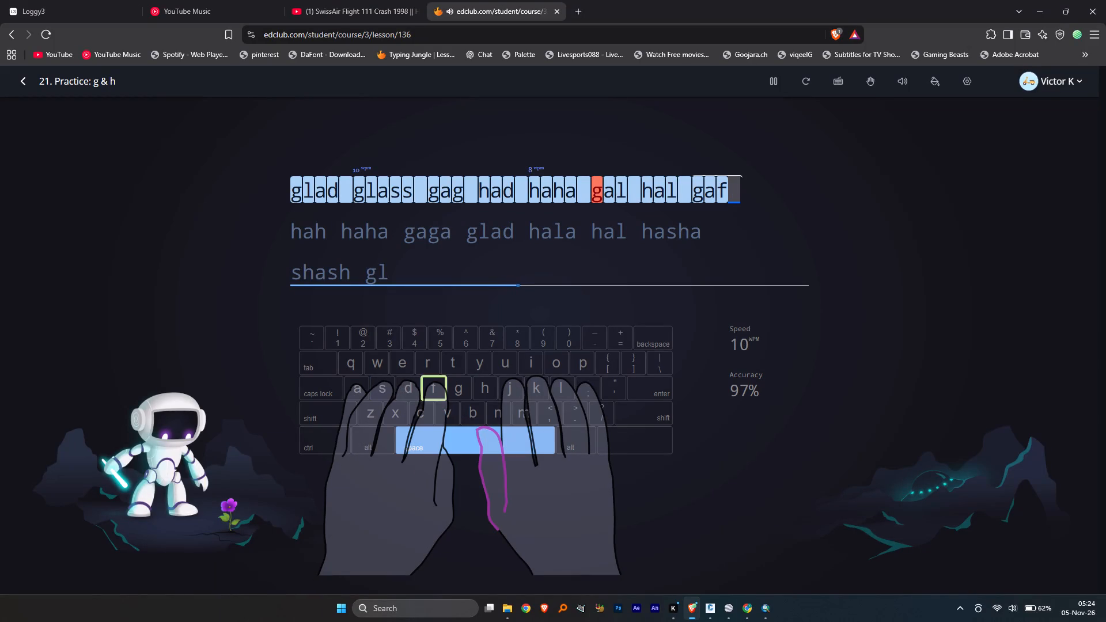
key(space)
key(h)
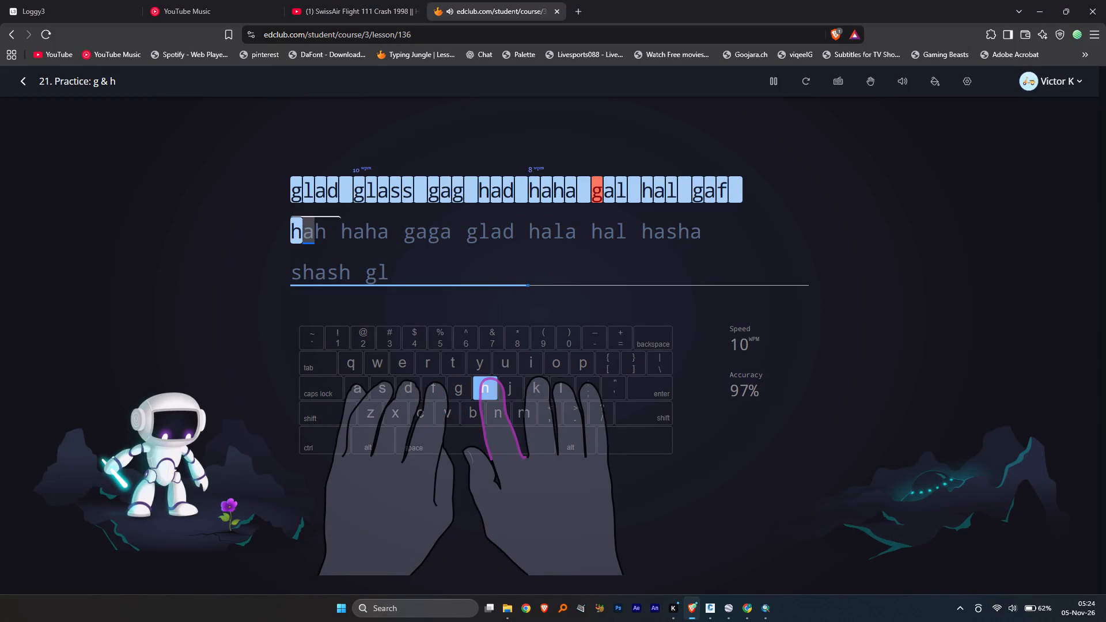
key(a)
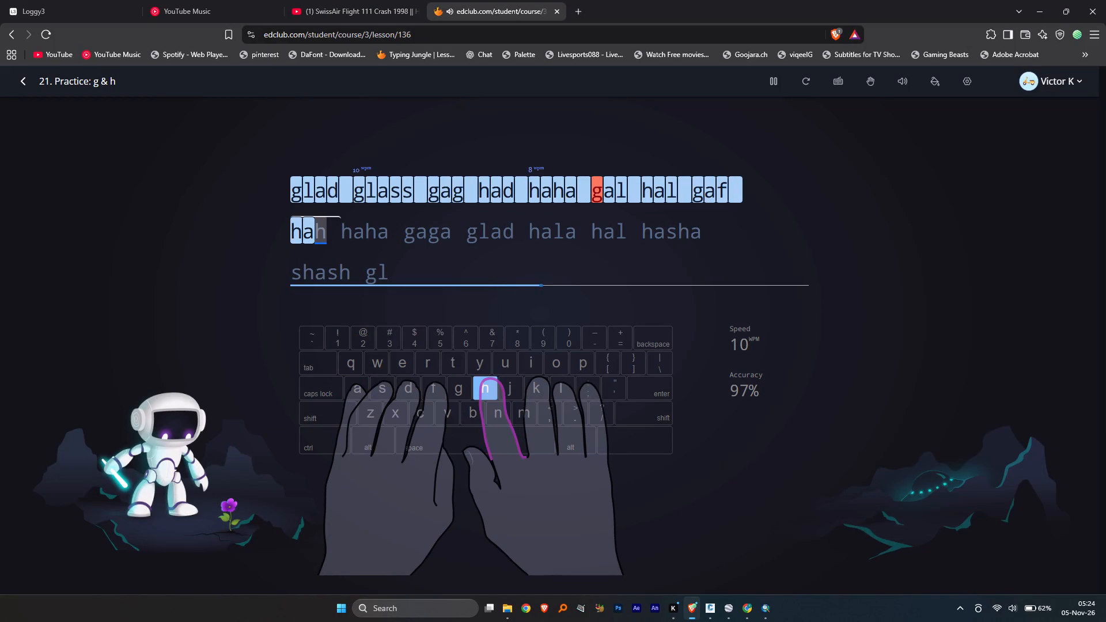
text(h)
key(space)
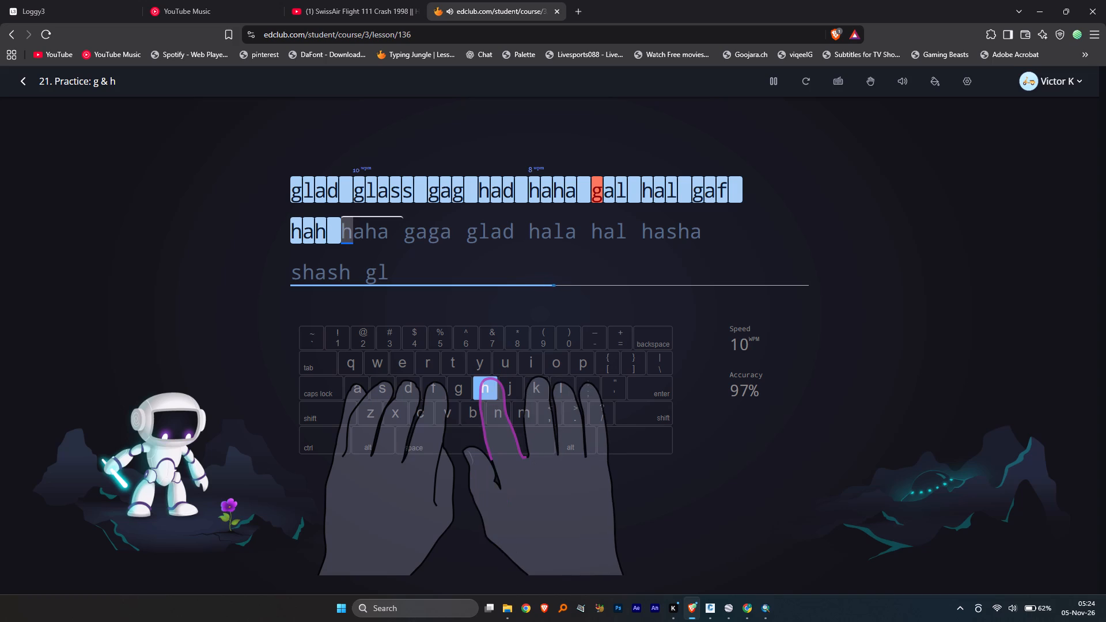
key(h)
key(a)
text(ha)
key(space)
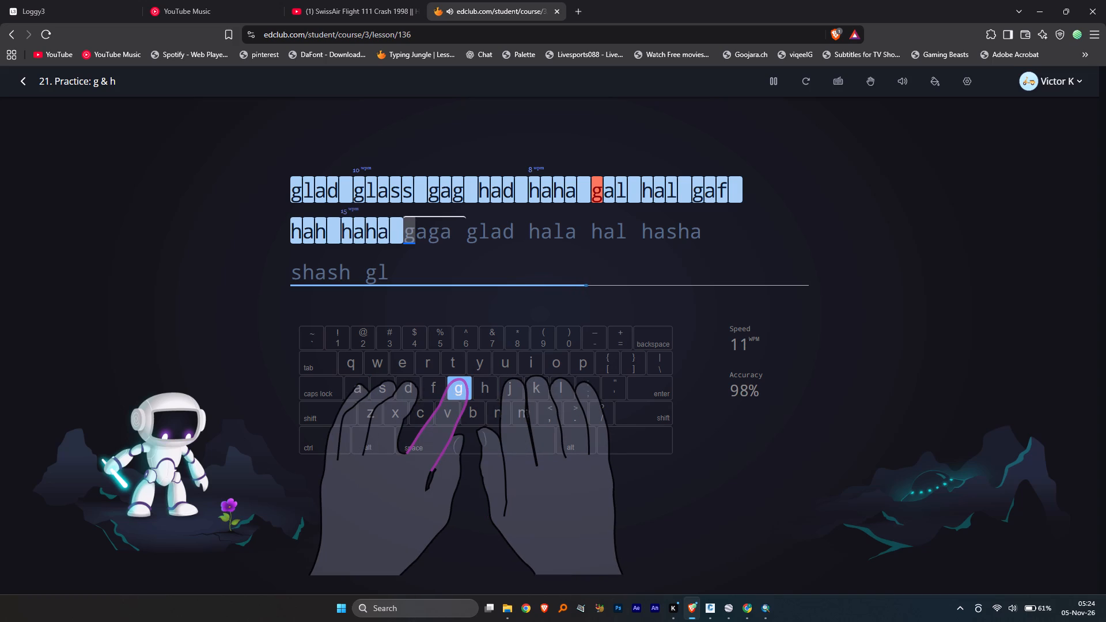
Continue the typing lesson with the words "gaga glad".
key(g)
key(a)
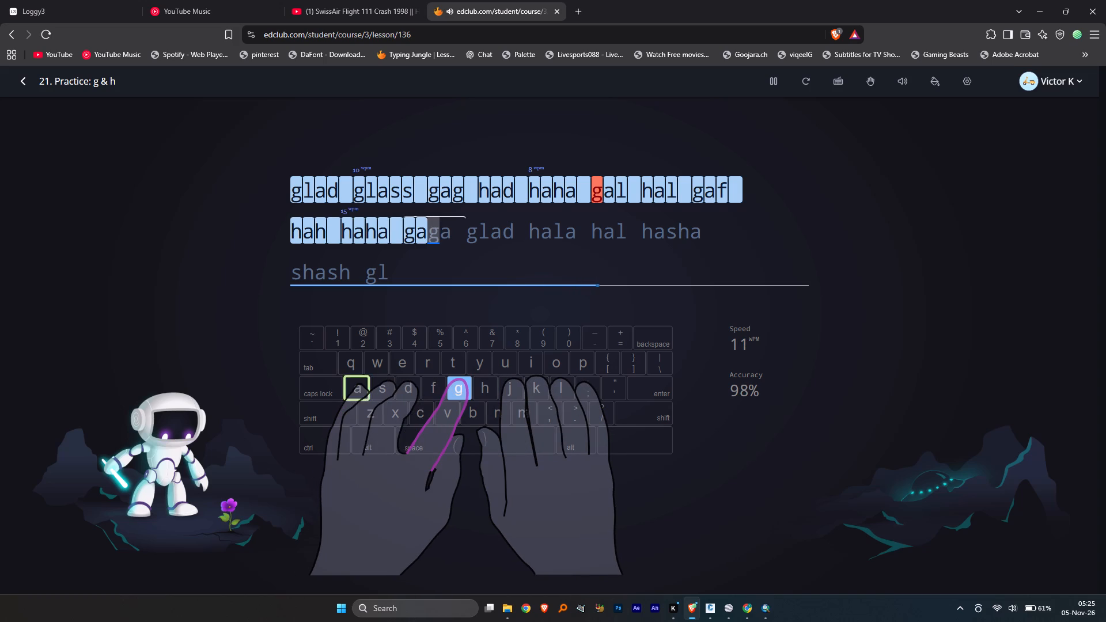
key(f)
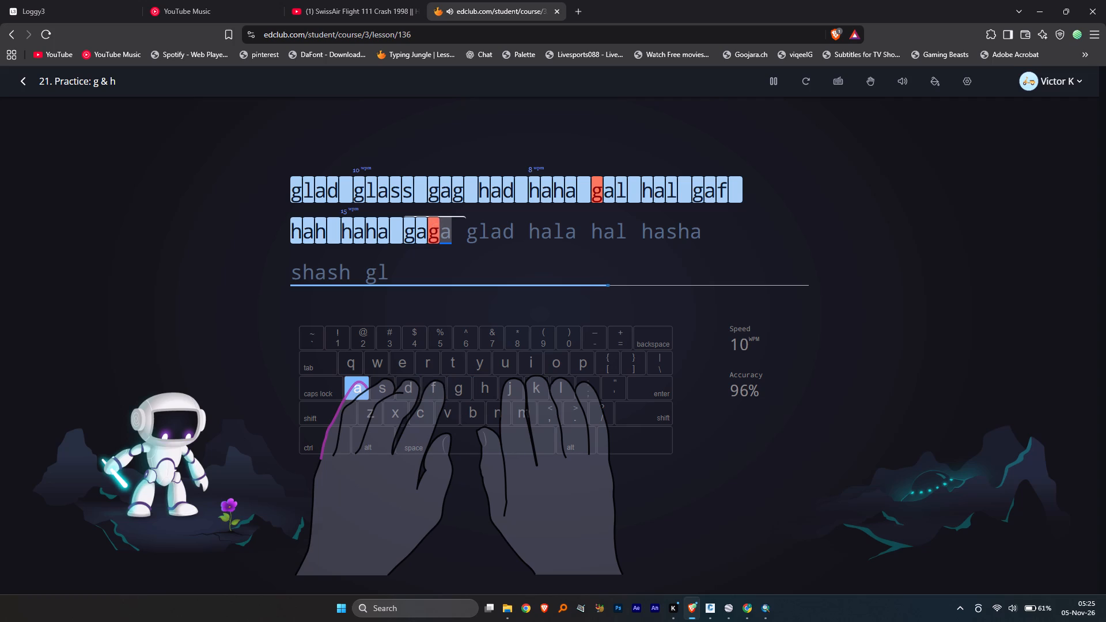
key(a)
key(space)
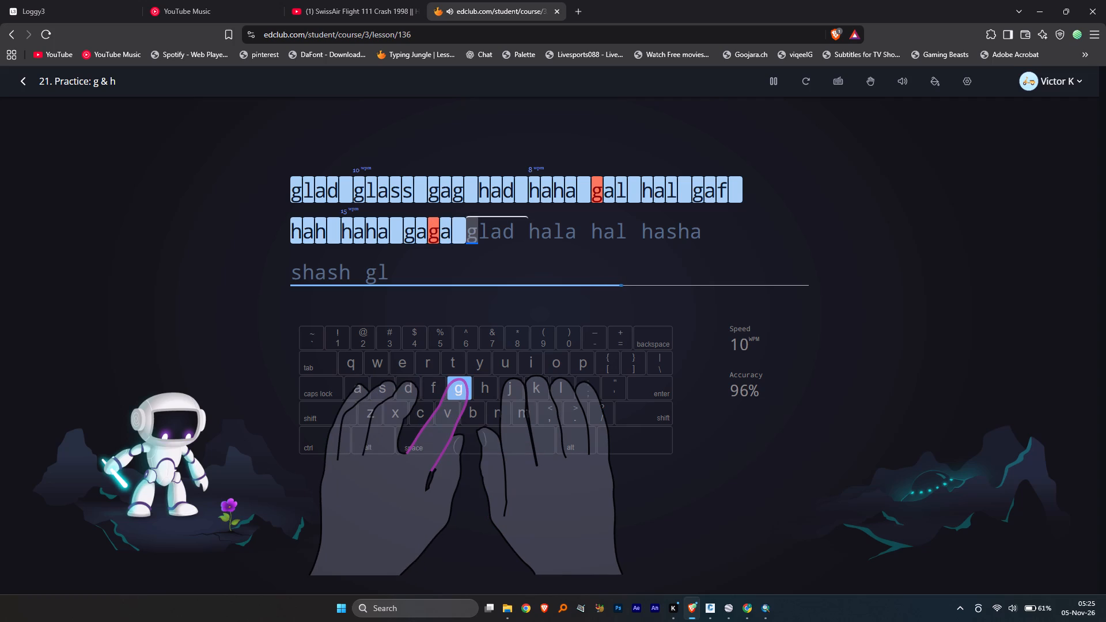
key(g)
key(l)
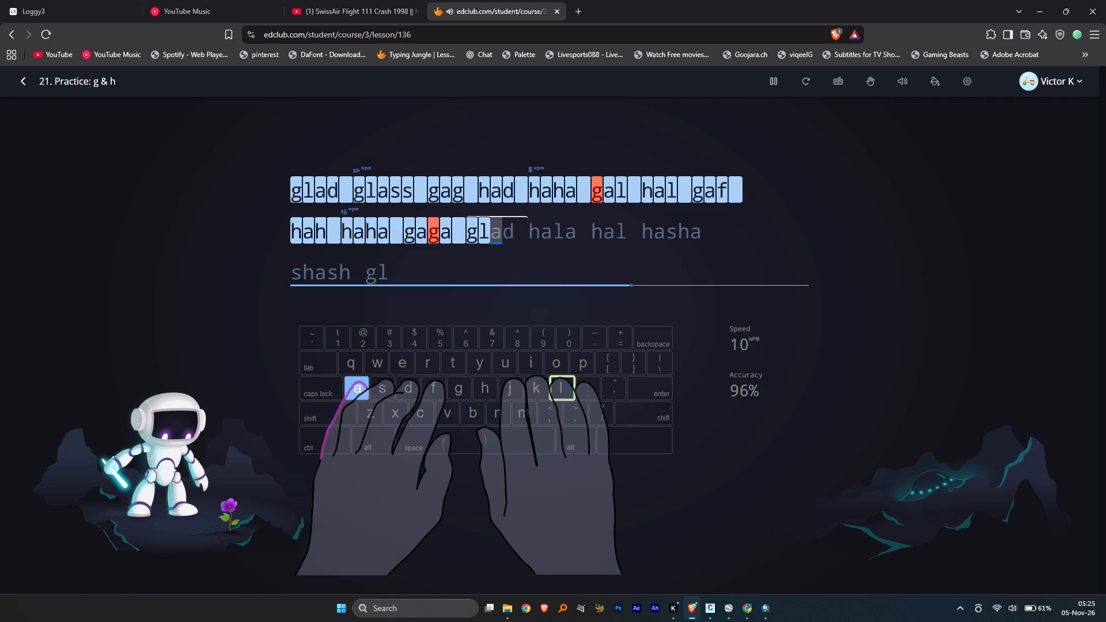
key(a)
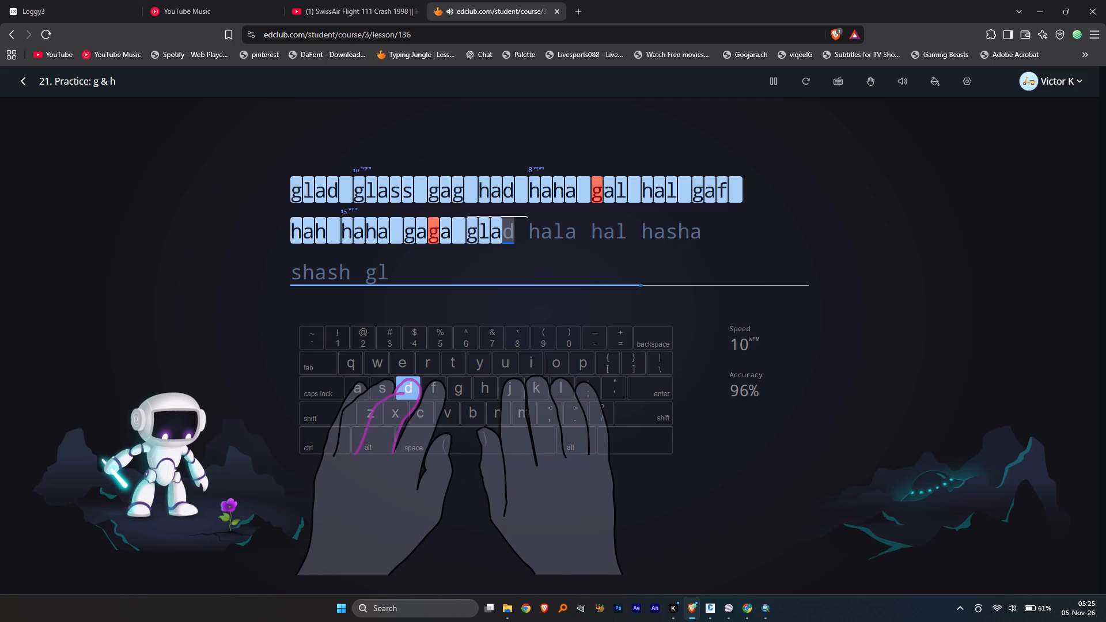
text(d)
key(space)
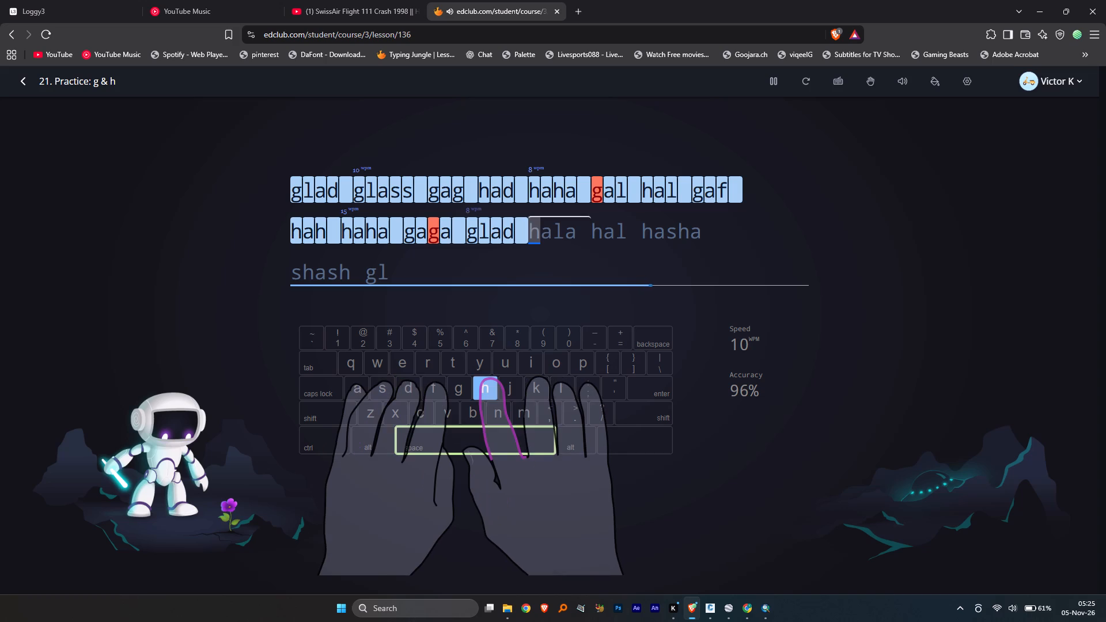
Continue the typing lesson with the words "hala hal hasha".
text(ha)
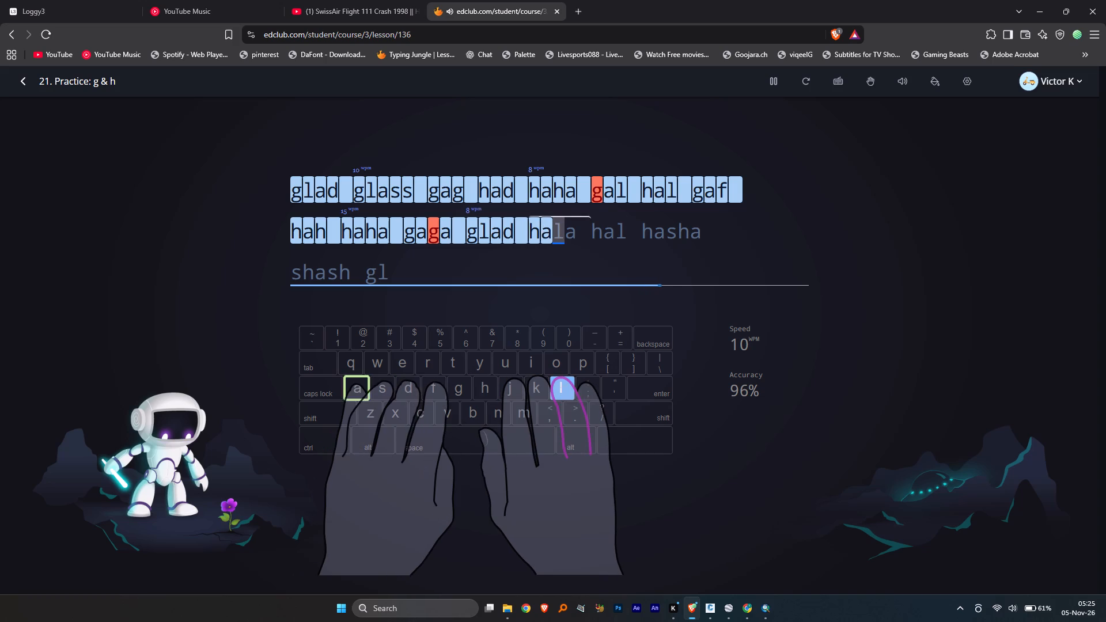
key(l)
text(a)
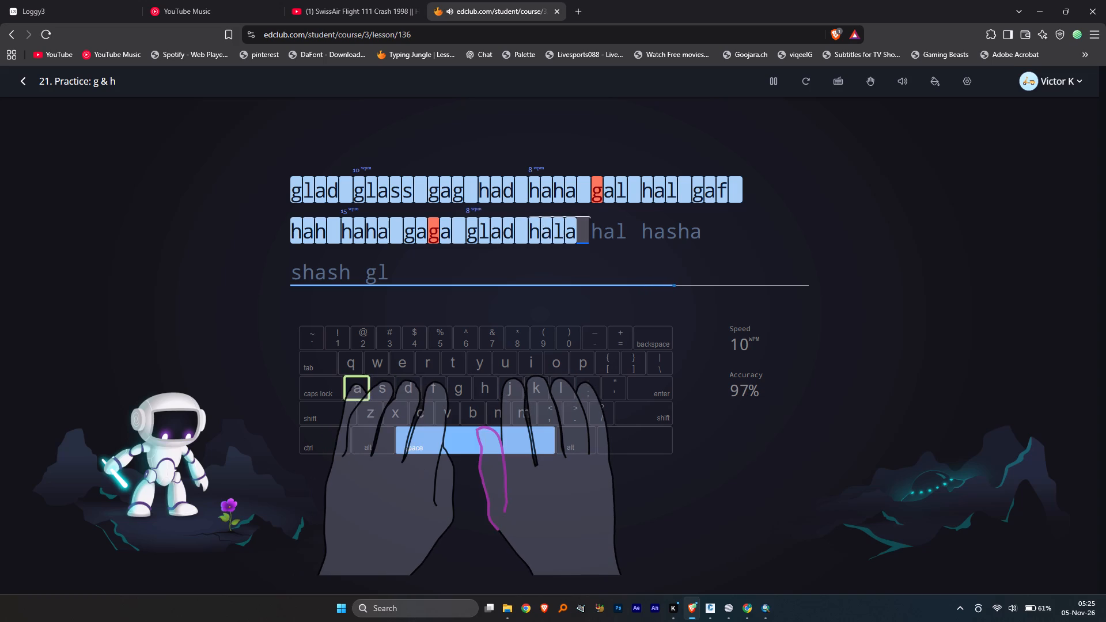
key(space)
key(h)
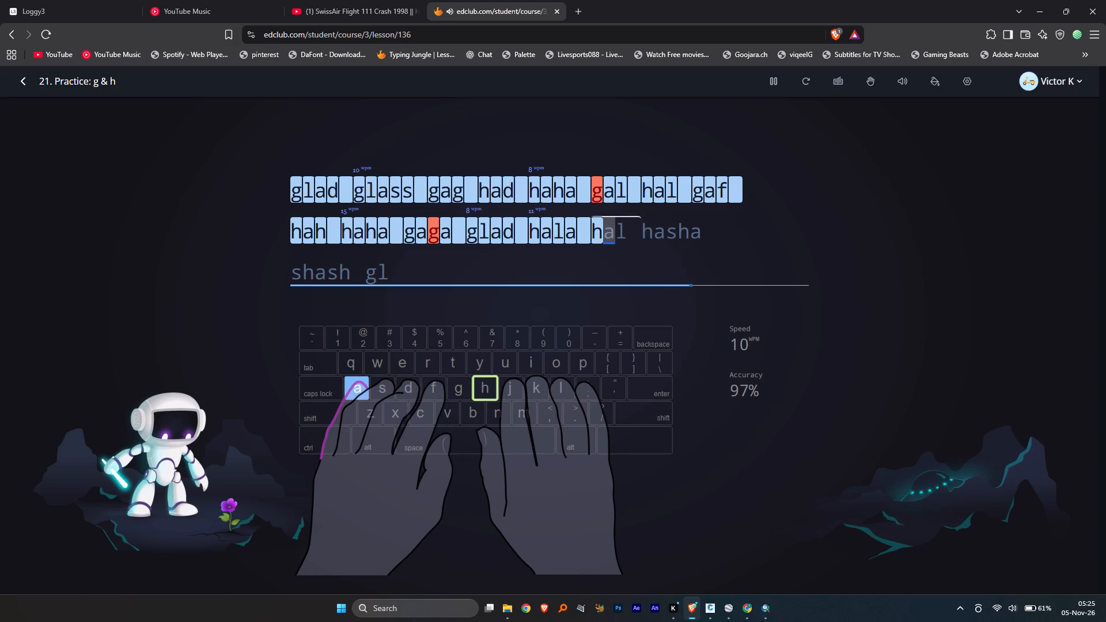
key(a)
text(l)
key(space)
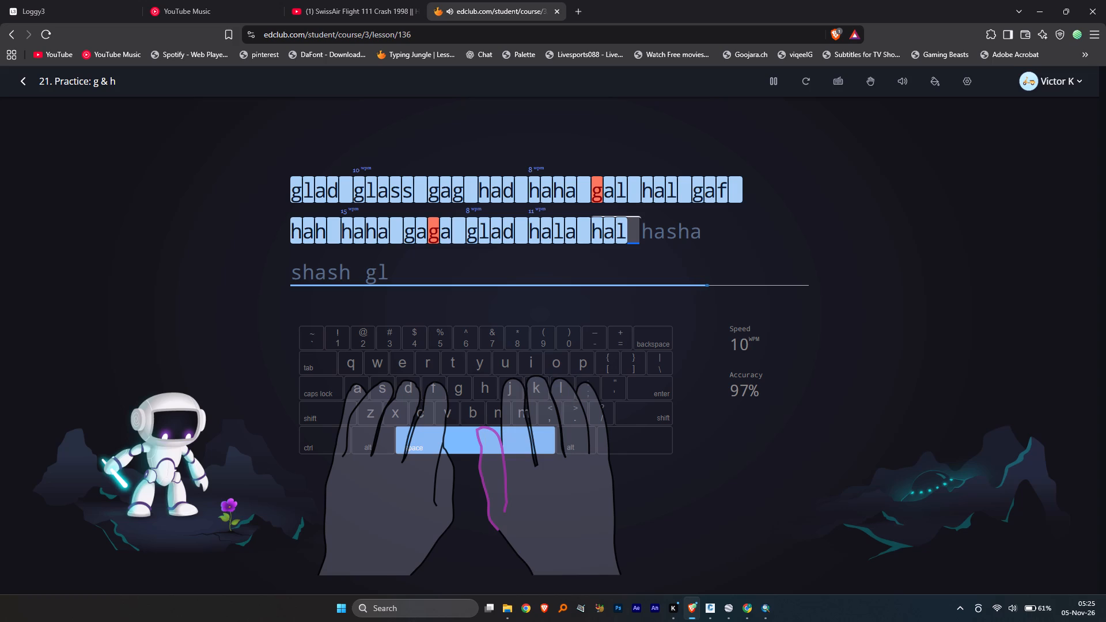
key(f)
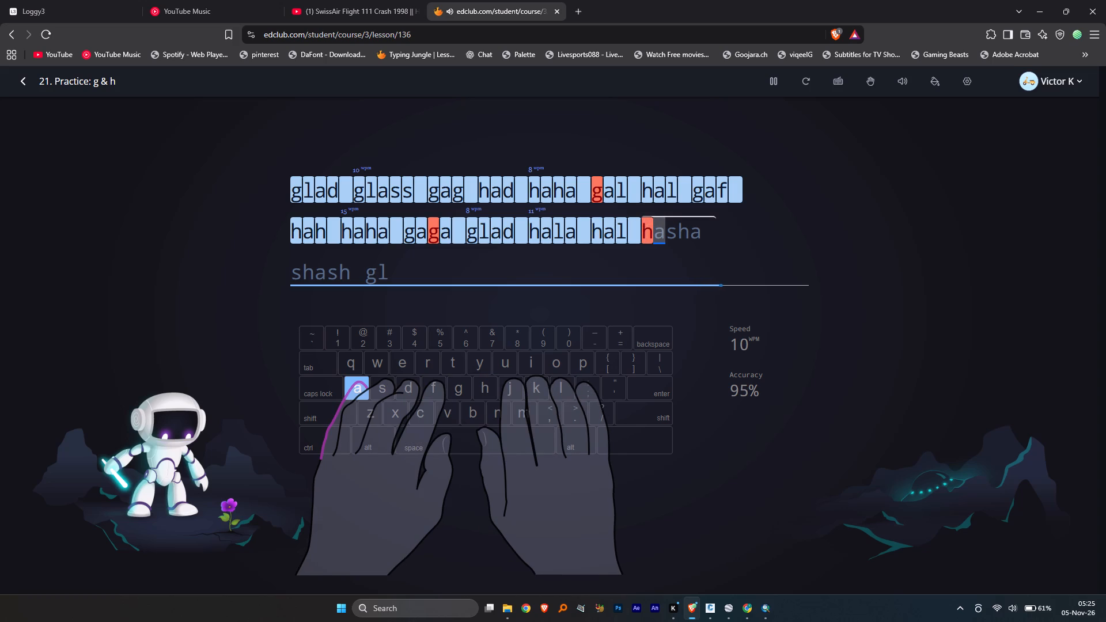
key(a)
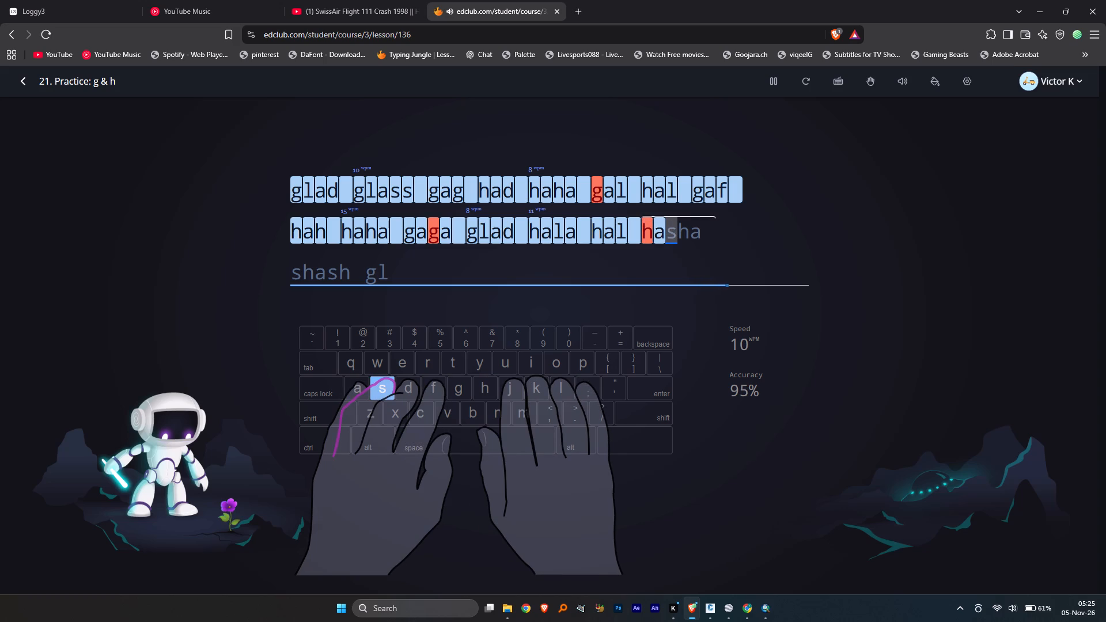
key(s)
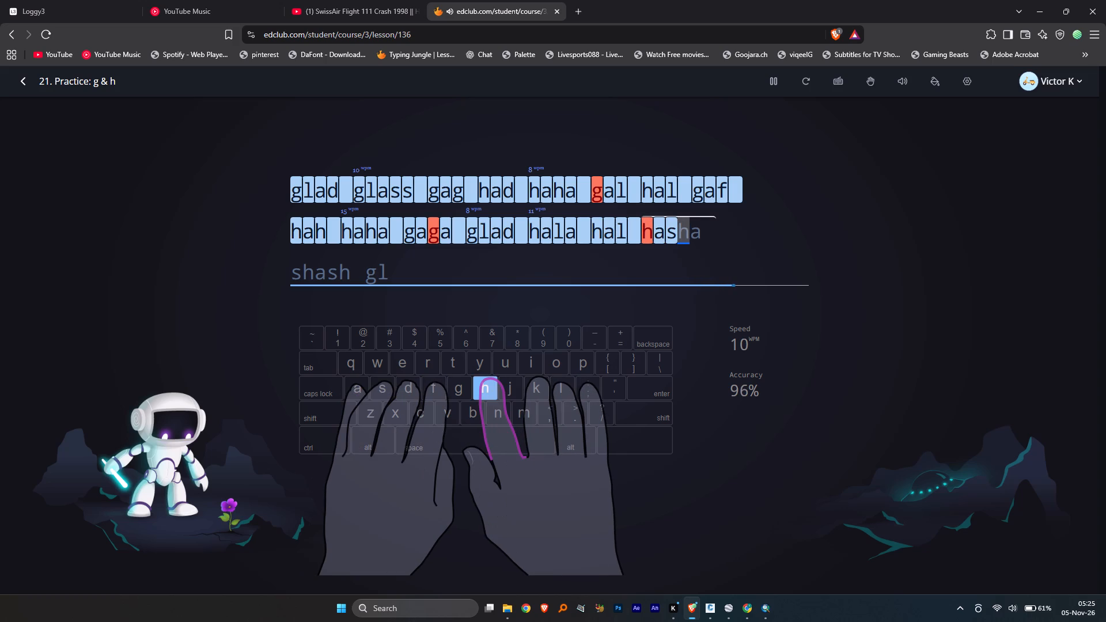
key(h)
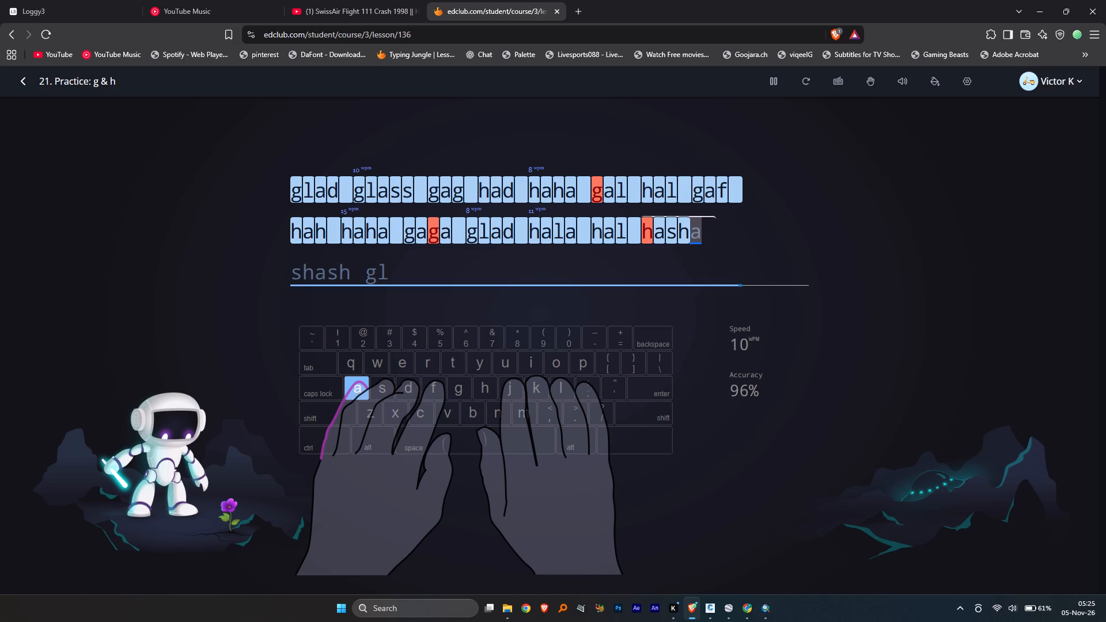
text(a)
key(space)
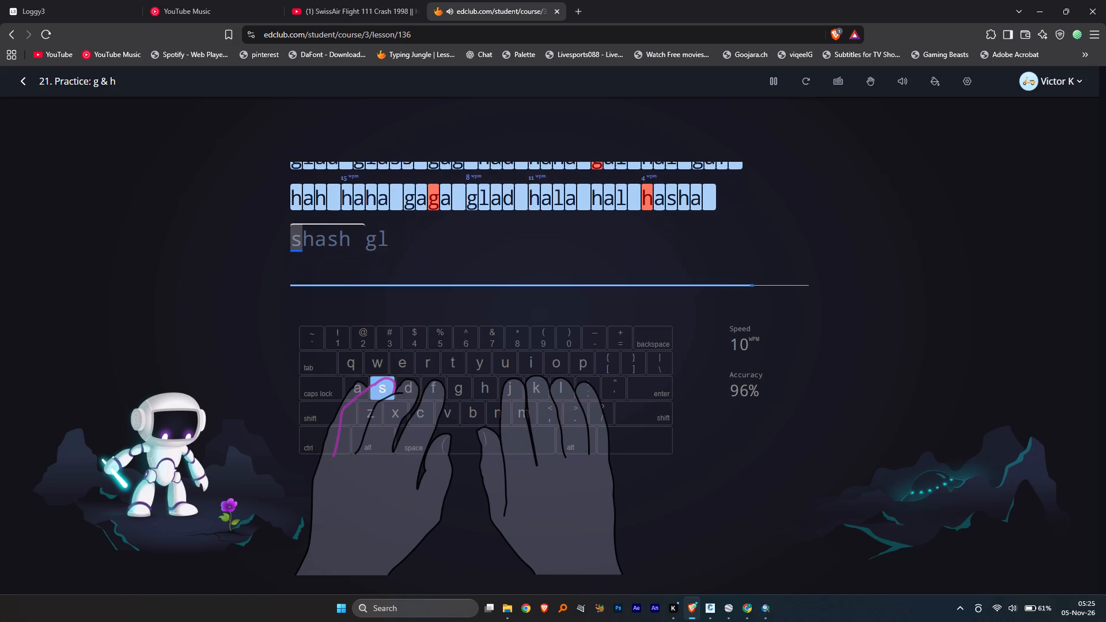
Finish the typing lesson by entering its last characters, "shash gl".
key(s)
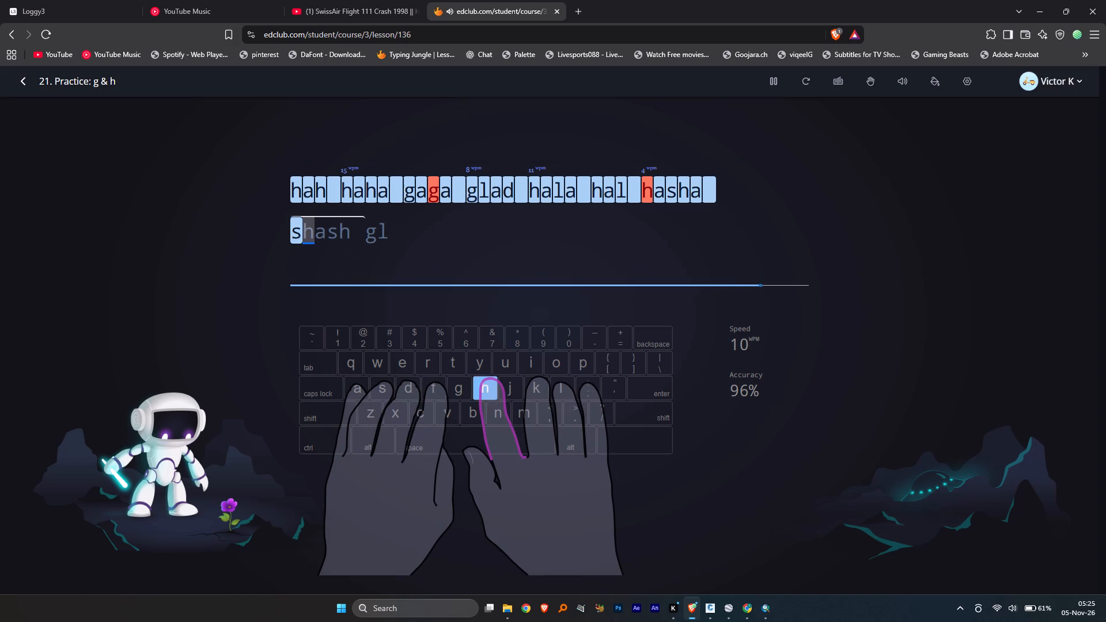
key(h)
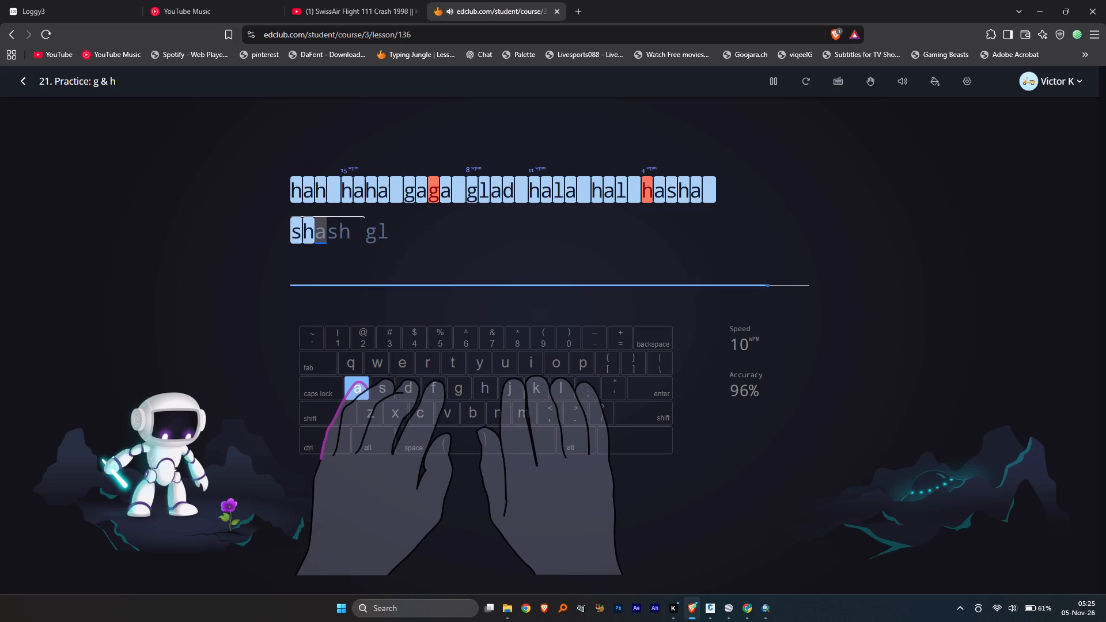
key(a)
key(s)
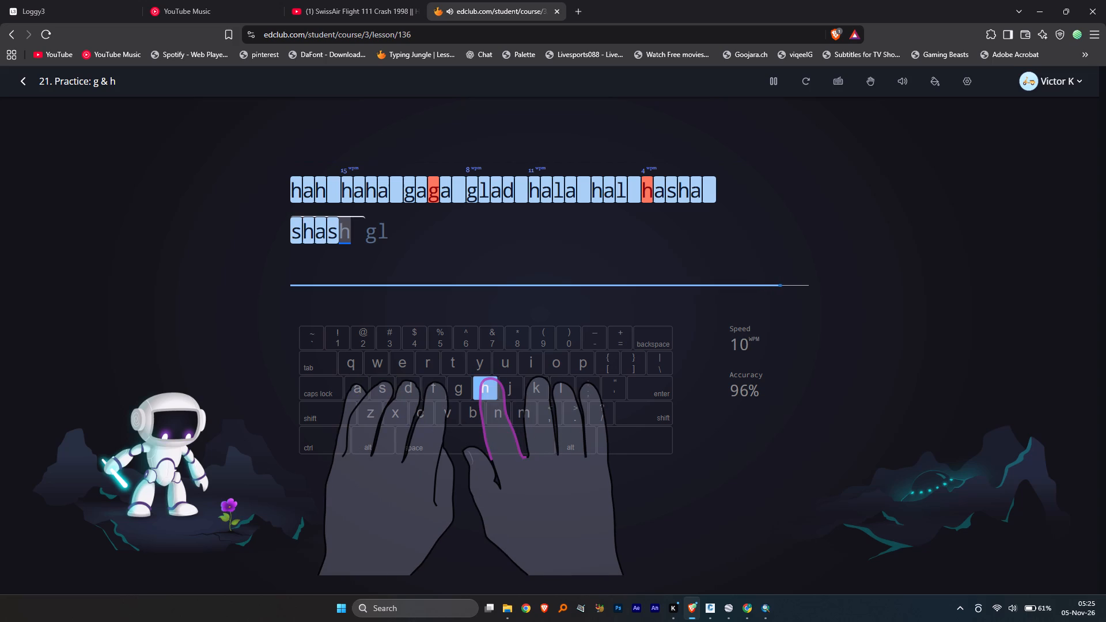
key(h)
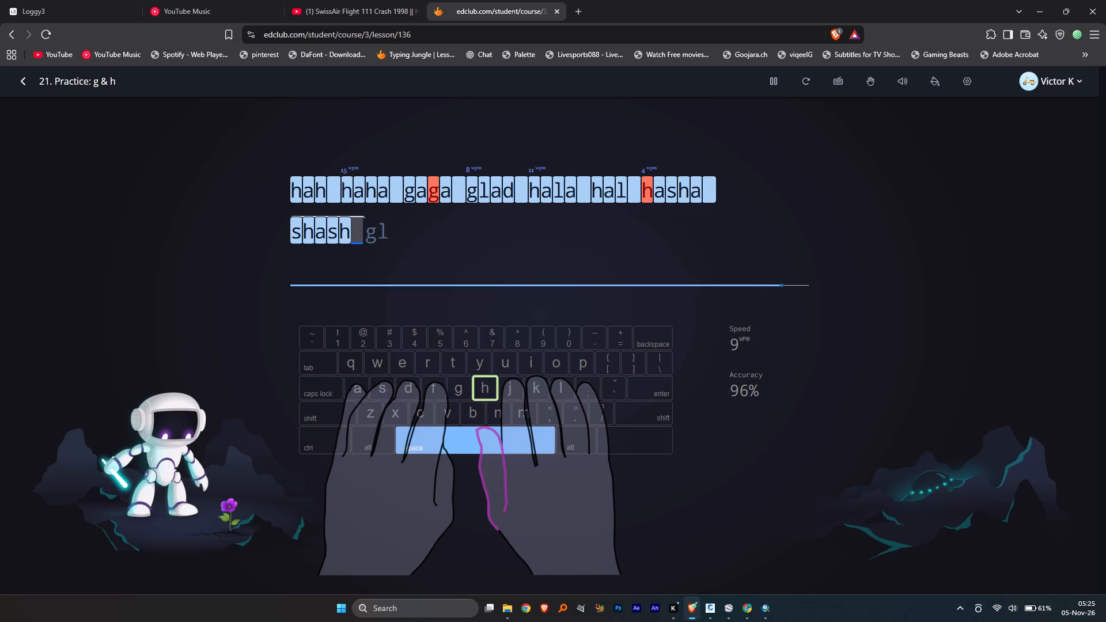
key(space)
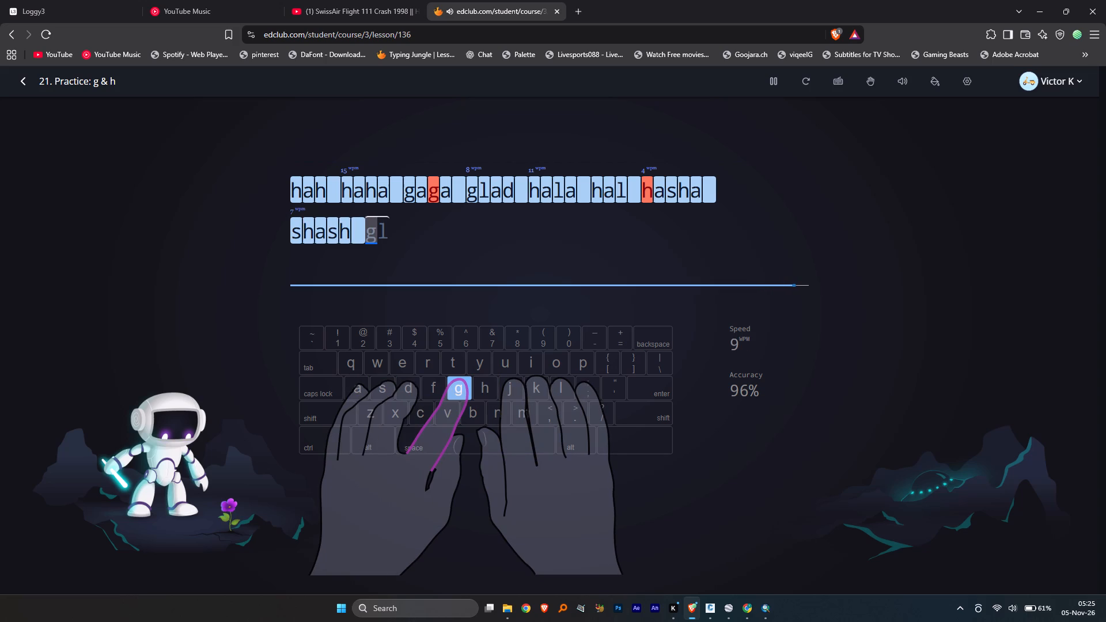
key(g)
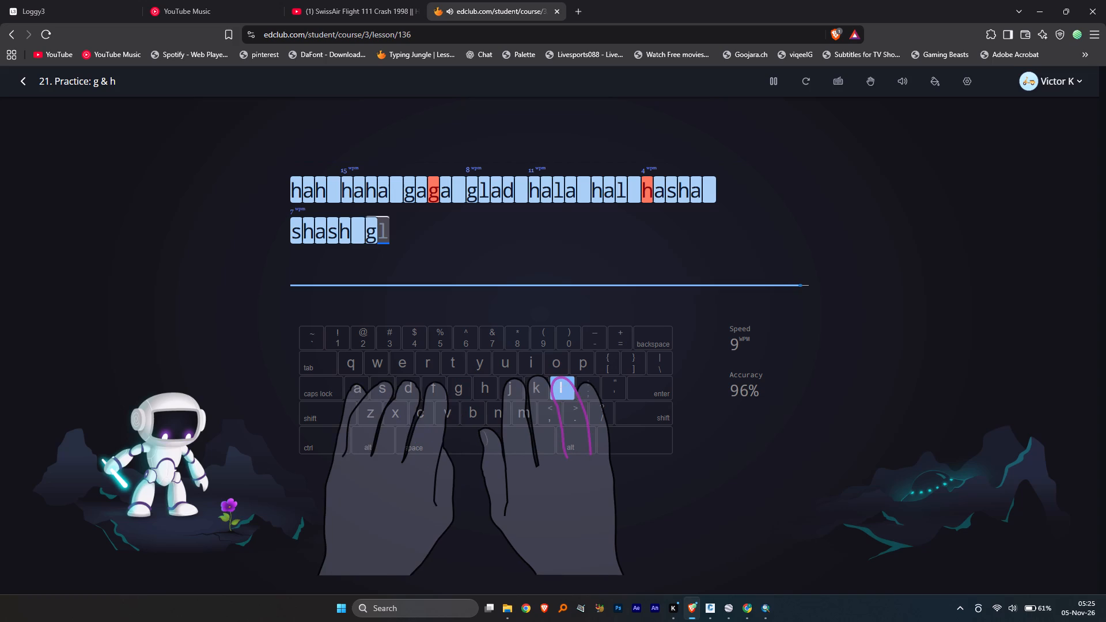
key(l)
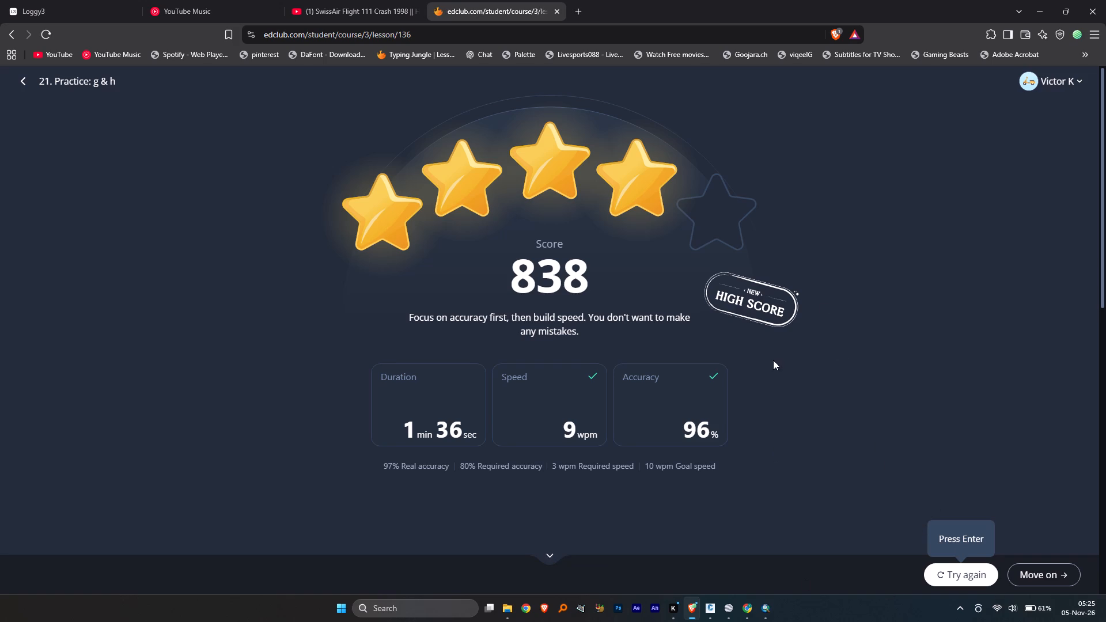
Switch to Civil 3D with the KARIMENU_DAM_Mutations drawing in front.
click(710, 607)
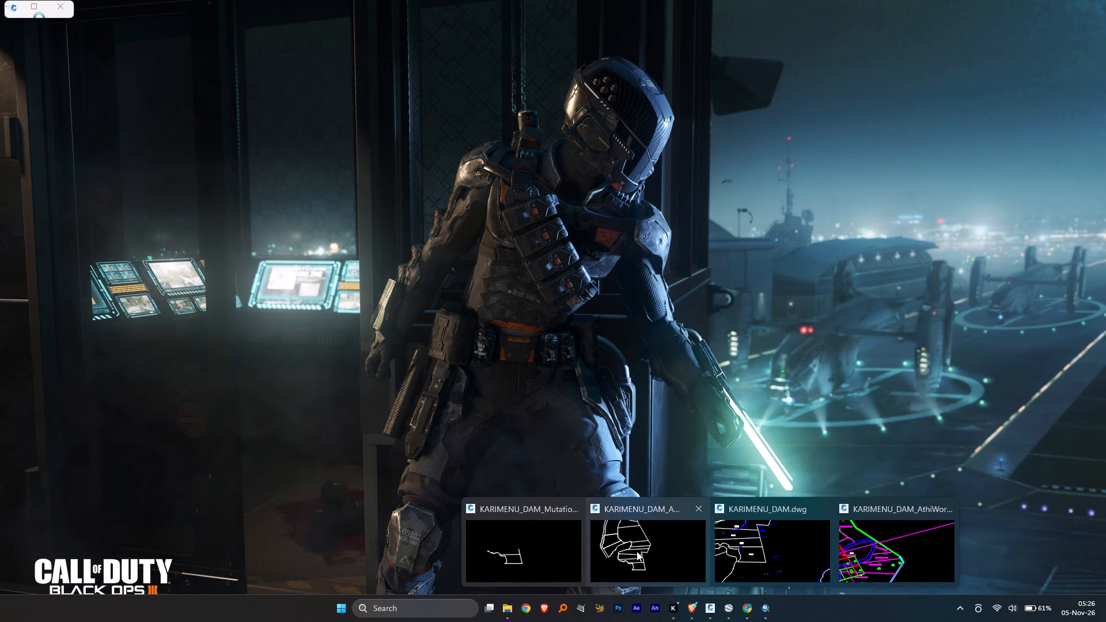
click(543, 542)
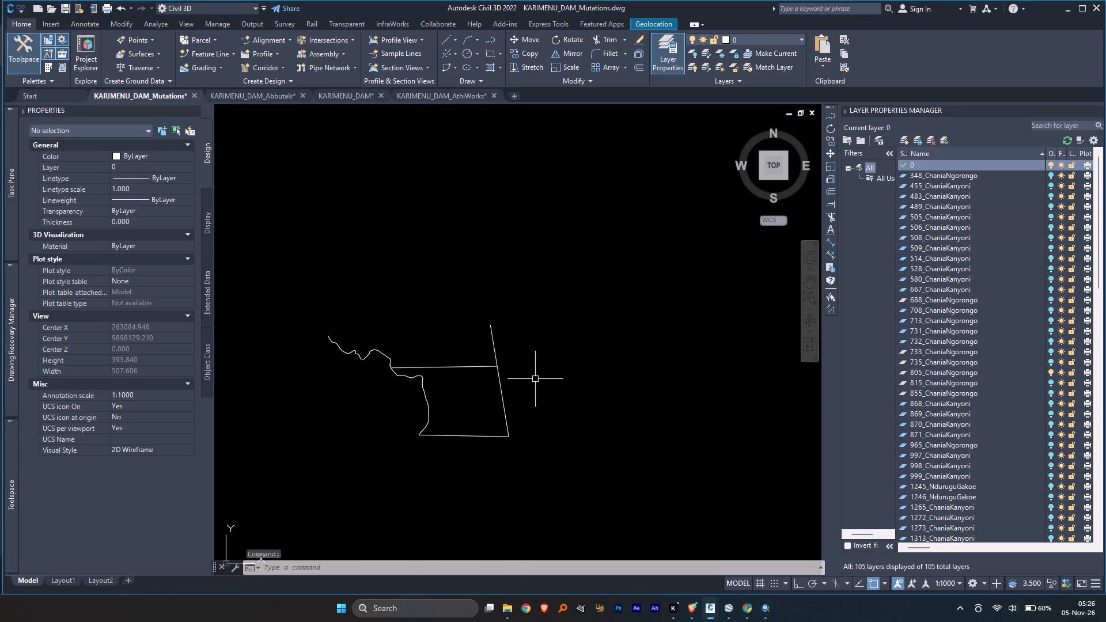
Switch to the Karimenu_Dam_ExcelSheet in Chrome and look through the remaining Ngorongo parcel rows on the All gazette notices sheet.
click(750, 613)
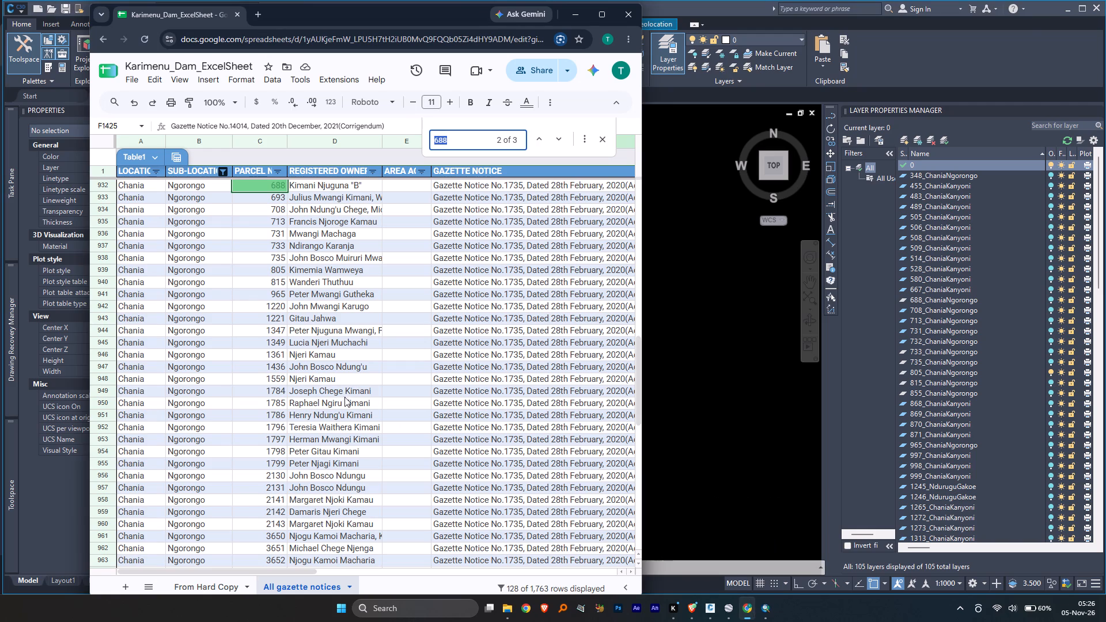
scroll(340, 439, down, 3)
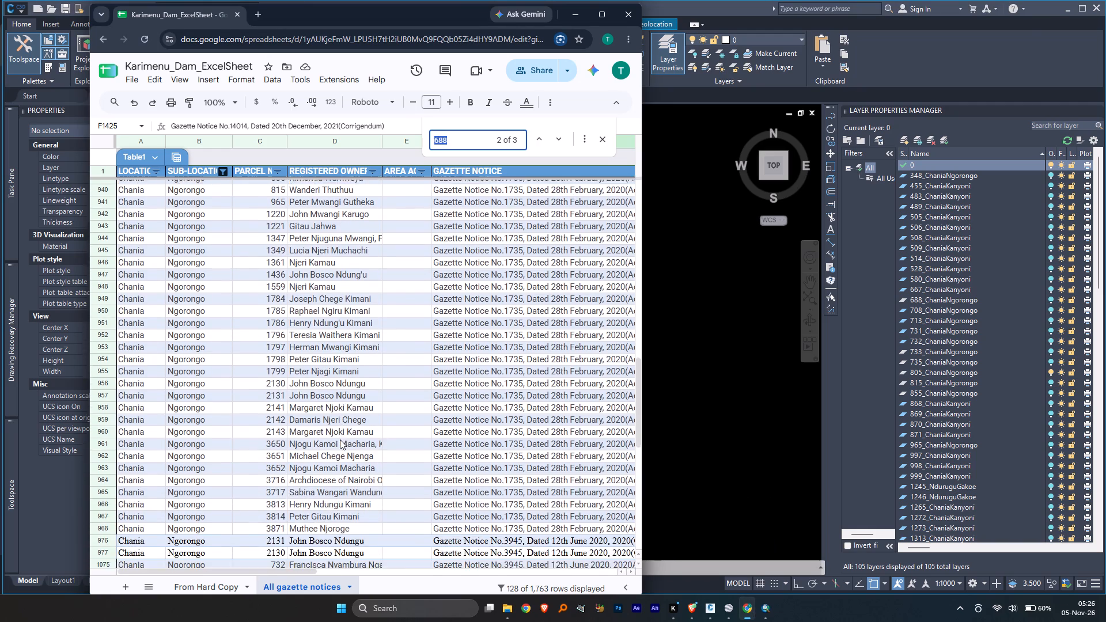
scroll(340, 439, down, 4)
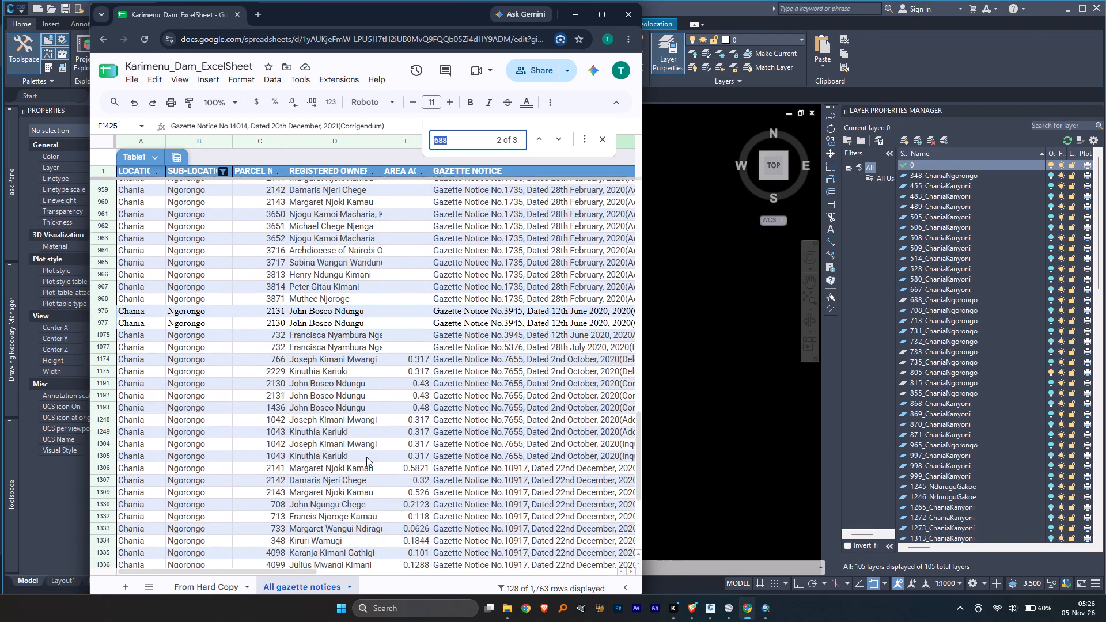
scroll(366, 457, down, 5)
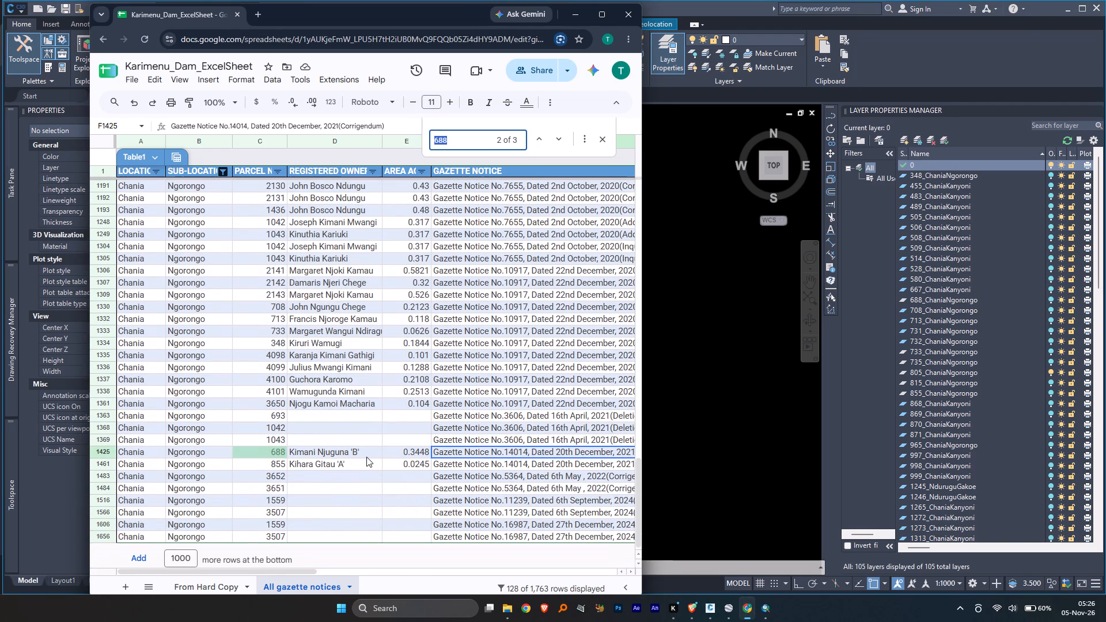
scroll(366, 457, down, 1)
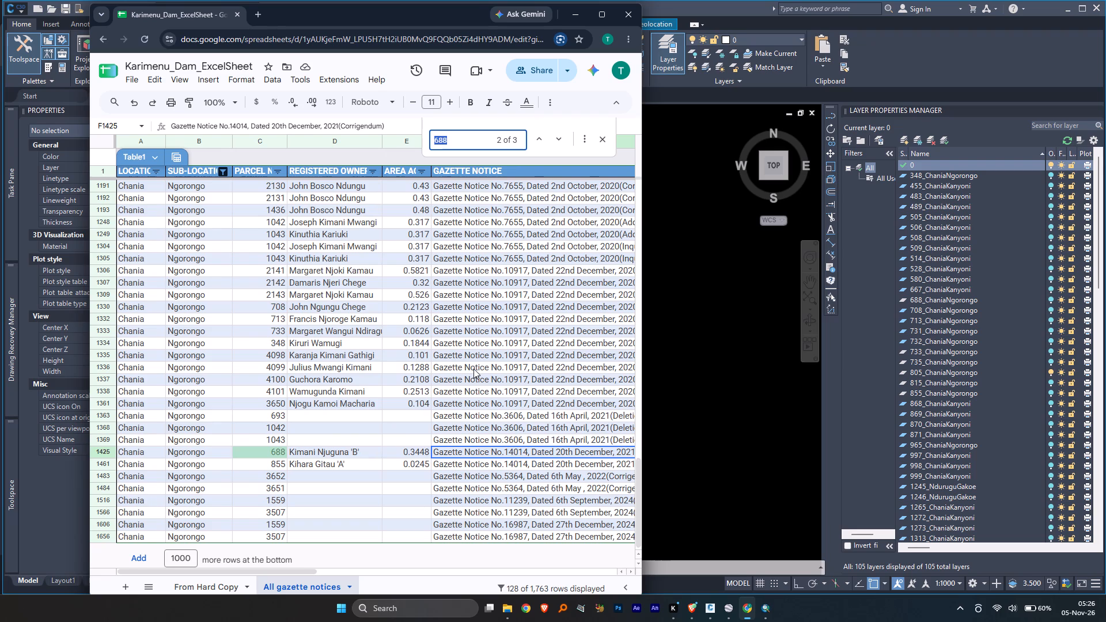
Look through the filtered Ngorongo parcel rows on the All gazette notices sheet and check the SUB-LOCATION column.
scroll(474, 369, down, 3)
scroll(474, 369, up, 3)
scroll(474, 369, down, 1)
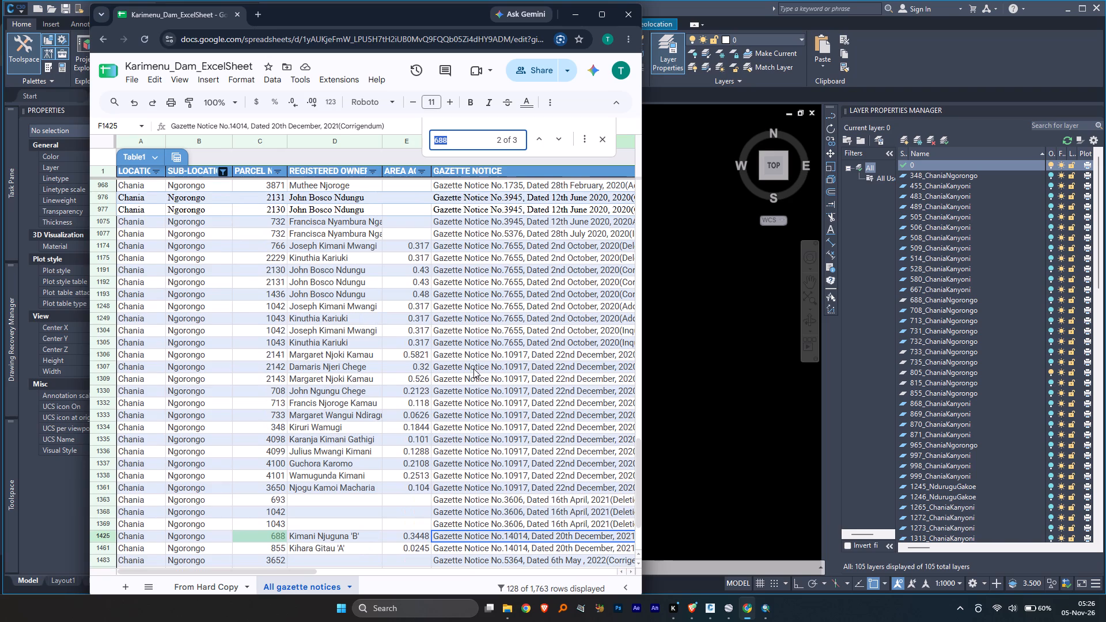
scroll(474, 369, down, 1)
scroll(474, 369, up, 4)
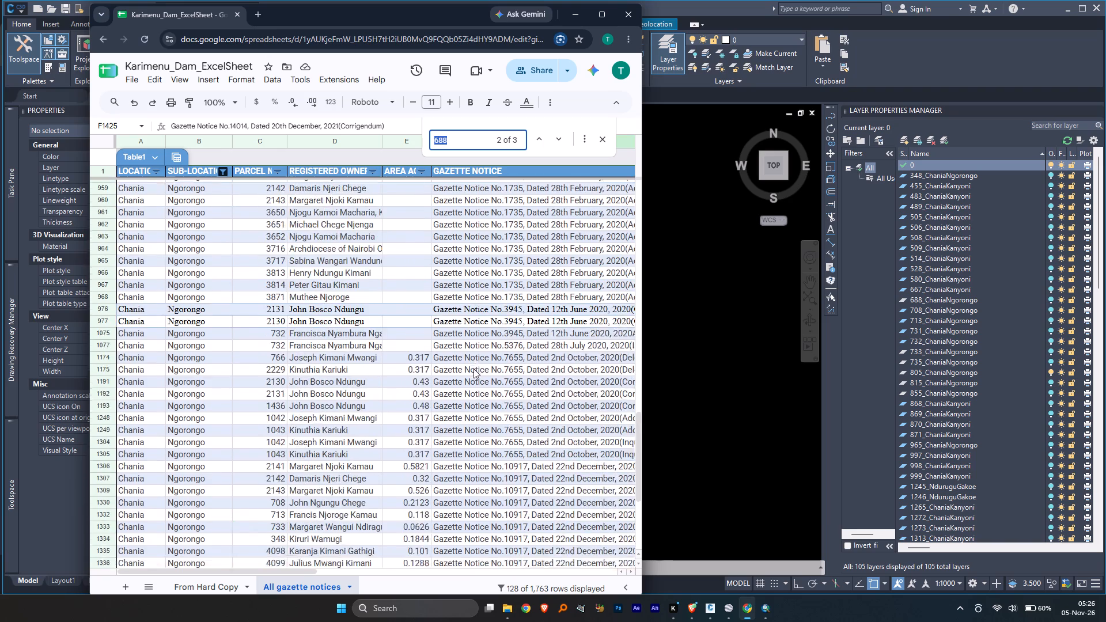
scroll(474, 369, up, 10)
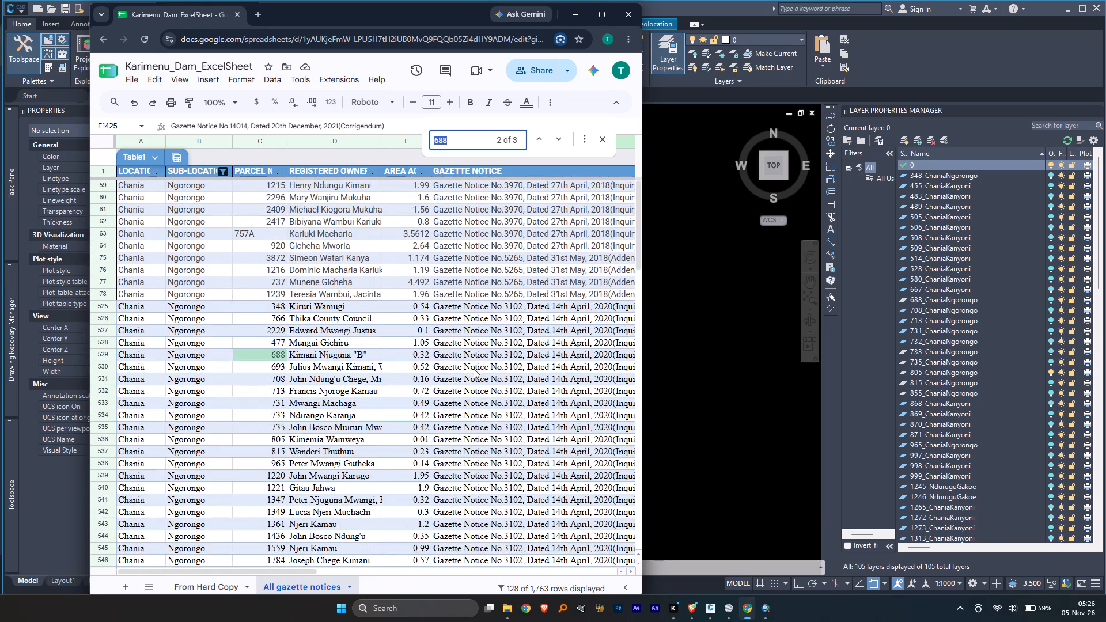
click(203, 168)
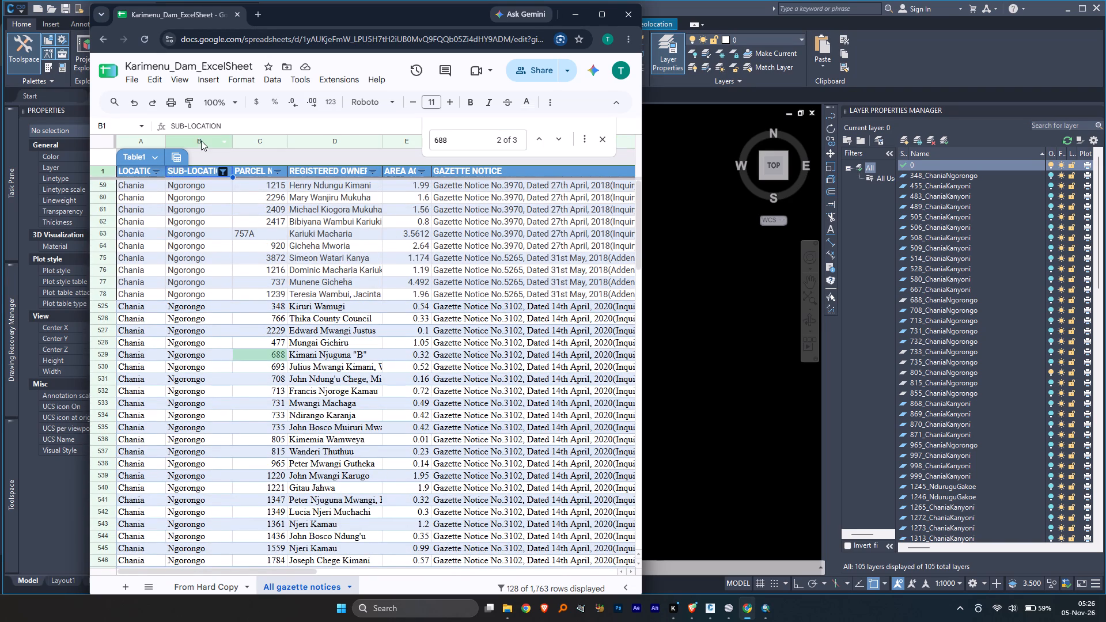
click(201, 140)
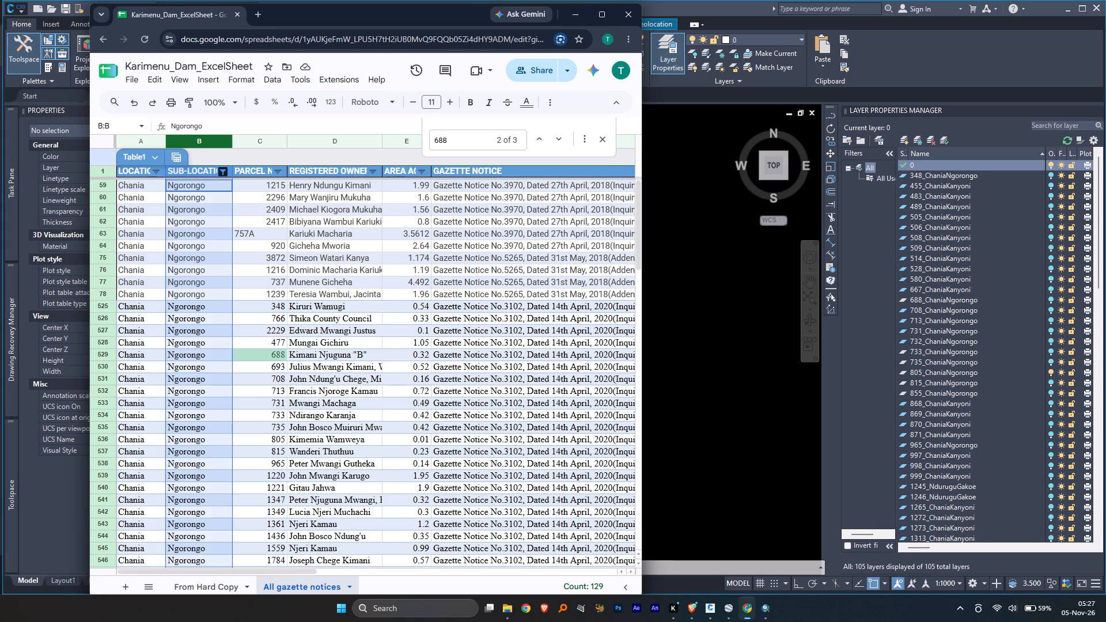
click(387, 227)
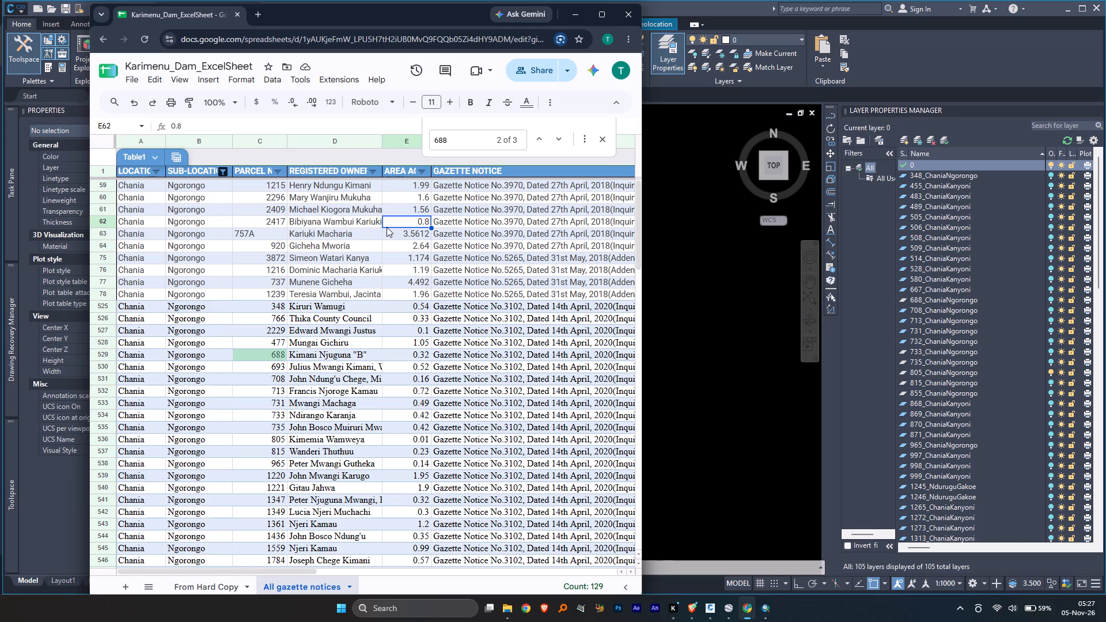
Switch to File Explorer and, in a new tab, go to the Kareimenu Dam folder inside GeoAcre.
click(507, 612)
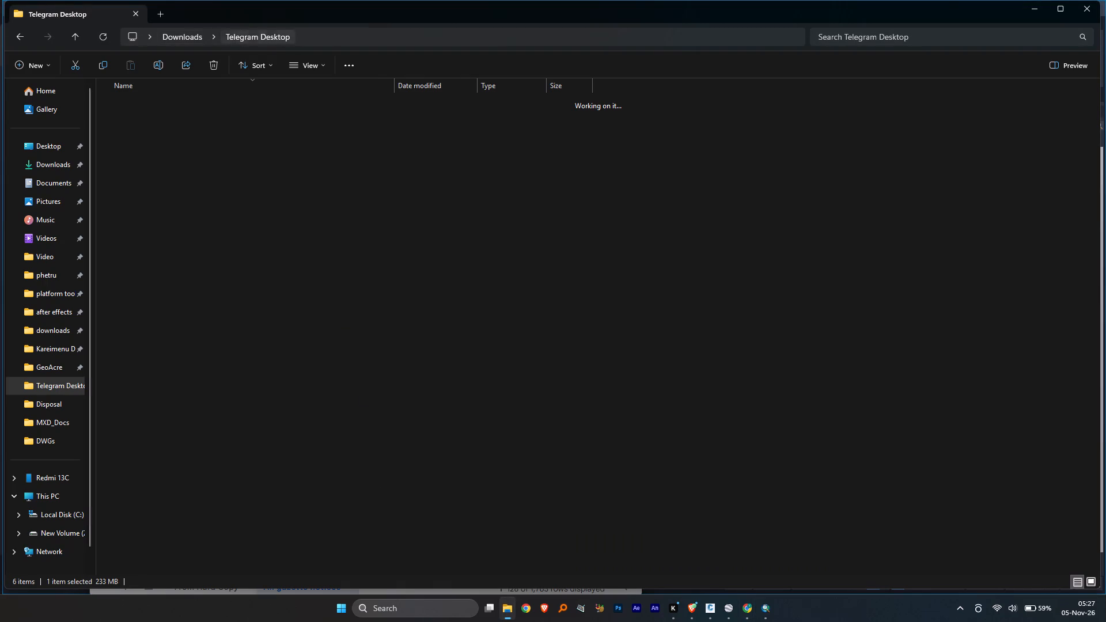
click(159, 15)
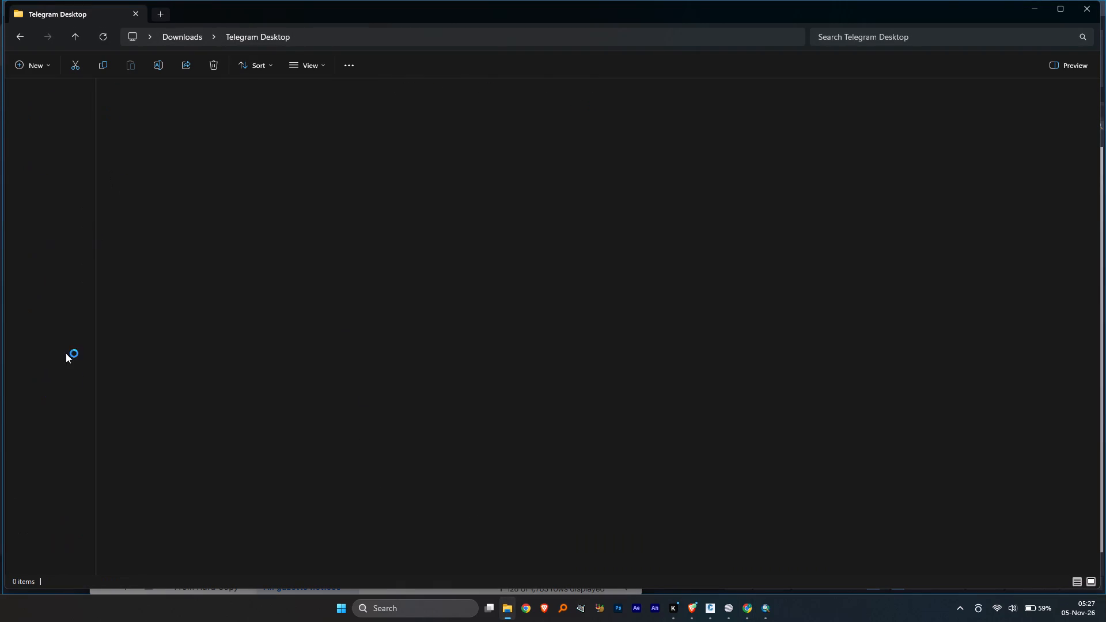
click(52, 369)
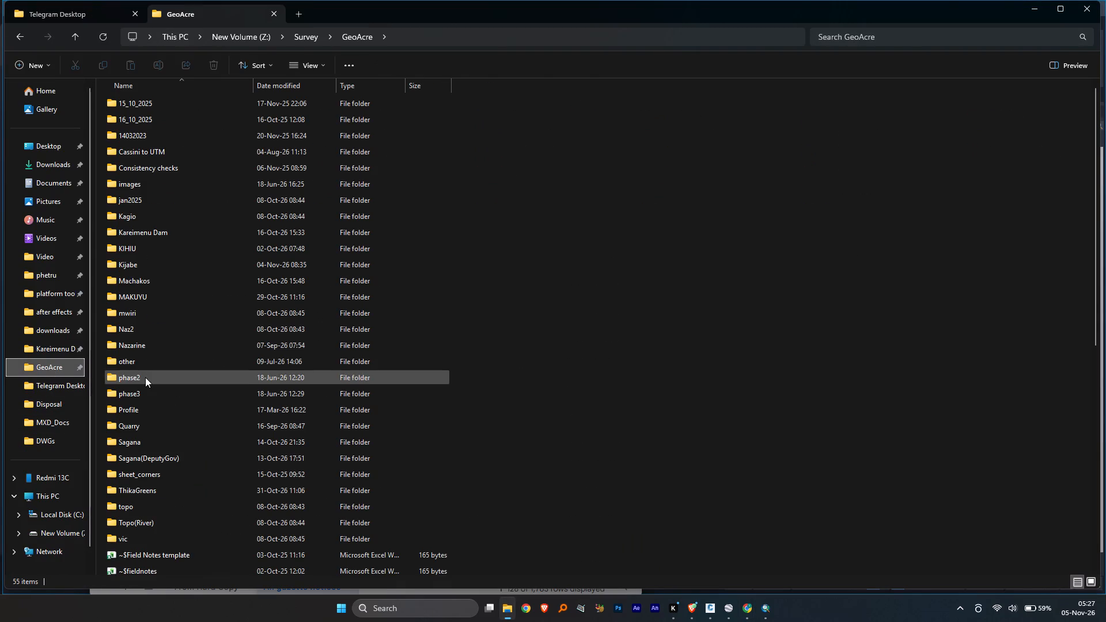
click(160, 236)
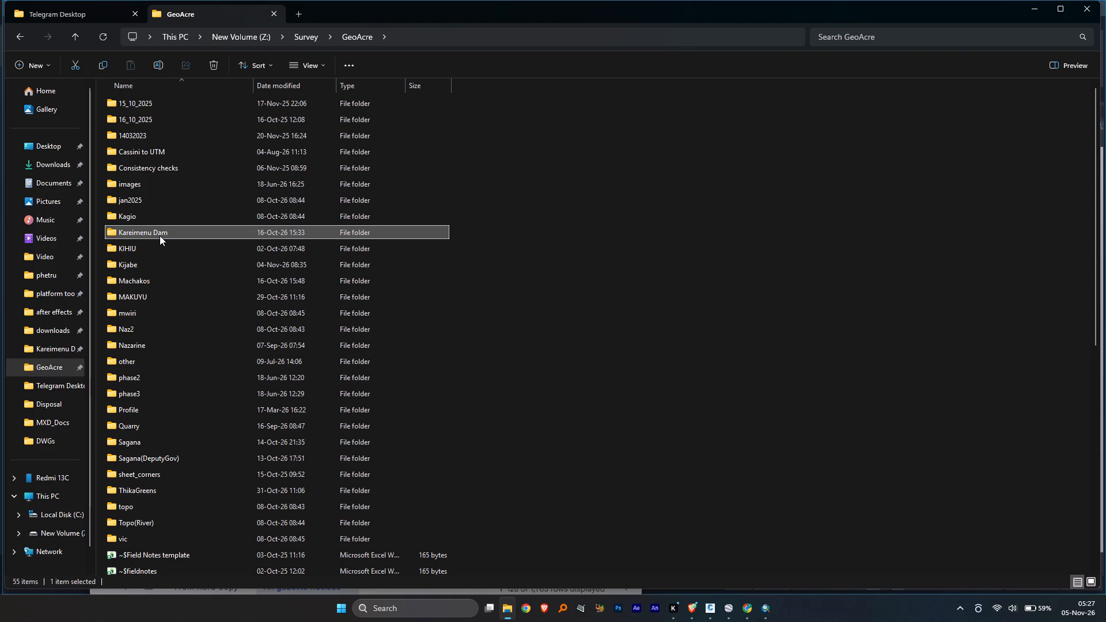
click(160, 236)
double_click(160, 236)
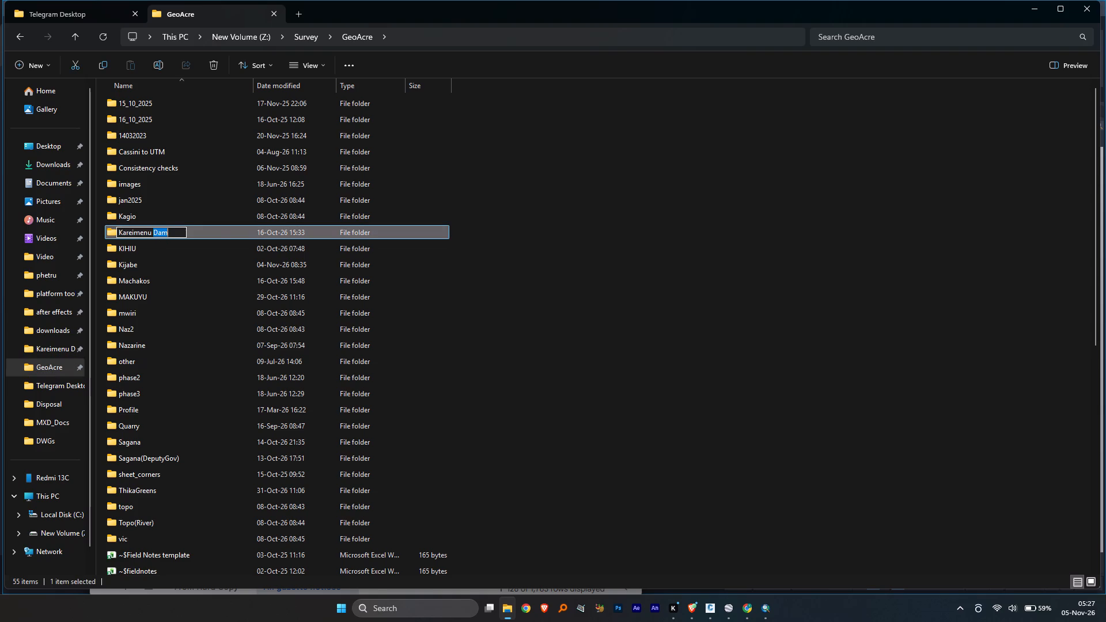
Open the KarimenuDam_Mutations_Victor workbook from the EXCEL SHEETS folder inside Kareimenu Dam.
key(Escape)
key(Return)
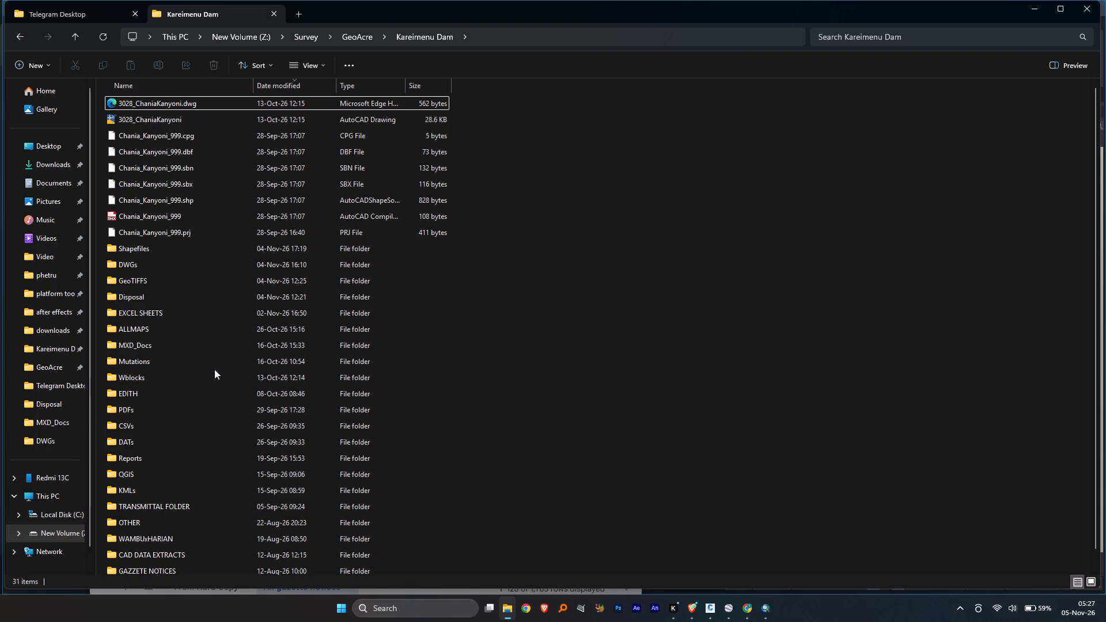
double_click(185, 313)
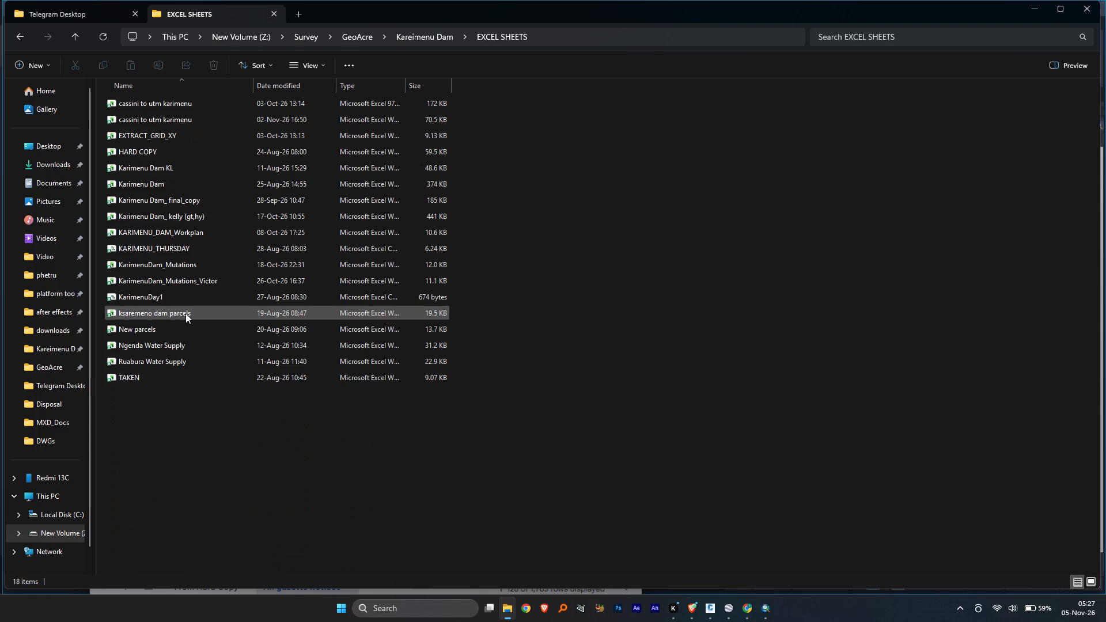
double_click(194, 280)
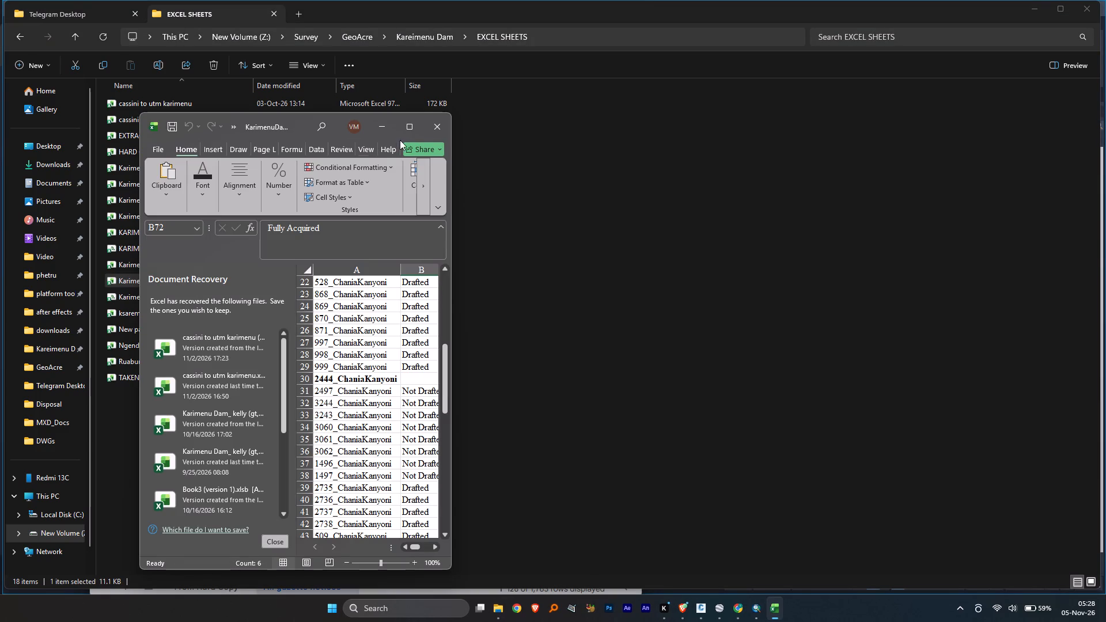
Maximize the workbook window and close Document Recovery, choosing to view the recovered files later.
click(410, 129)
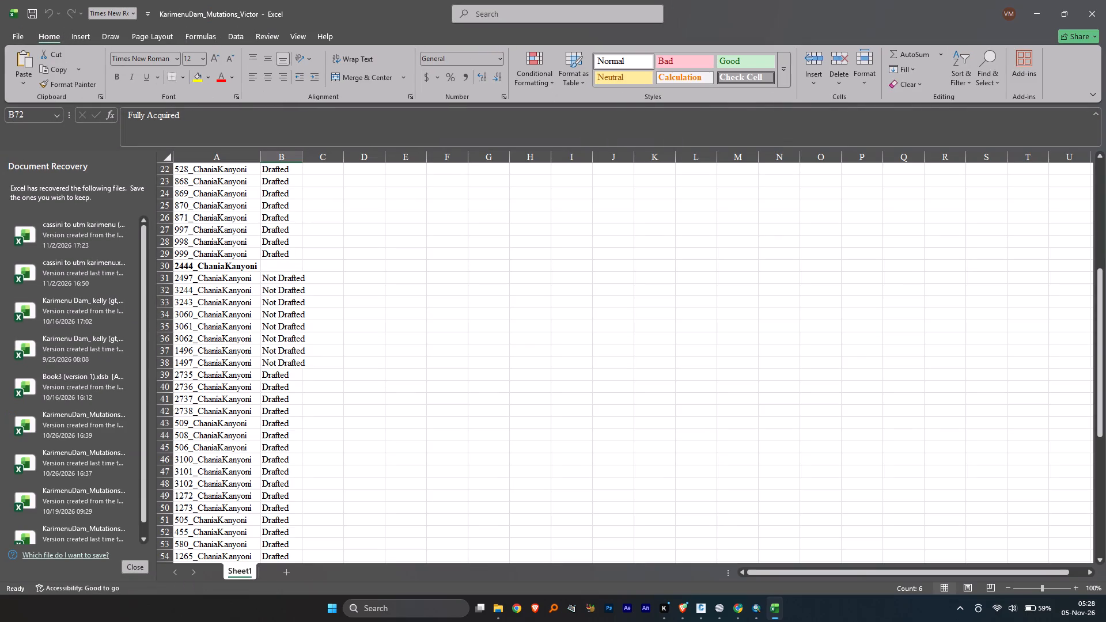
click(135, 564)
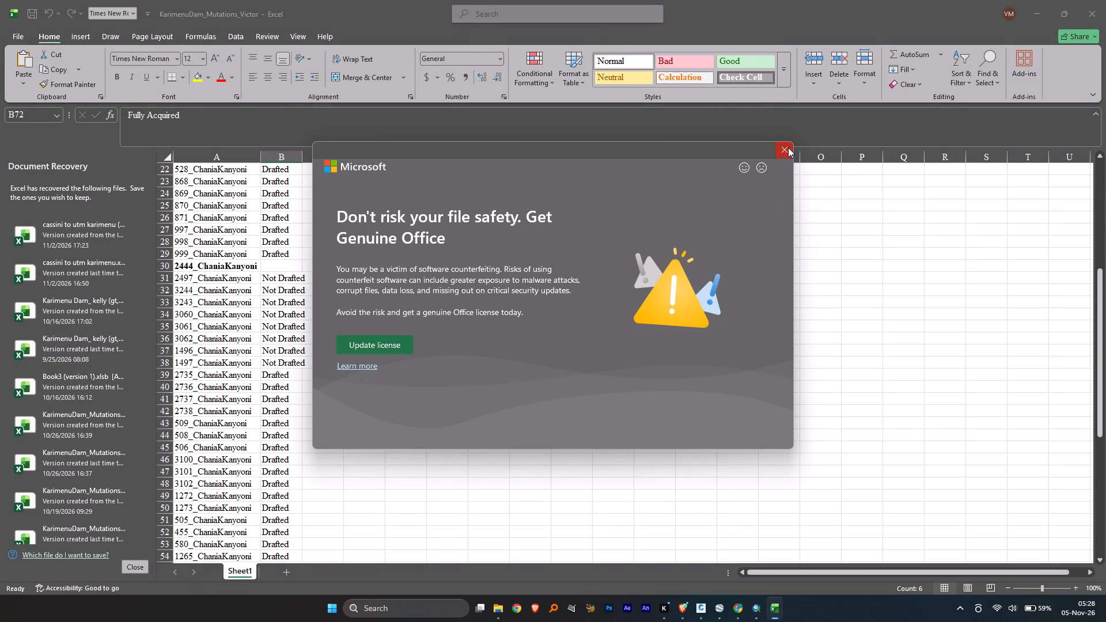
click(787, 147)
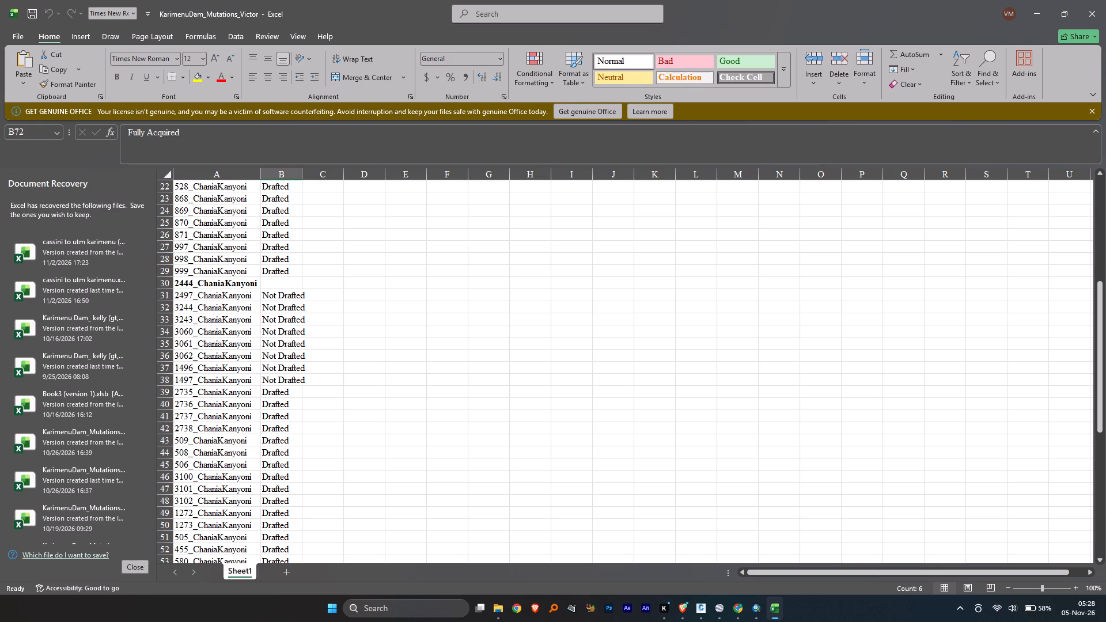
click(133, 564)
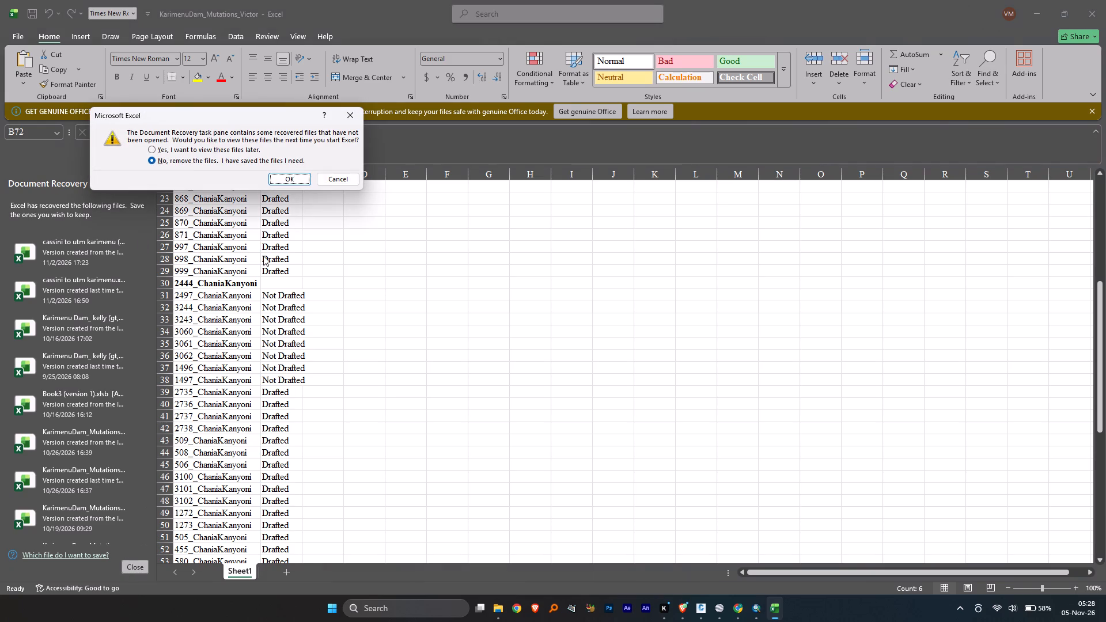
key(Up)
key(Up)
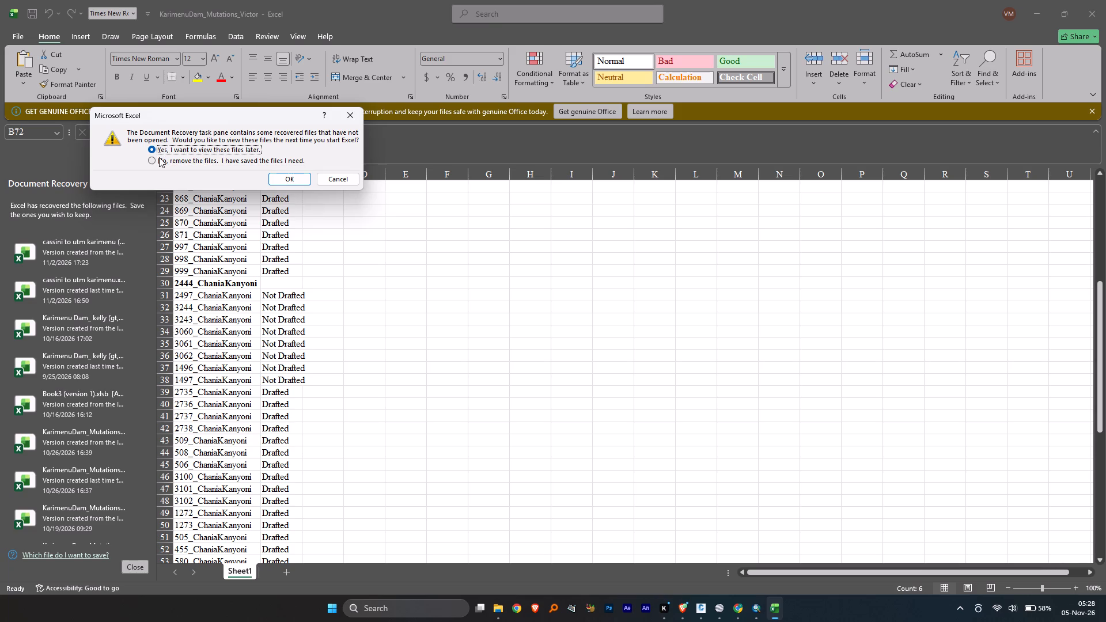
key(Return)
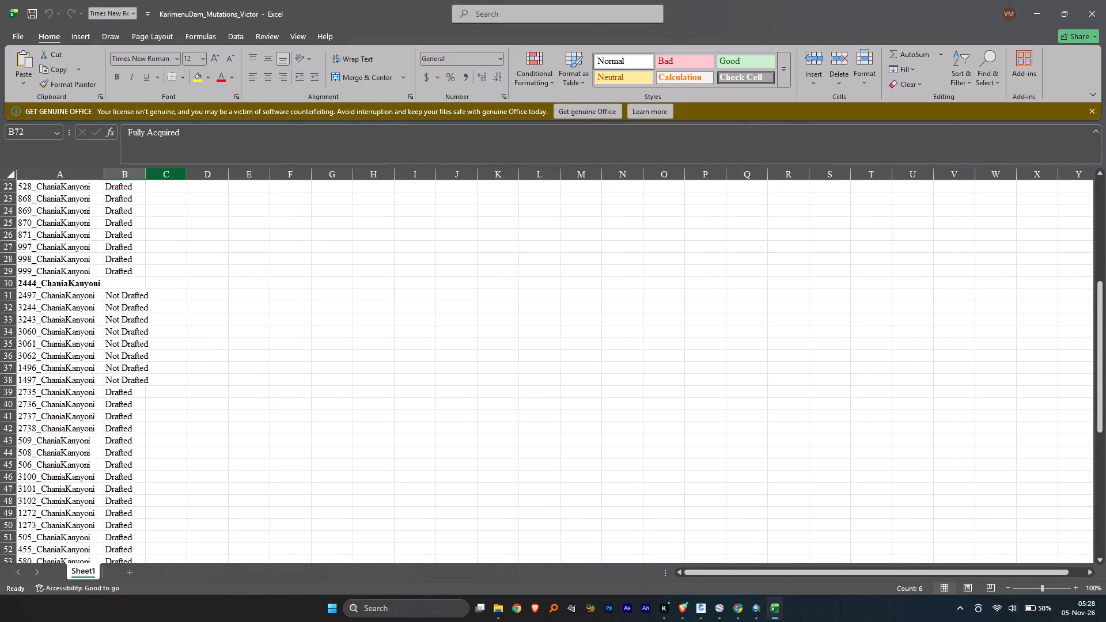
Review the Parcel and Status columns of the mutations list from its first entry to its last.
scroll(382, 477, right, 2)
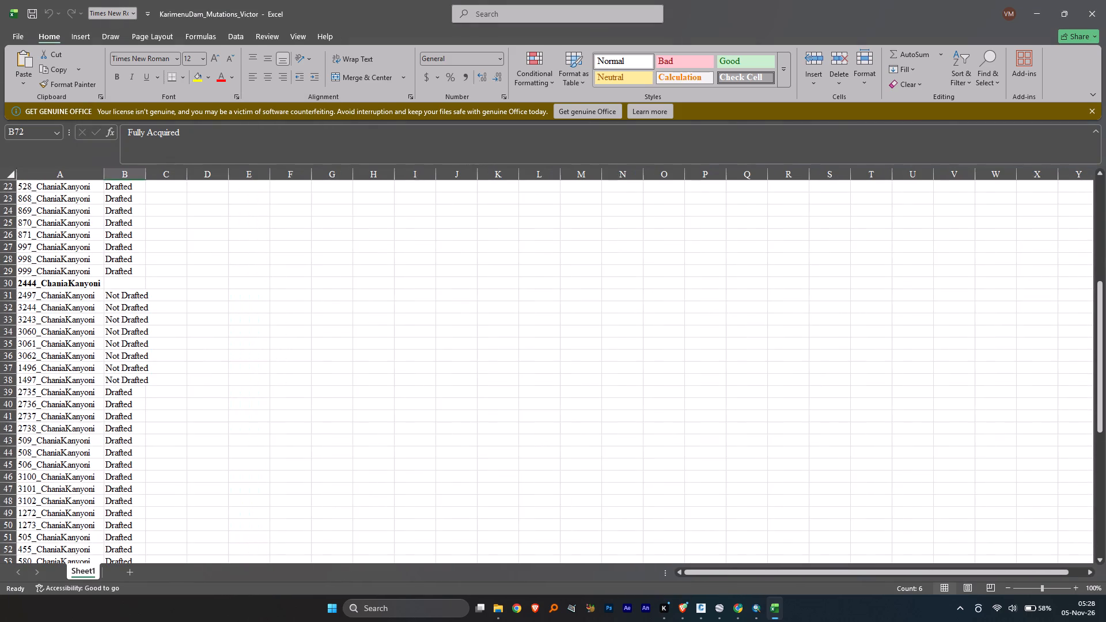
scroll(339, 371, up, 4)
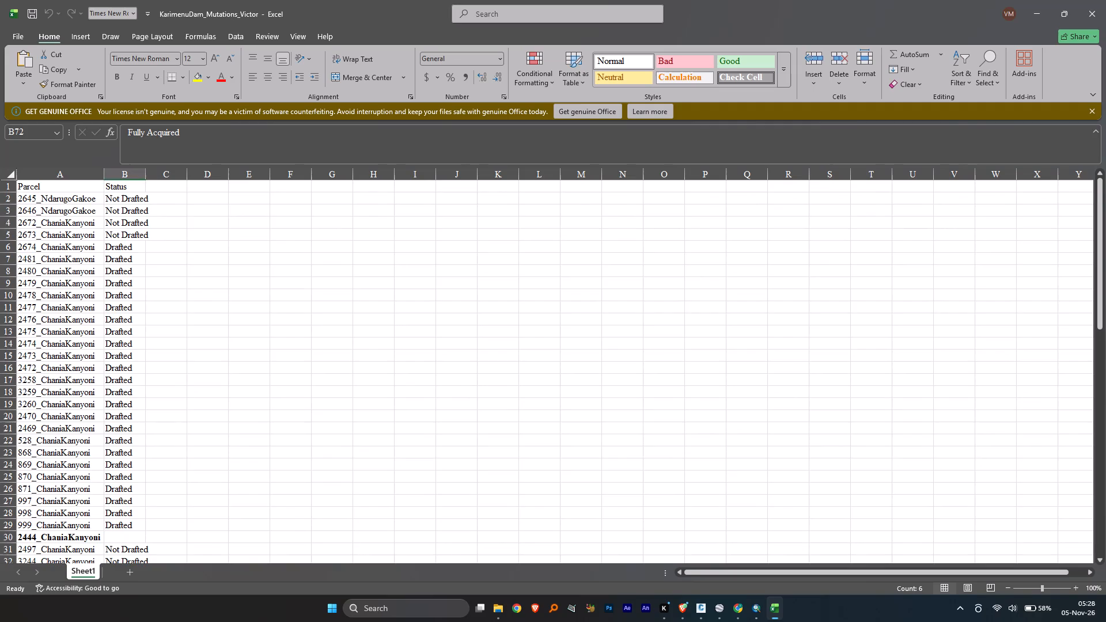
scroll(339, 371, down, 6)
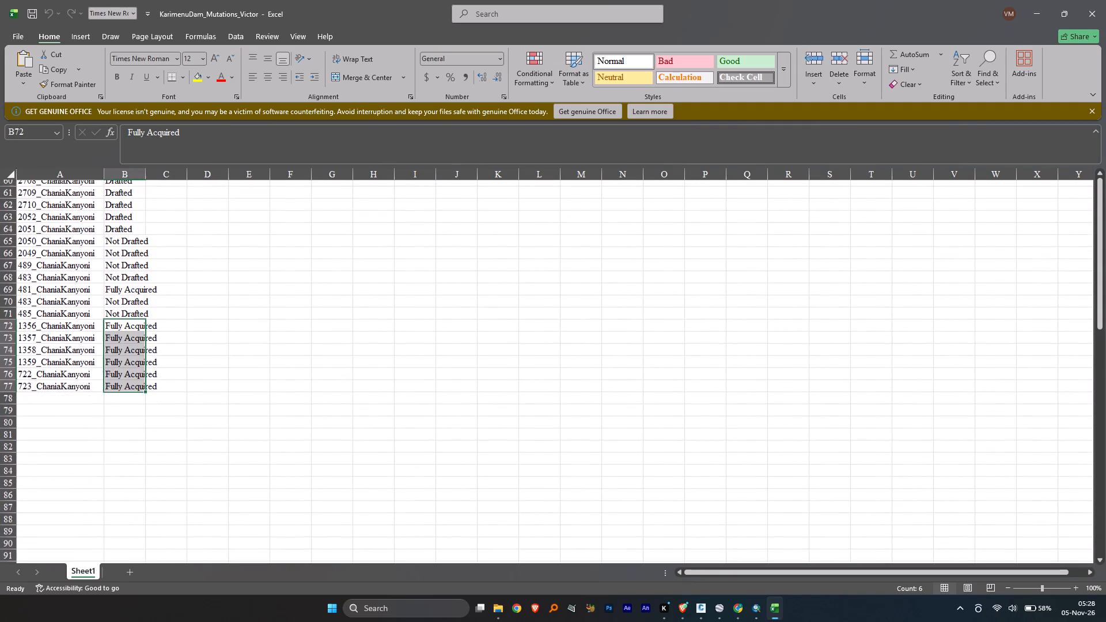
scroll(339, 371, down, 1)
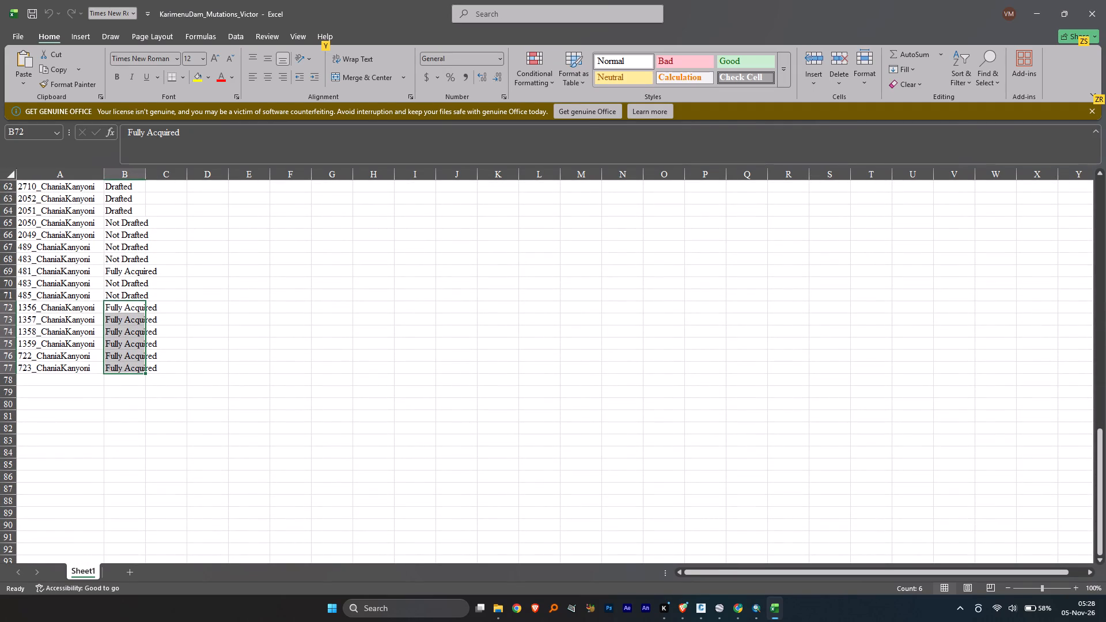
Show the sticky notes and leave only the KARIMENU DAM PROJECT note displayed over the workbook.
key(alt+s)
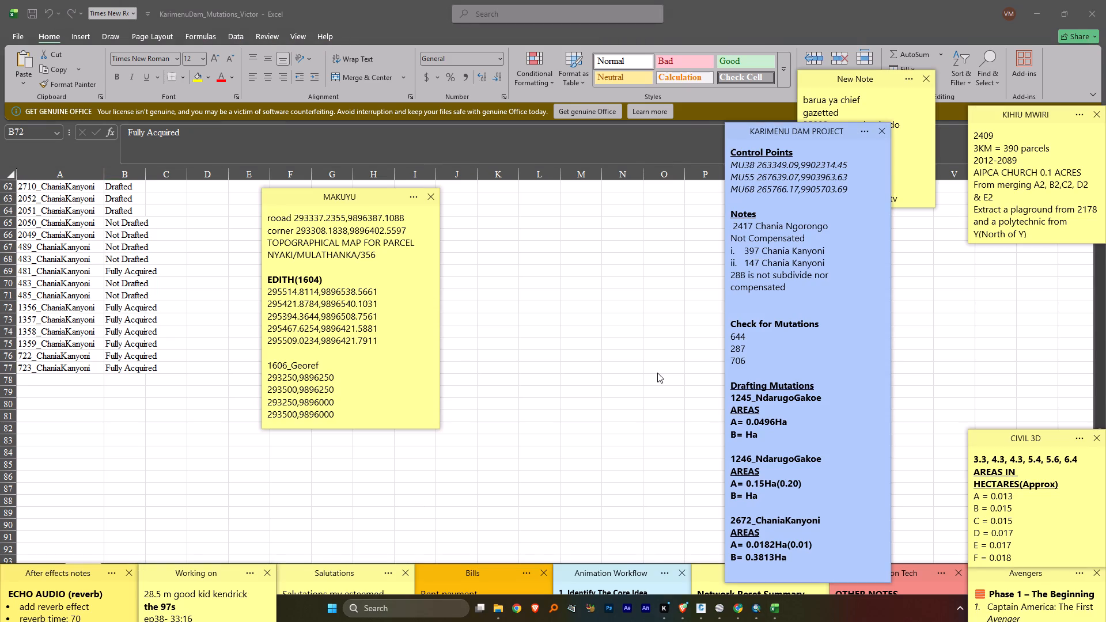
click(801, 129)
key(alt+F3)
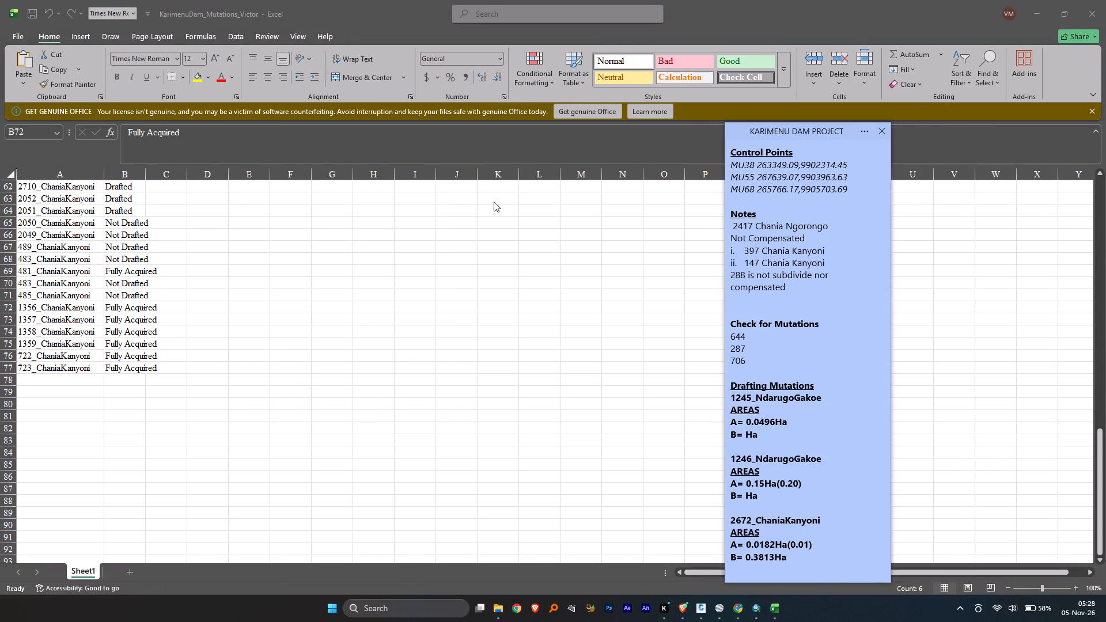
Look through the parcel entries in the KARIMENU DAM PROJECT note to find where the ChaniaNgorongo parcels begin.
scroll(763, 415, down, 5)
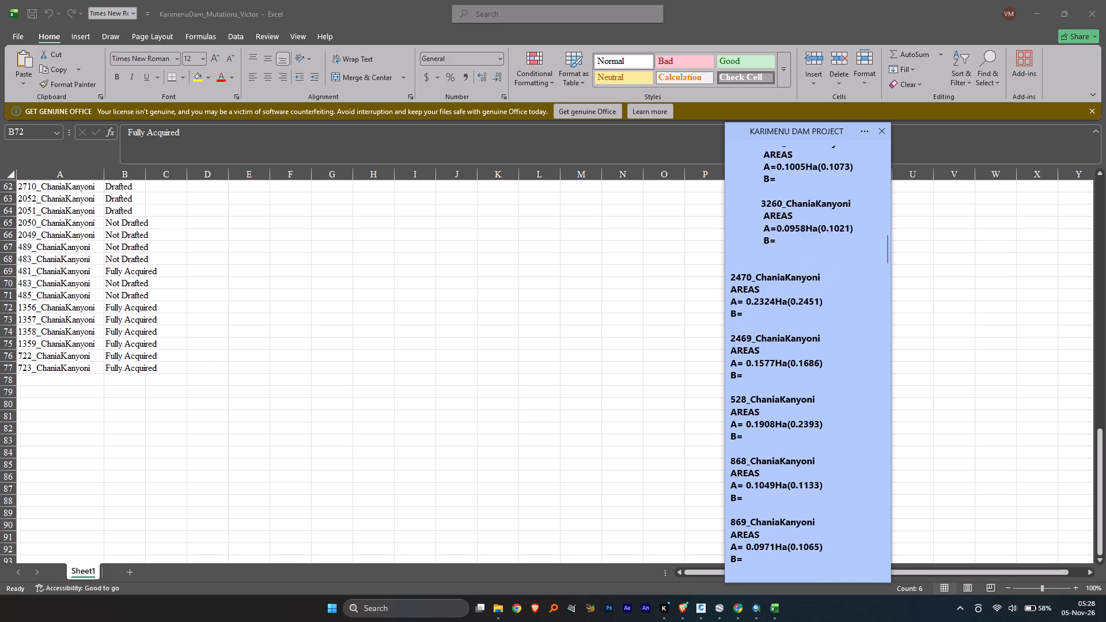
scroll(763, 415, down, 8)
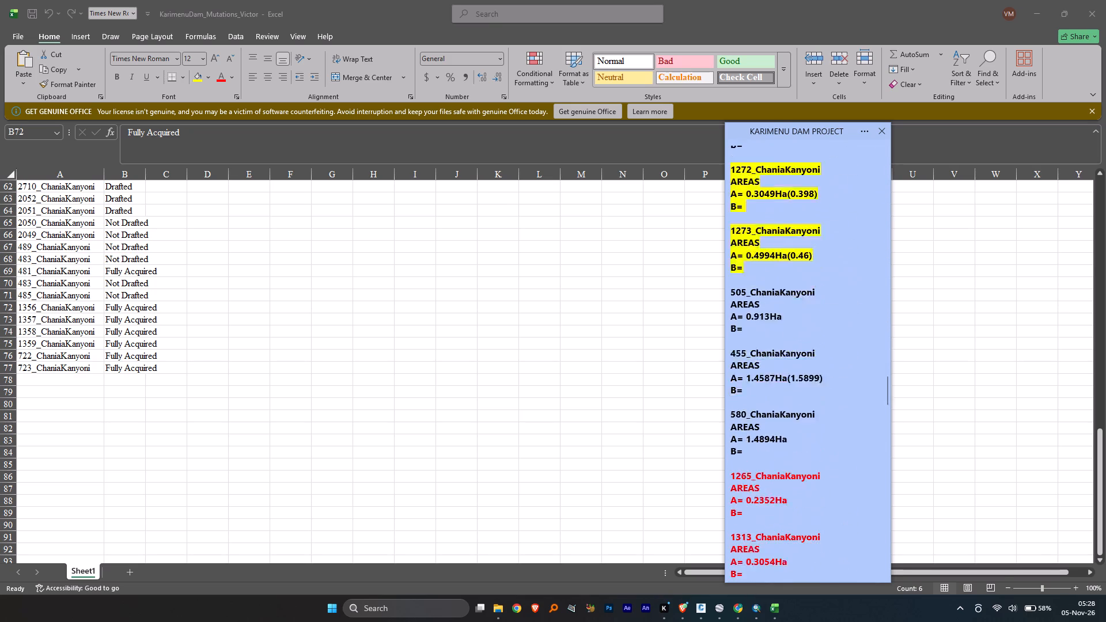
scroll(763, 415, down, 7)
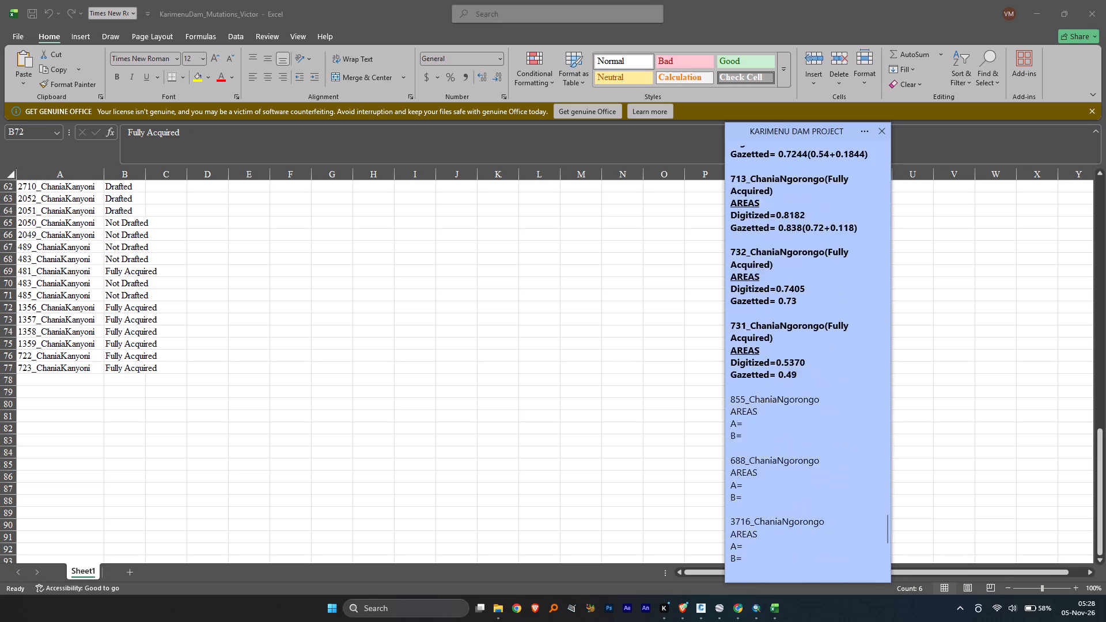
scroll(763, 415, down, 3)
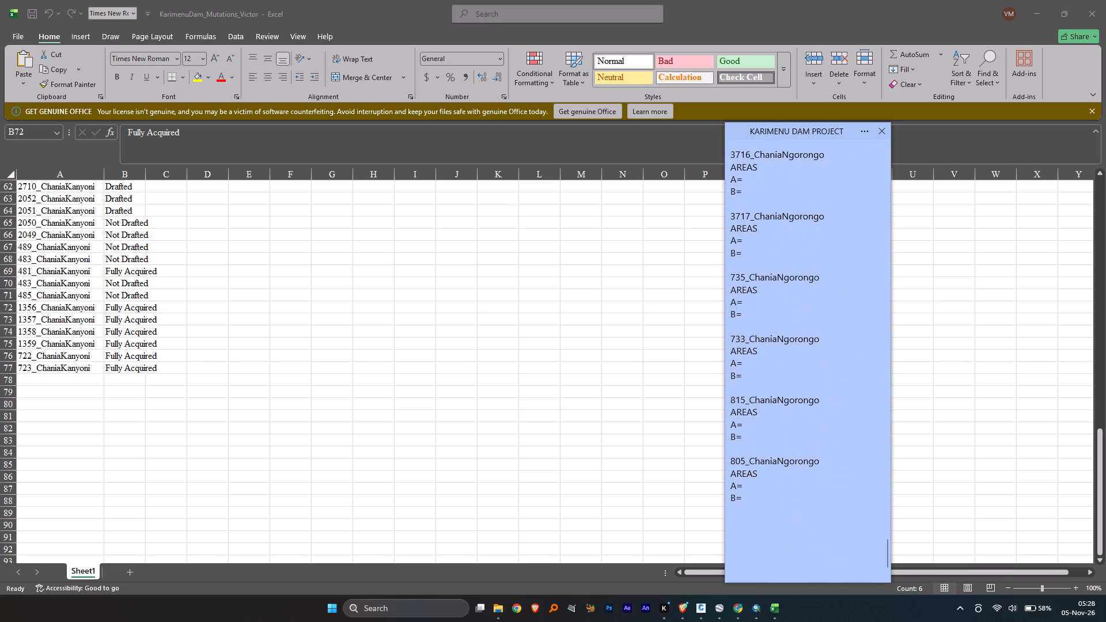
scroll(763, 415, up, 2)
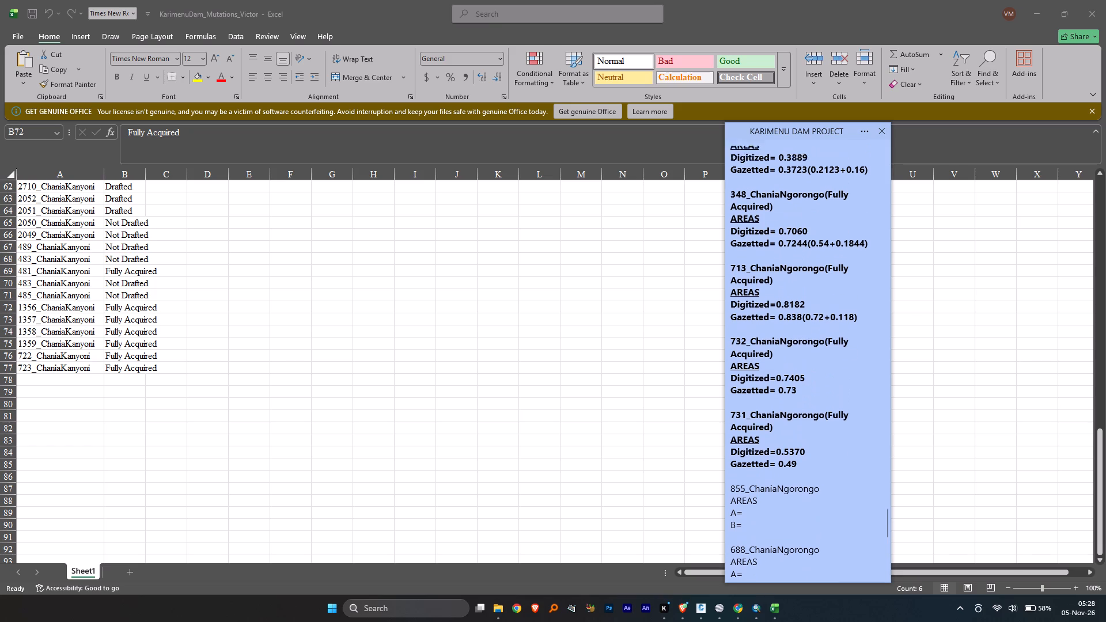
scroll(763, 415, up, 1)
right_click(763, 415)
click(816, 454)
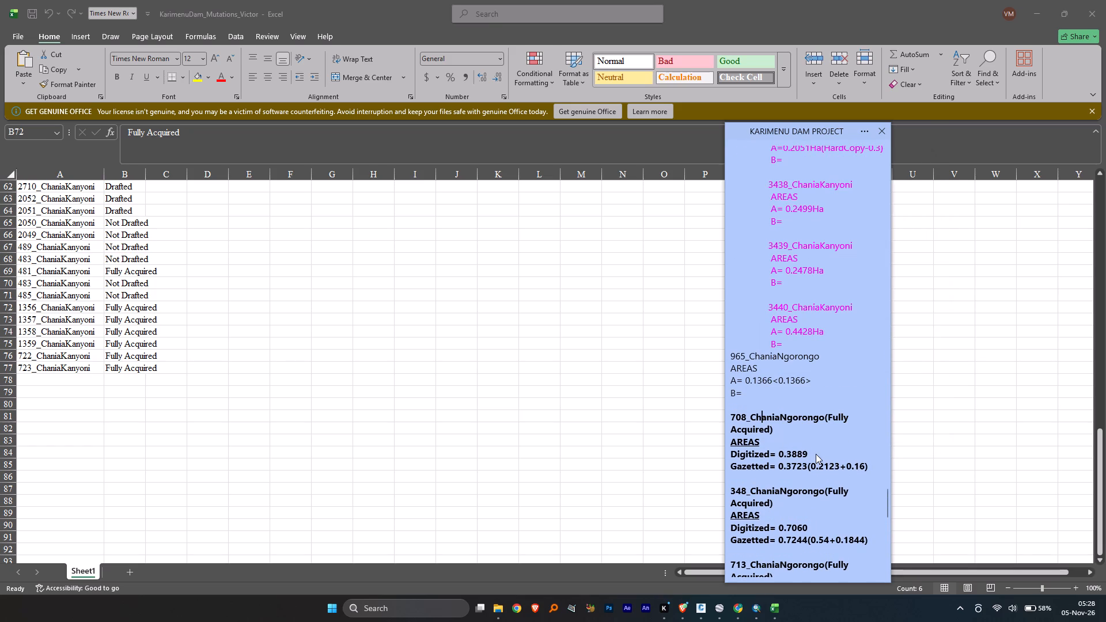
Enter 965_ChaniaNgorongo in cell A78, the first empty row of the Parcel column.
click(44, 380)
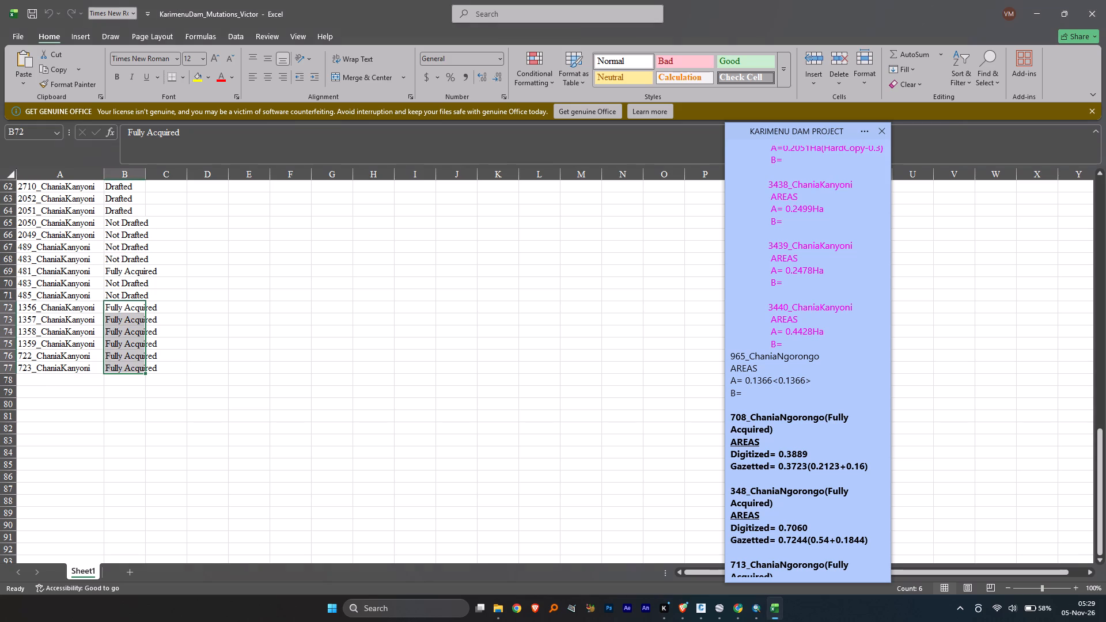
click(43, 380)
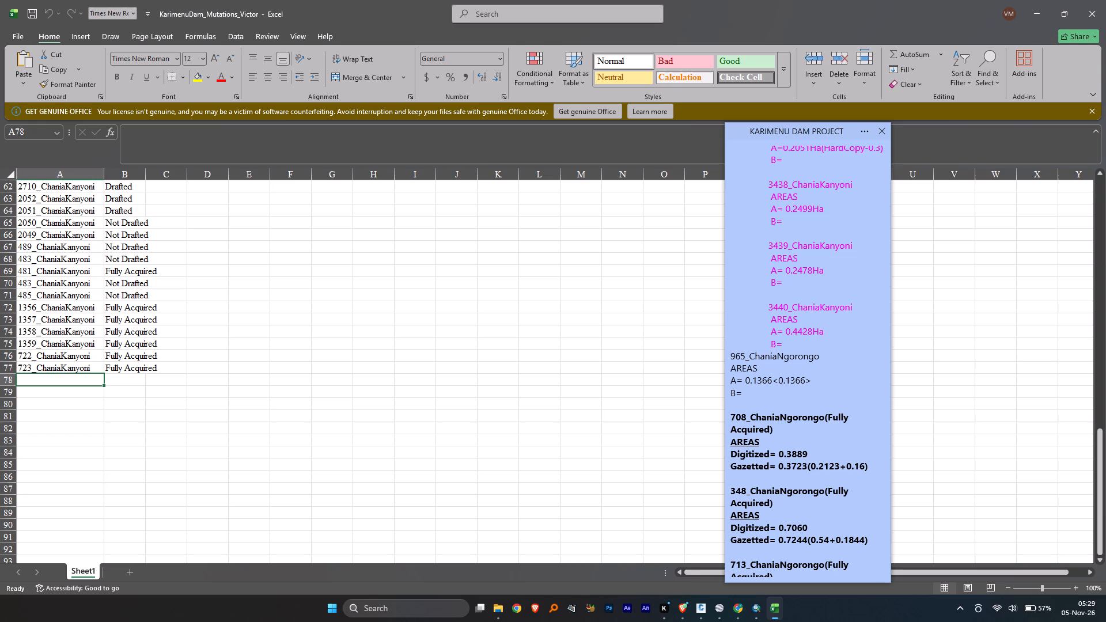
key(9)
key(6)
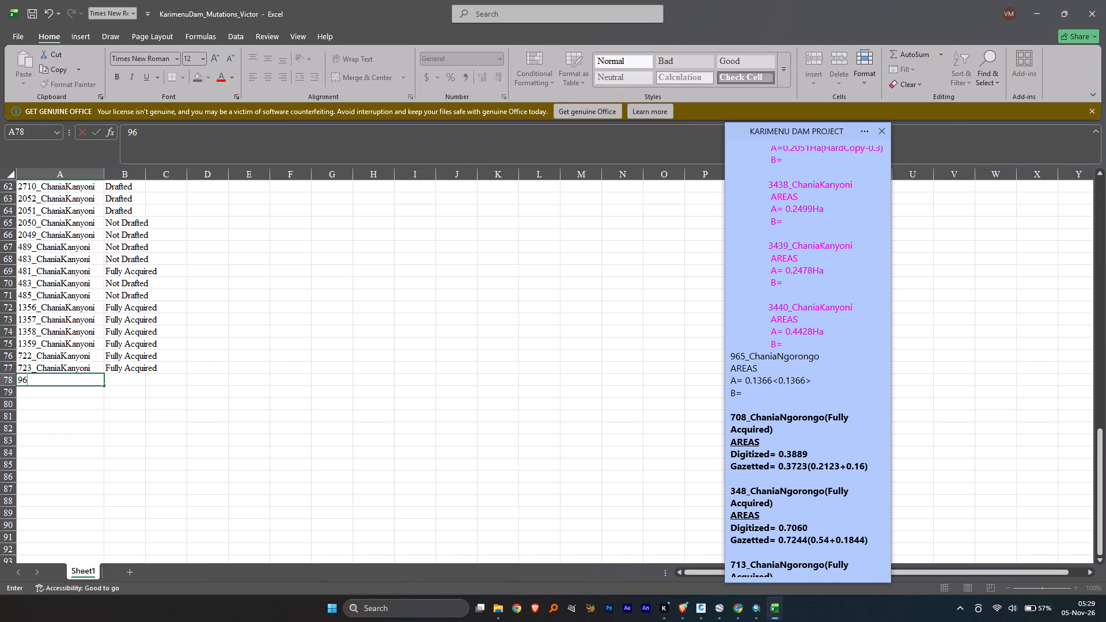
key(5)
key(shift+underscore)
text(Chani)
key(a)
text(Ngorongo)
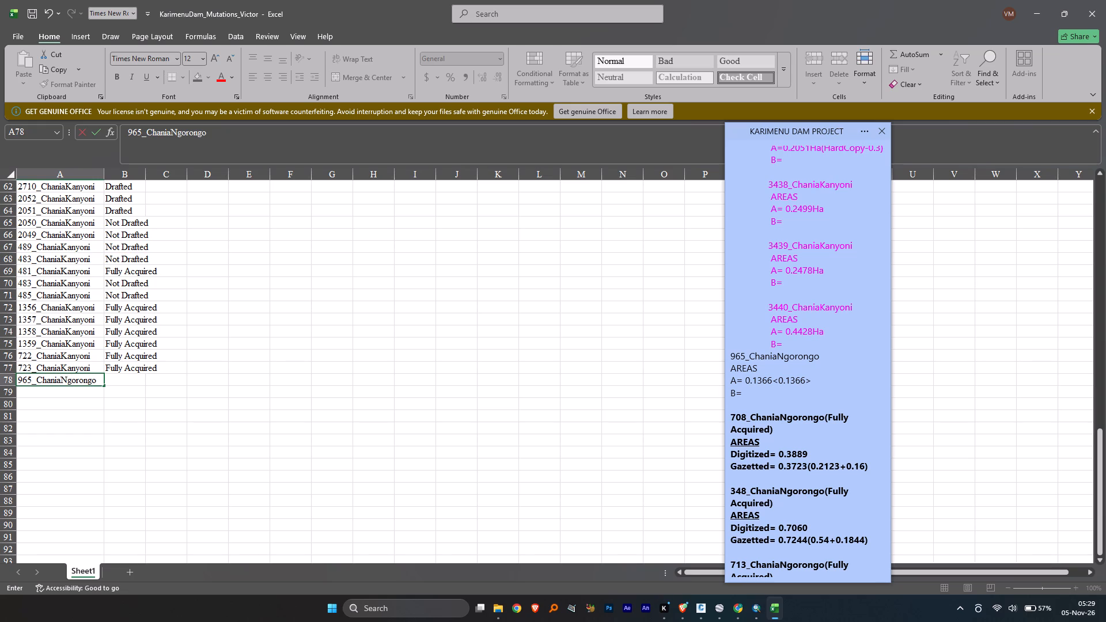
Copy the _ChaniaNgorongo suffix from cell A78 and reuse it to enter 708_ChaniaNgorongo in cell A79.
drag(96, 378, 36, 382)
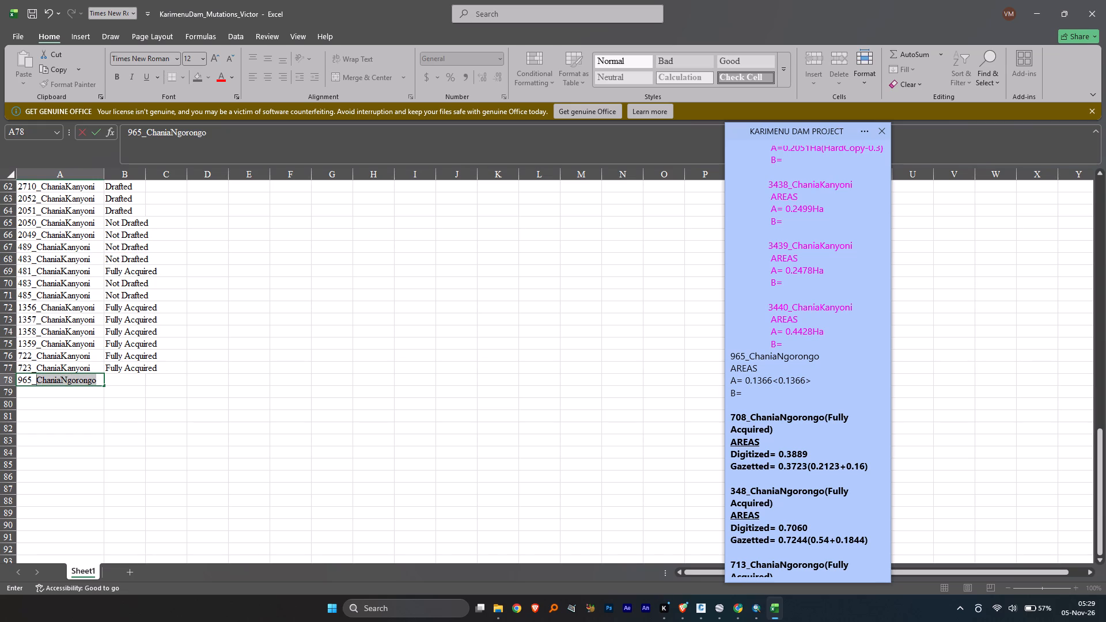
drag(36, 382, 33, 383)
key(ctrl+c)
key(Return)
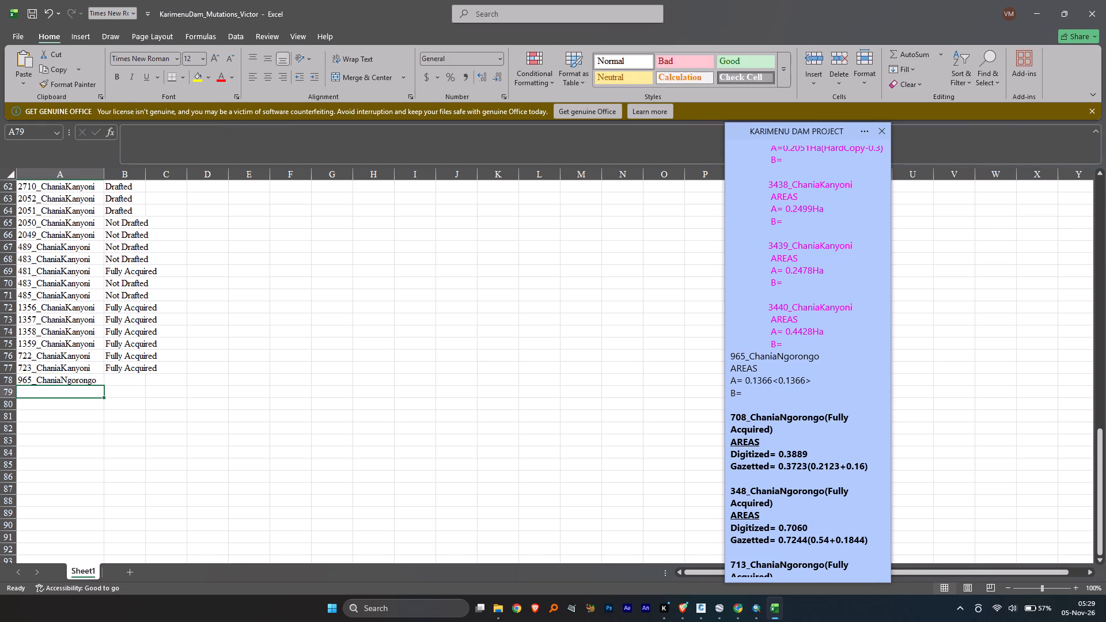
text(708)
key(ctrl+v)
ctrl+click(33, 383)
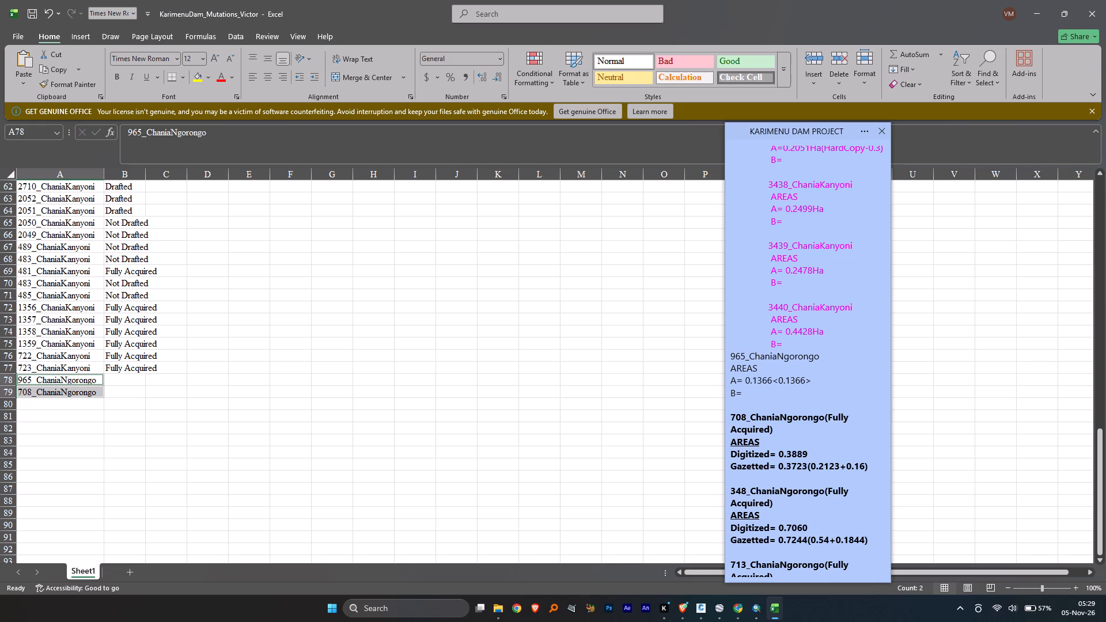
Set the status of parcel 965_ChaniaNgorongo to Not Drafted and of parcel 708_ChaniaNgorongo to Fully Acquired.
click(130, 378)
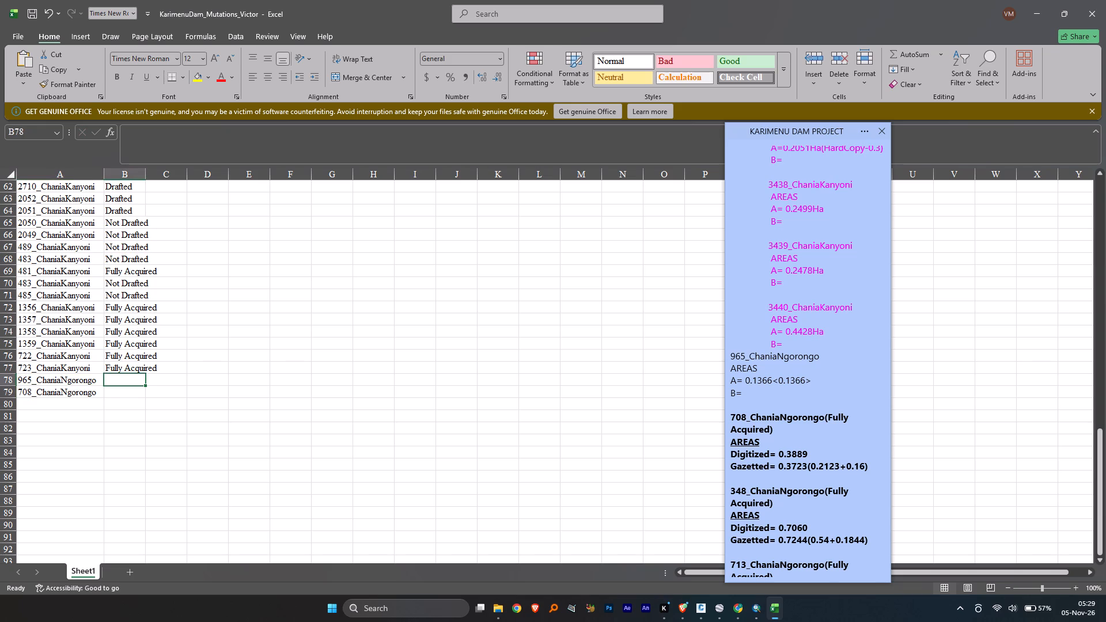
key(shift+n)
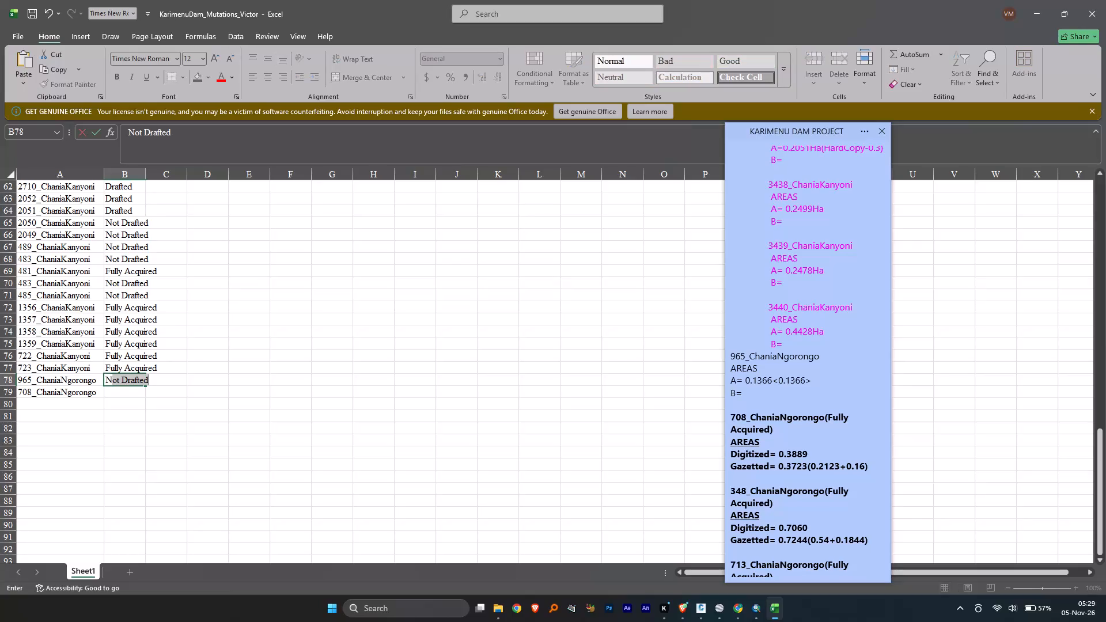
key(Return)
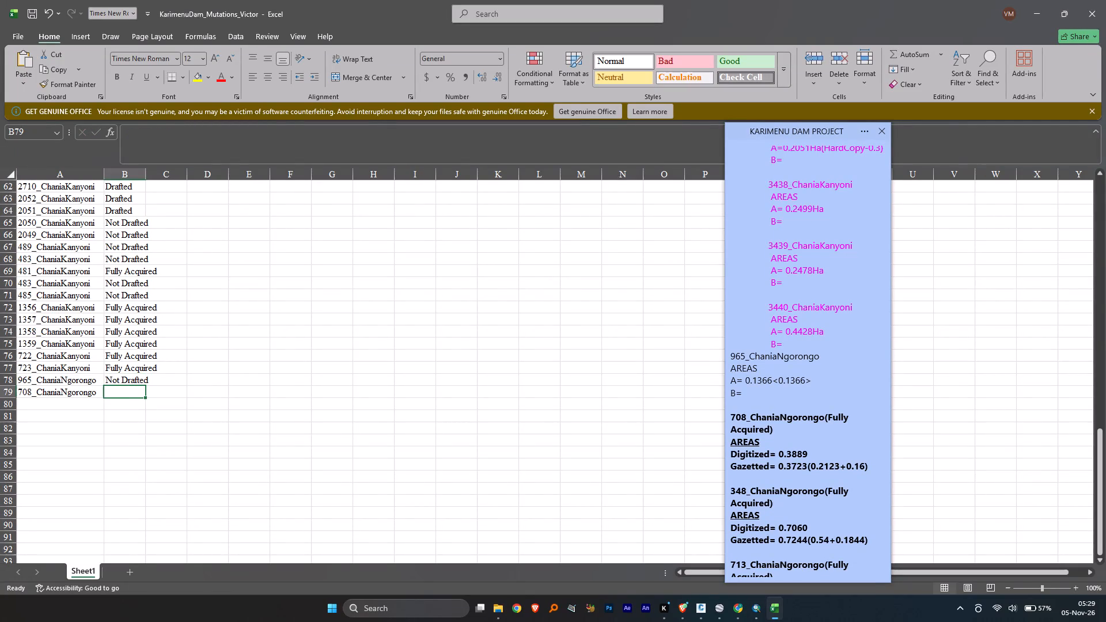
key(shift+f)
key(Return)
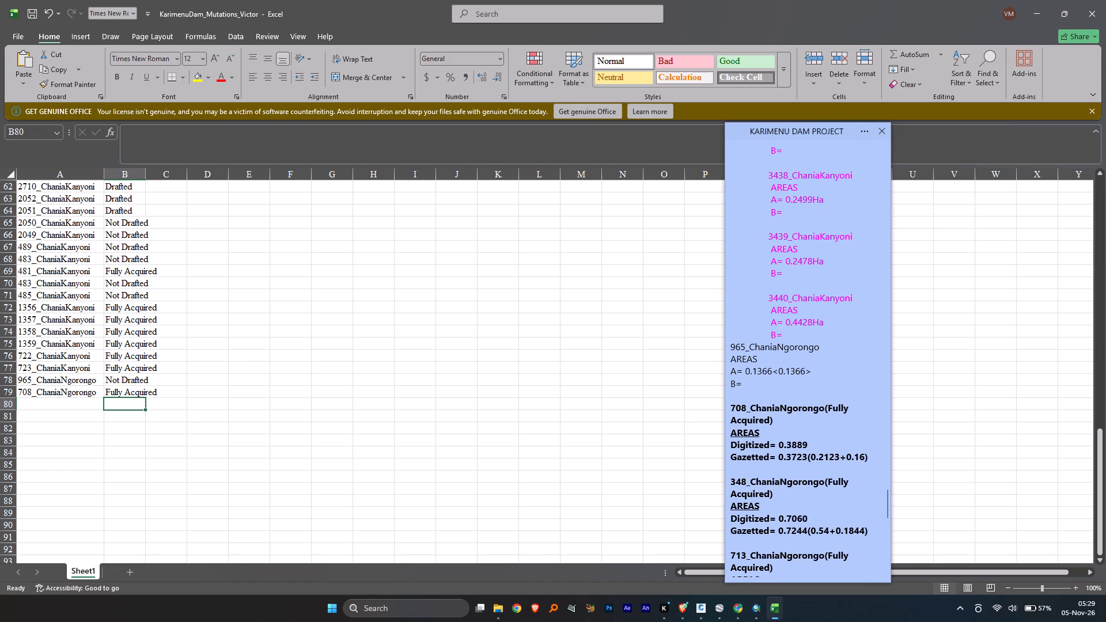
Add parcel 348_ChaniaNgorongo in row 80 with the status Fully Acquired, reusing the copied suffix.
click(35, 404)
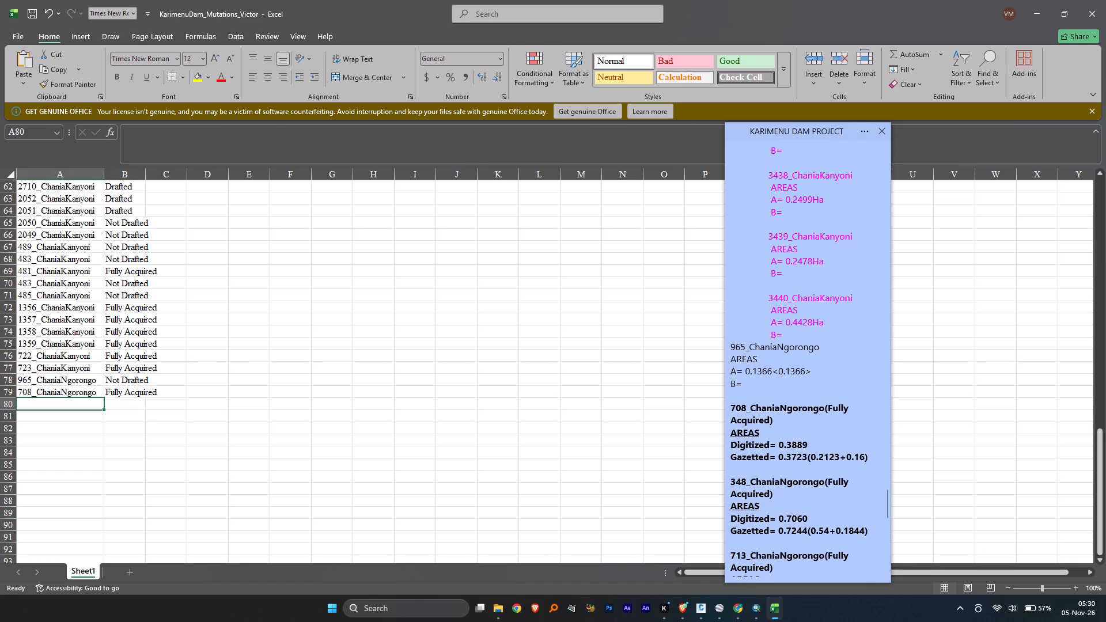
text(34)
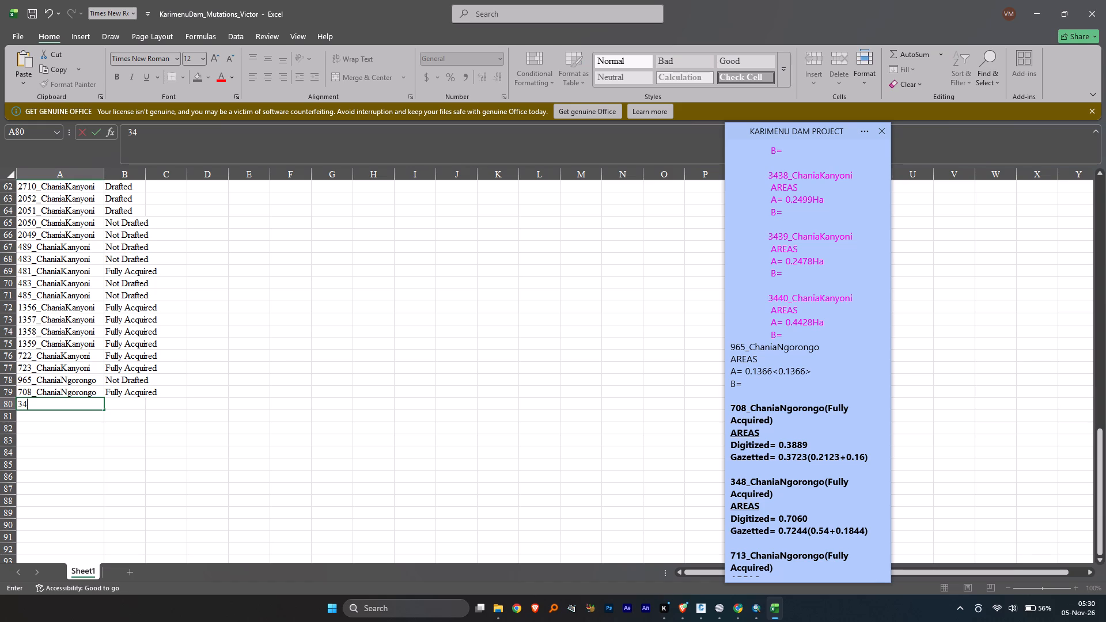
key(8)
key(shift+underscore)
key(BackSpace)
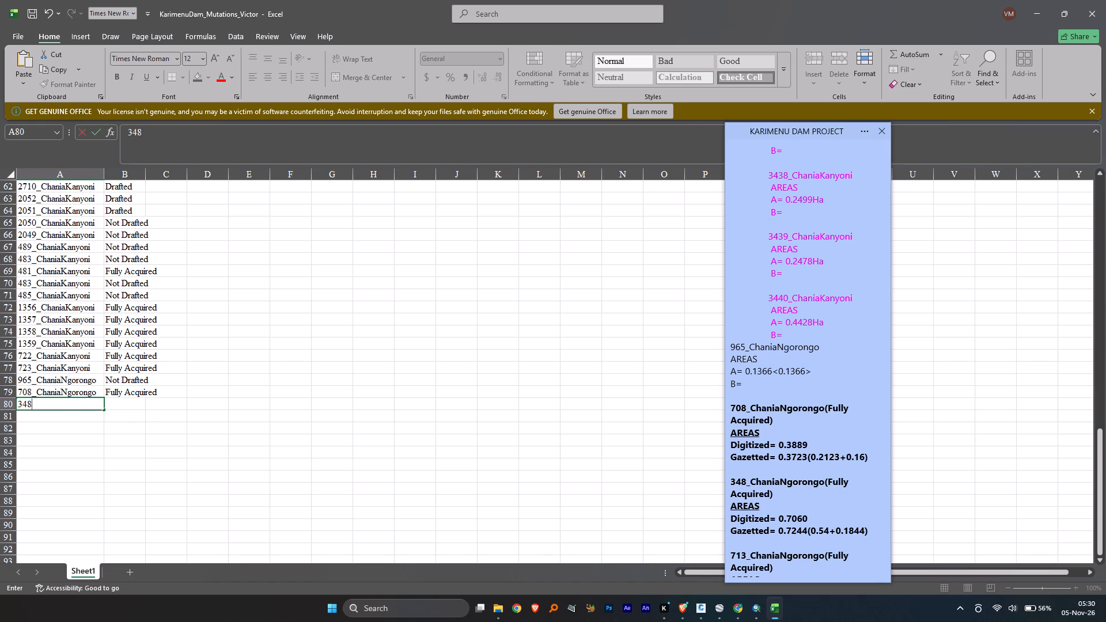
key(ctrl+v)
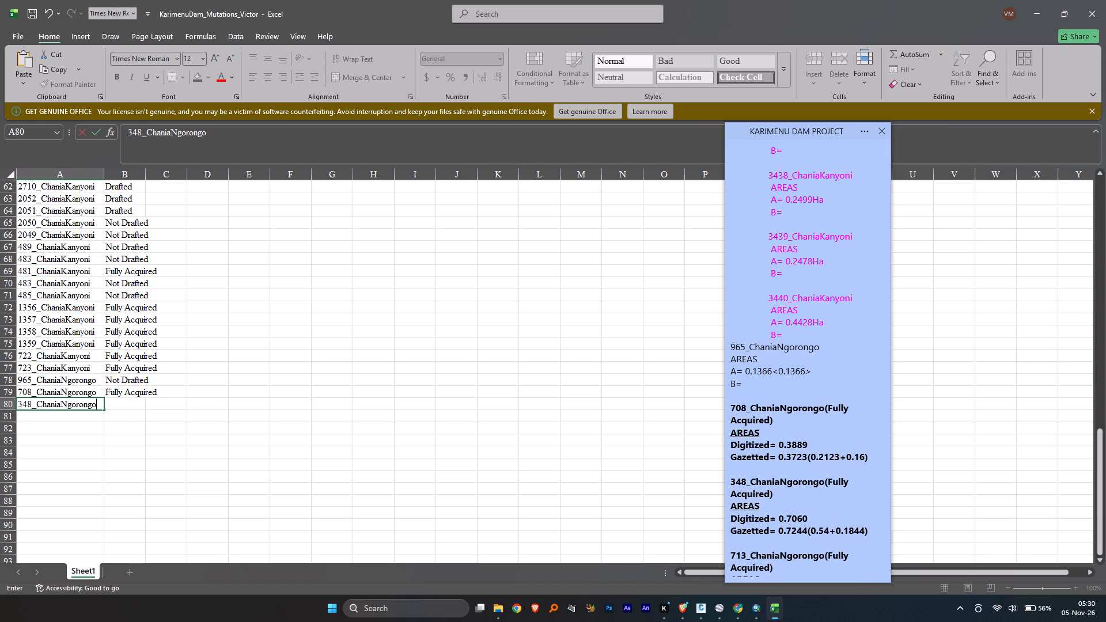
key(Tab)
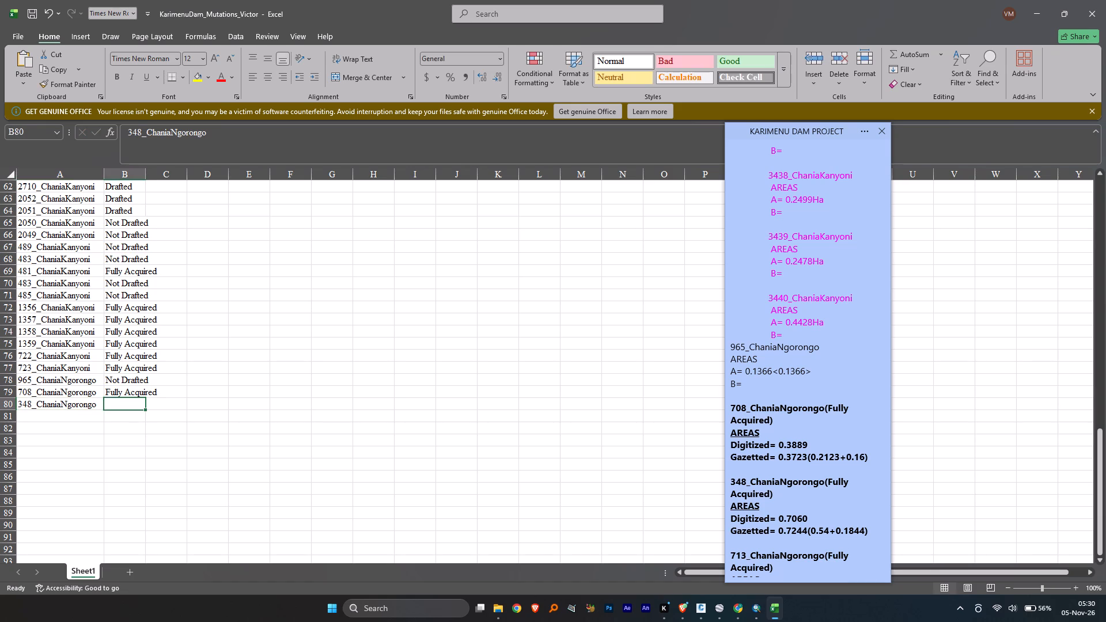
key(shift+f)
key(Return)
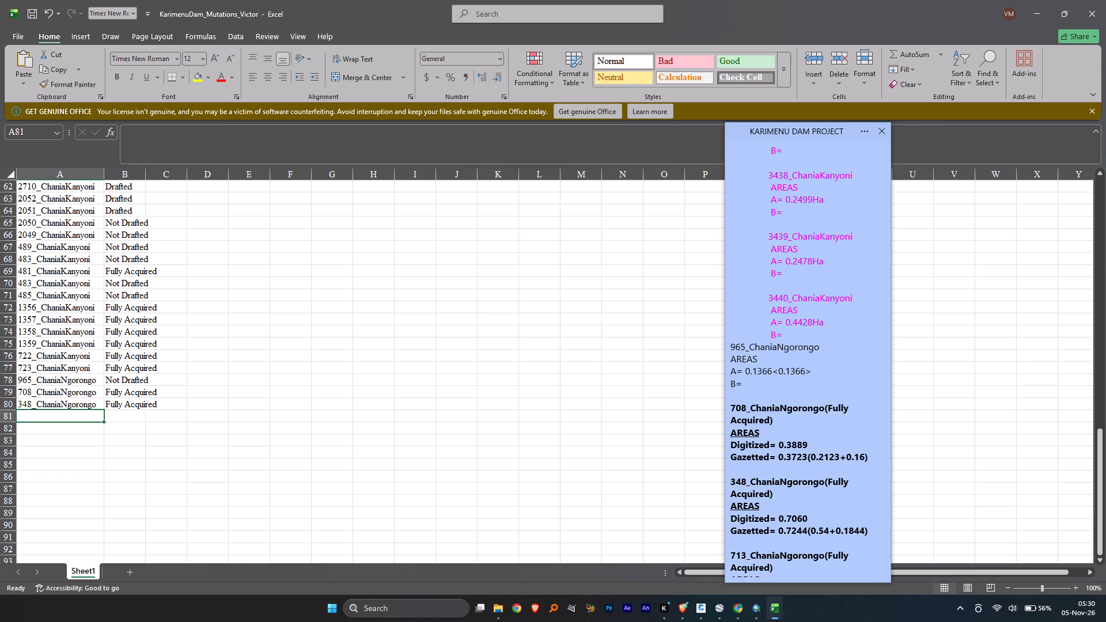
Add parcel 713_ChaniaNgorongo in row 81 with the status Fully Acquired.
text(713)
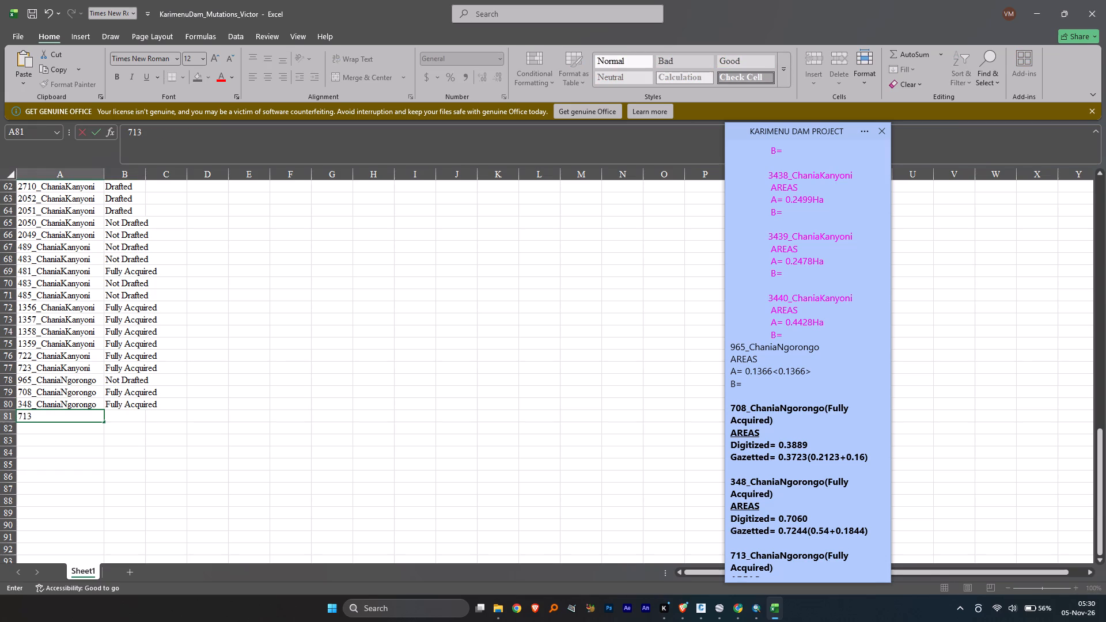
key(ctrl+v)
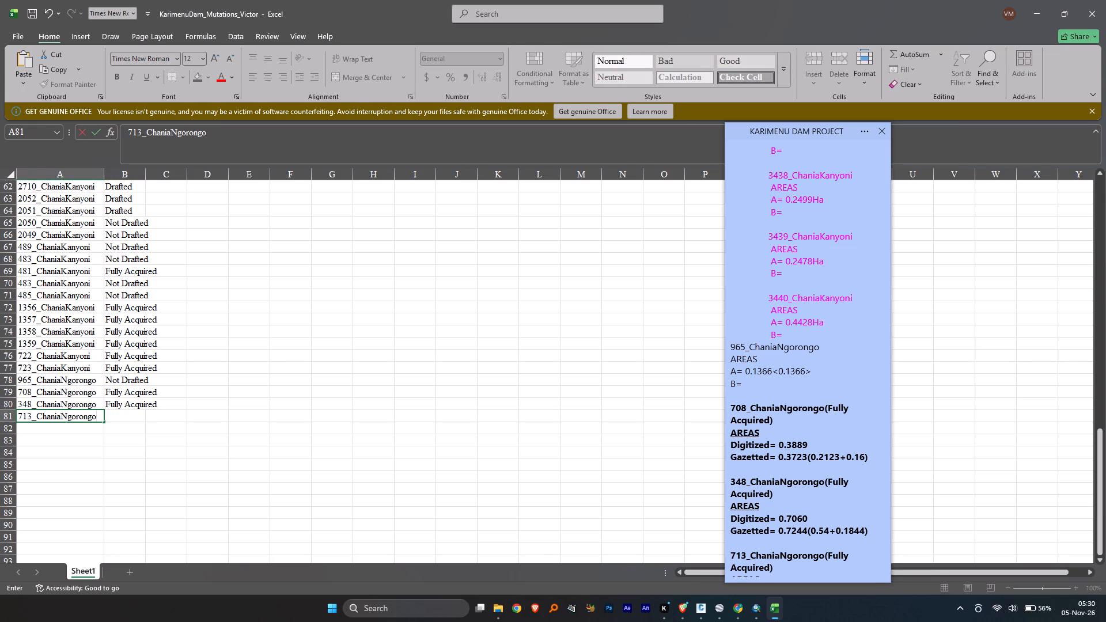
key(Tab)
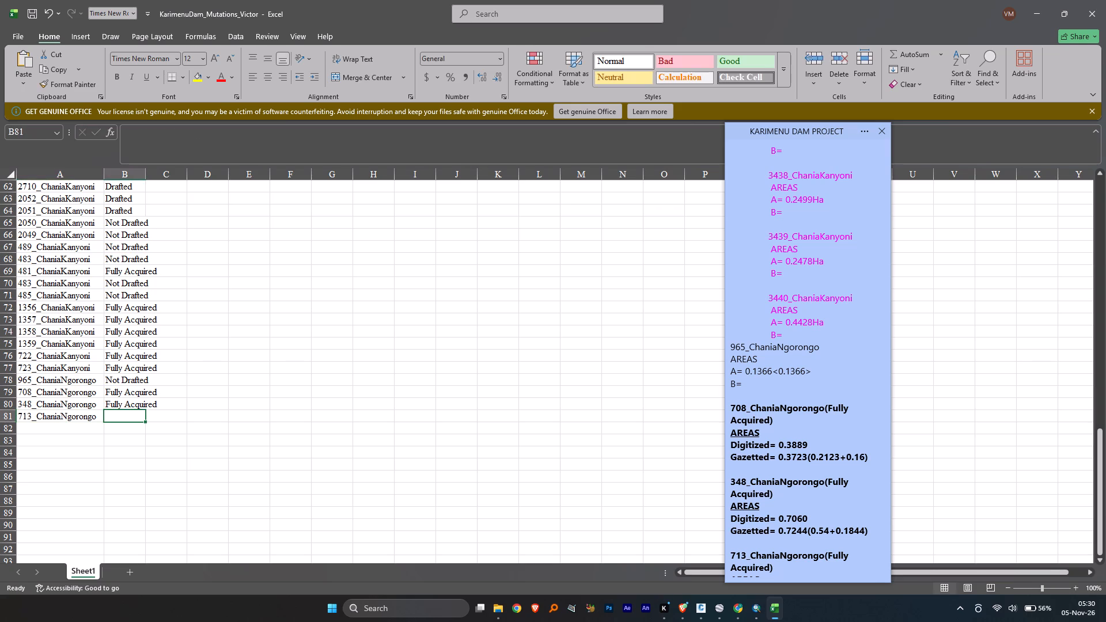
key(shift+f)
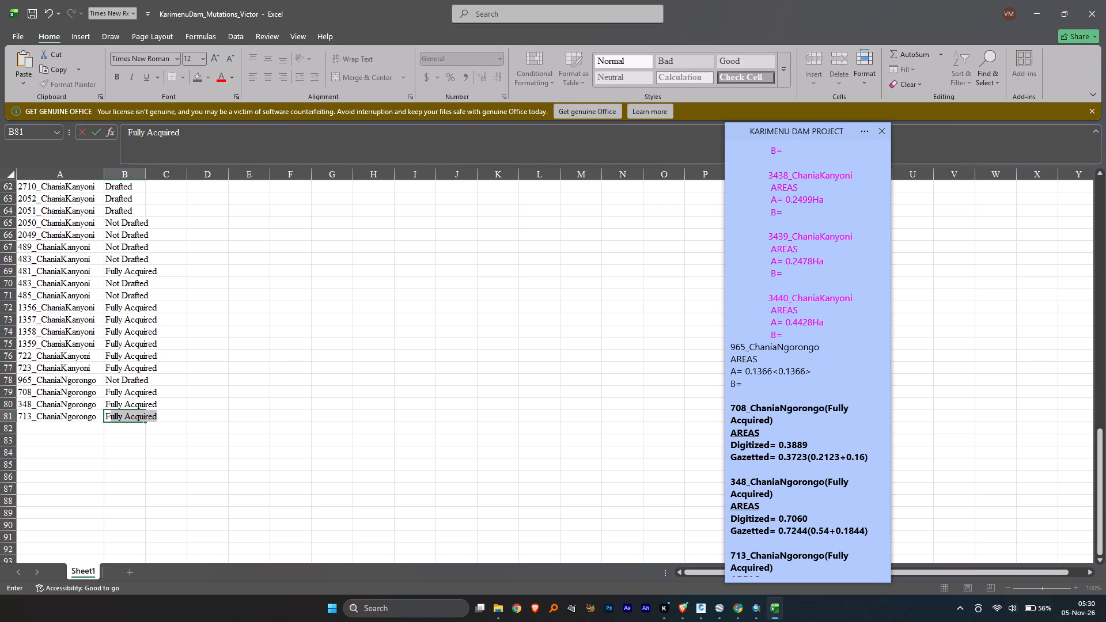
key(Return)
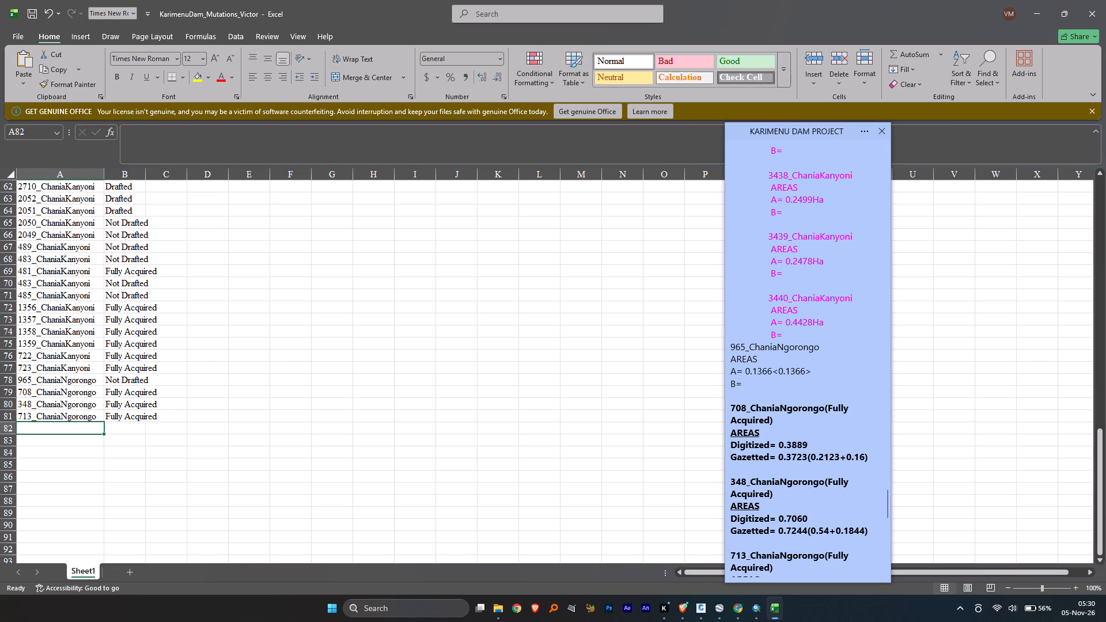
Add the note's following parcel, 732_ChaniaNgorongo, in row 82 with the status Fully Acquired.
drag(888, 507, 888, 507)
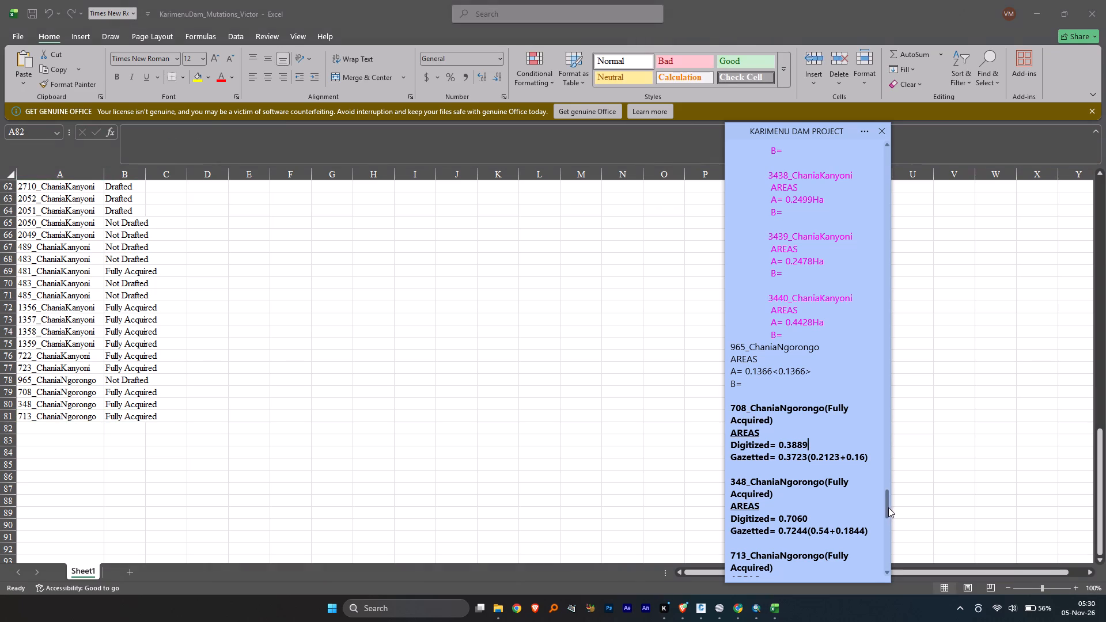
drag(888, 507, 889, 523)
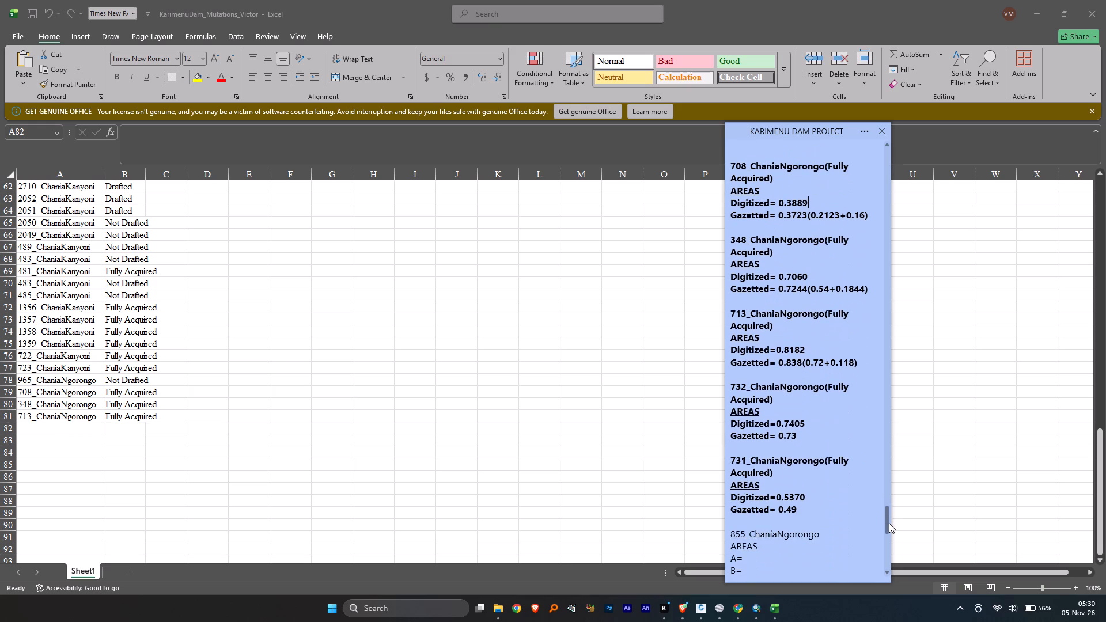
drag(889, 523, 889, 525)
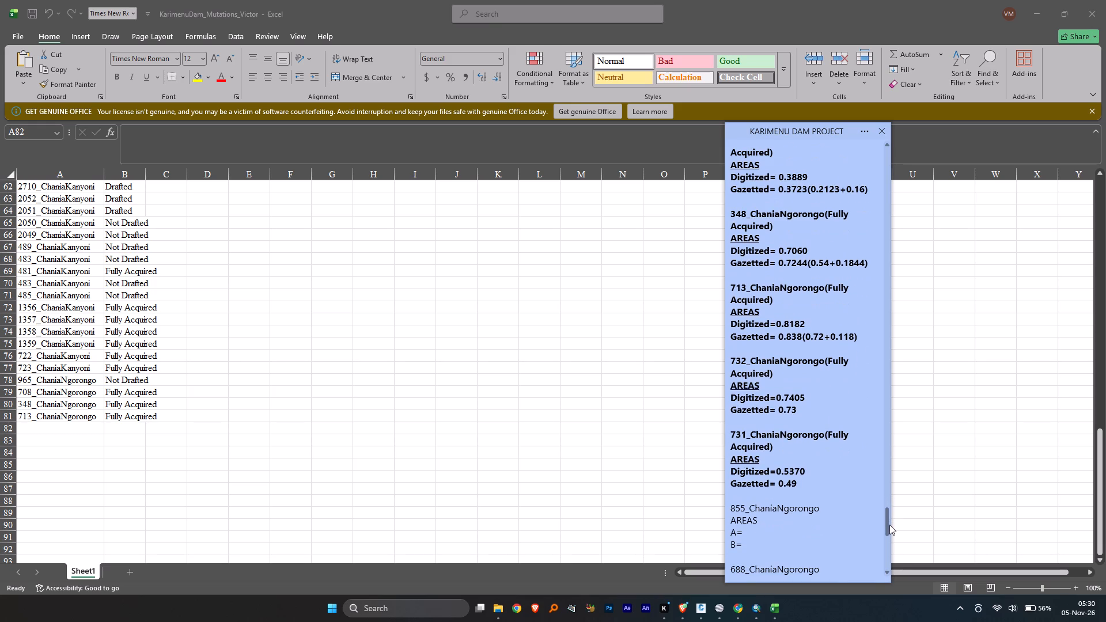
click(59, 428)
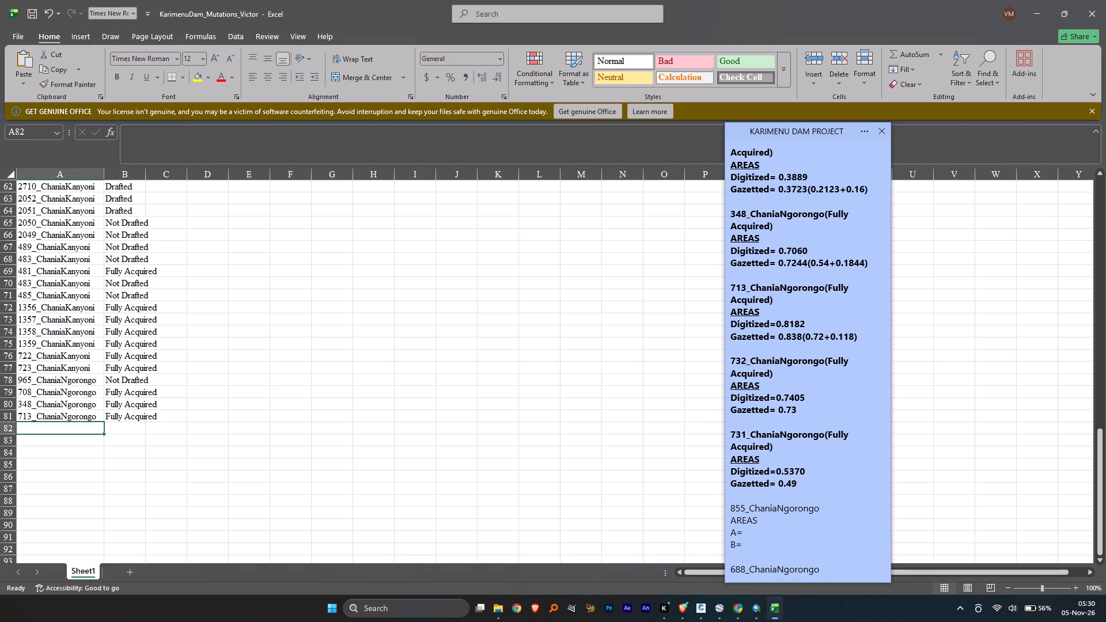
text(732)
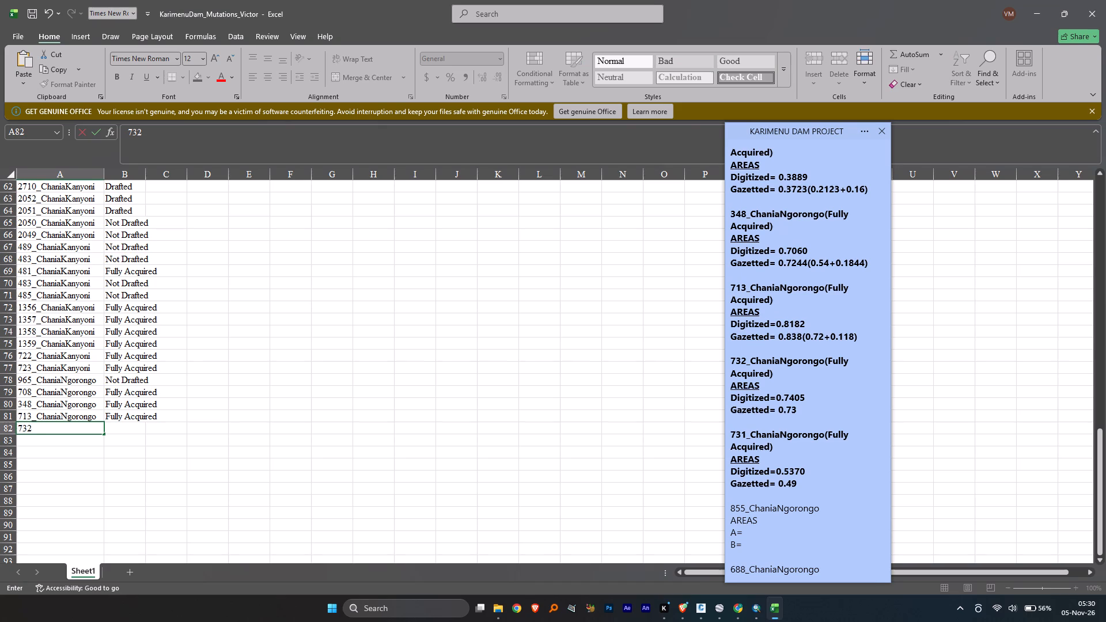
key(shift+underscore)
key(BackSpace)
key(ctrl+v)
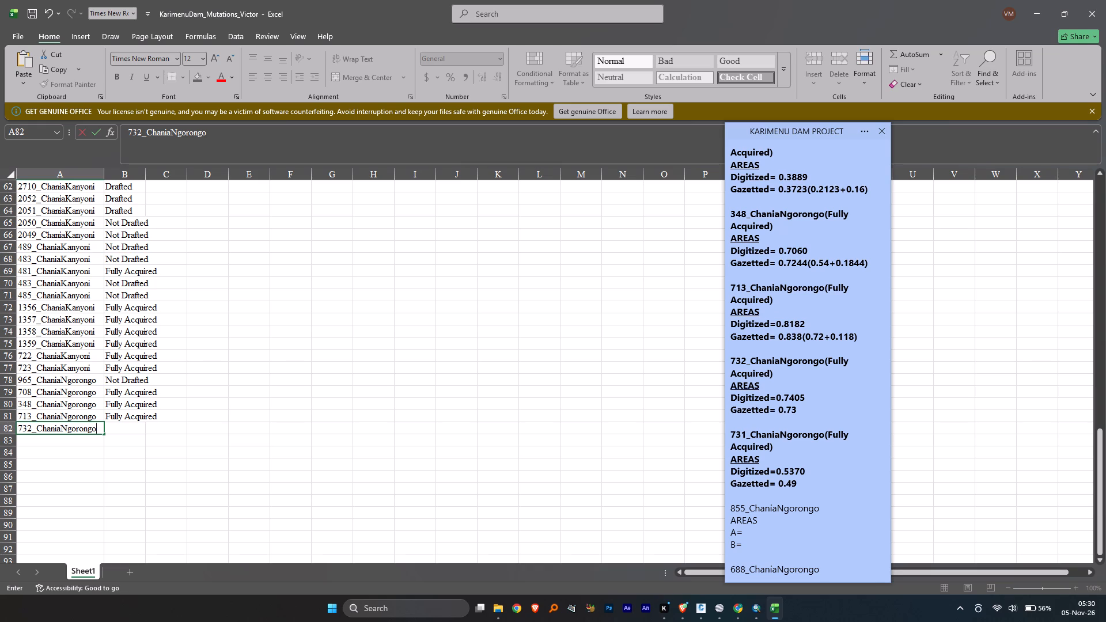
key(Tab)
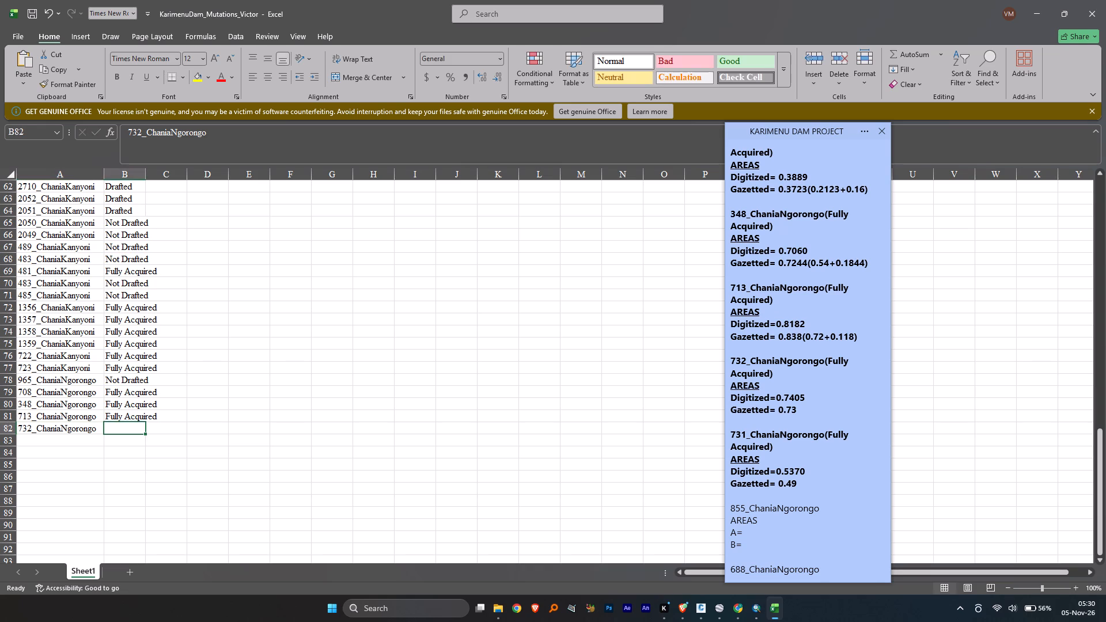
key(shift+f)
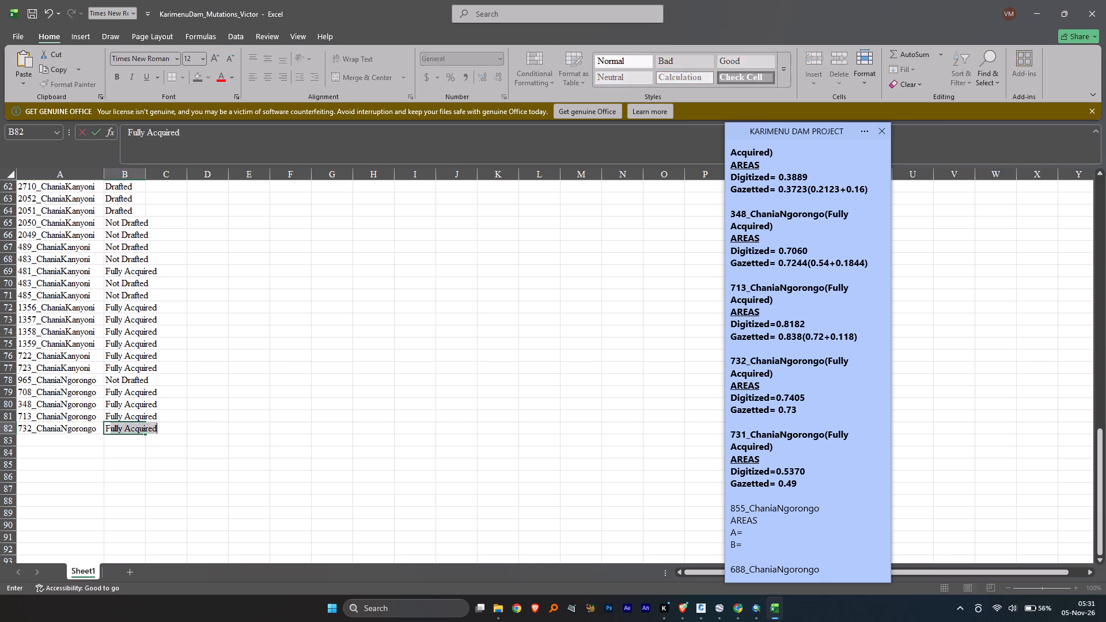
key(apostrophe)
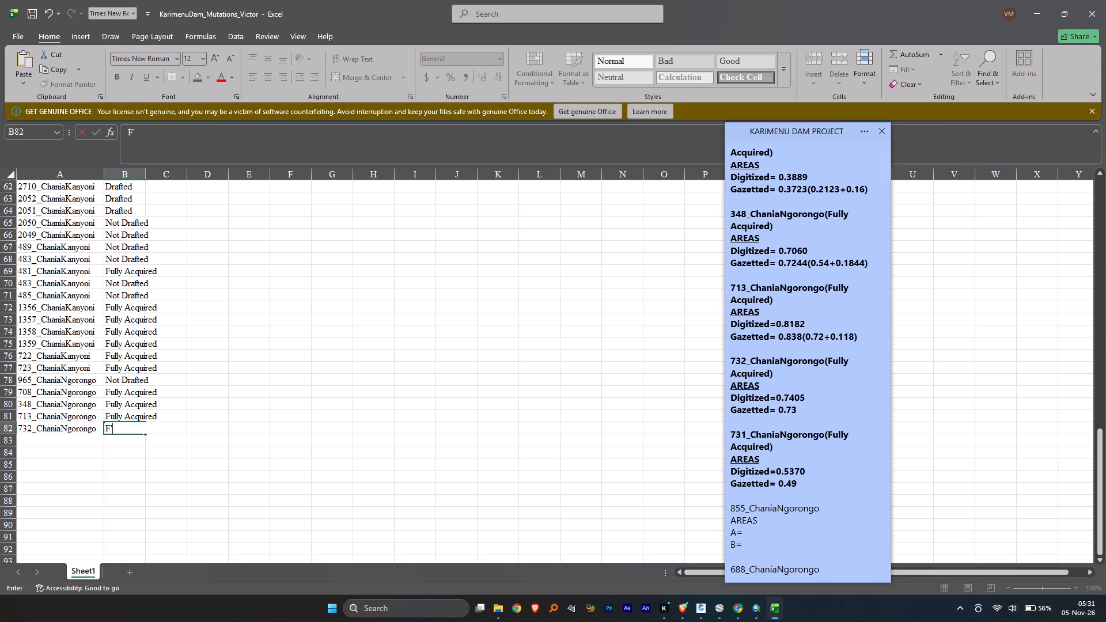
key(BackSpace)
key(BackSpace)
key(shift+f)
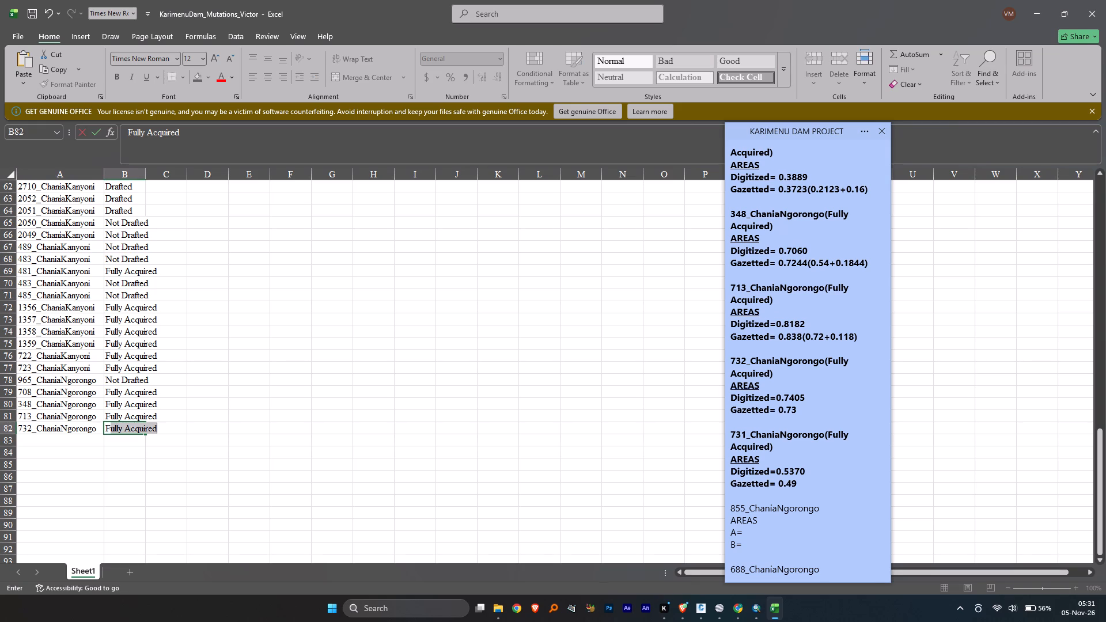
key(Return)
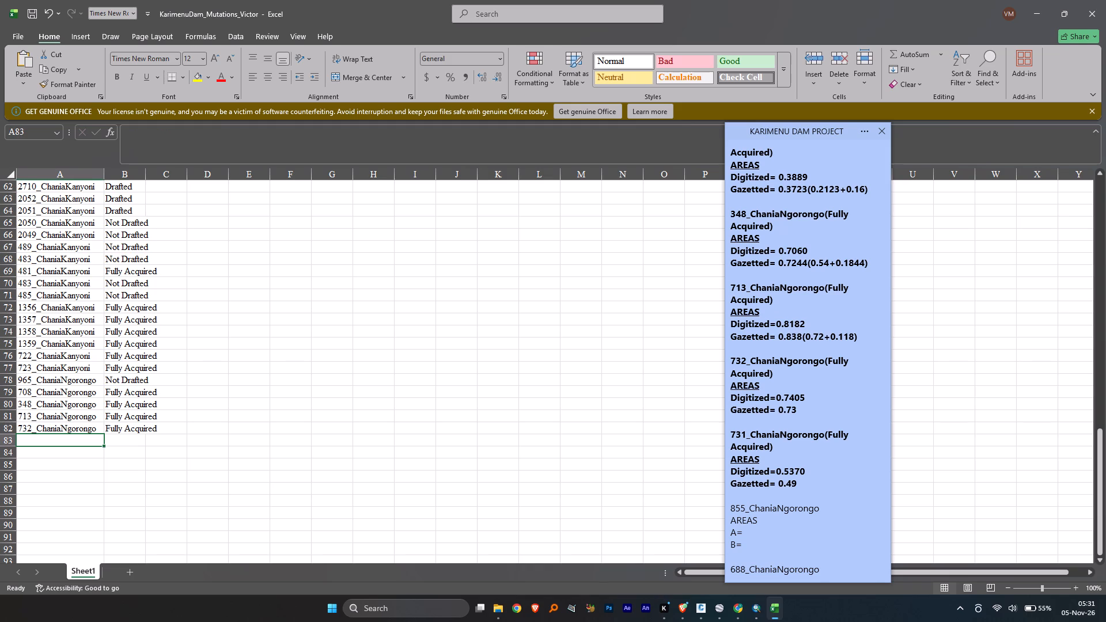
Add parcel 731_ChaniaNgorongo in row 83 with the status Fully Acquired, reusing the copied suffix.
text(731)
key(ctrl+v)
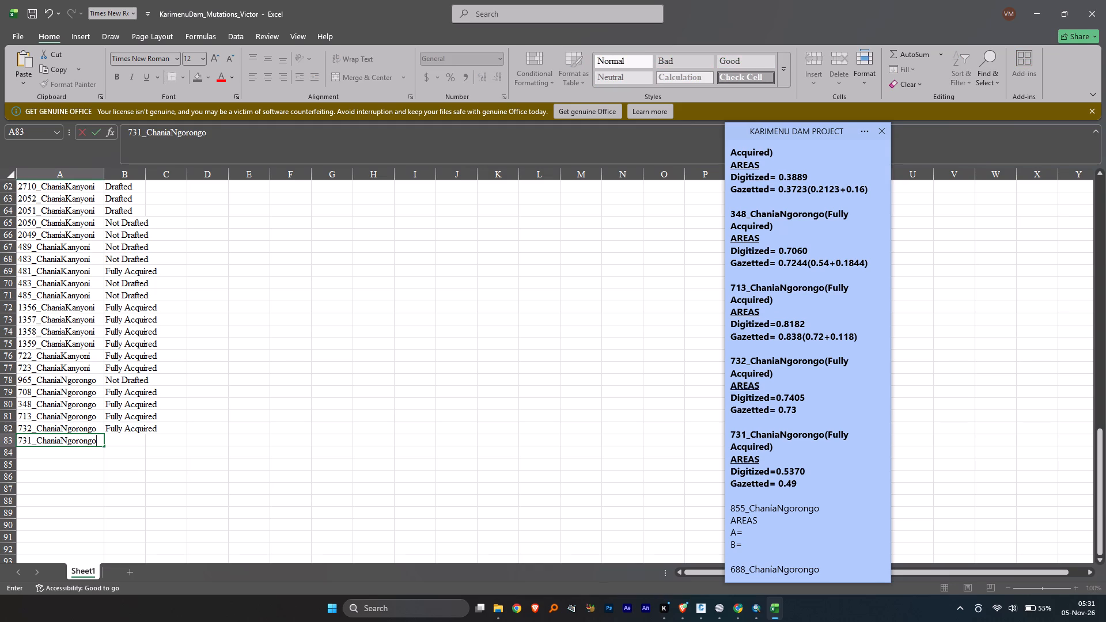
key(Tab)
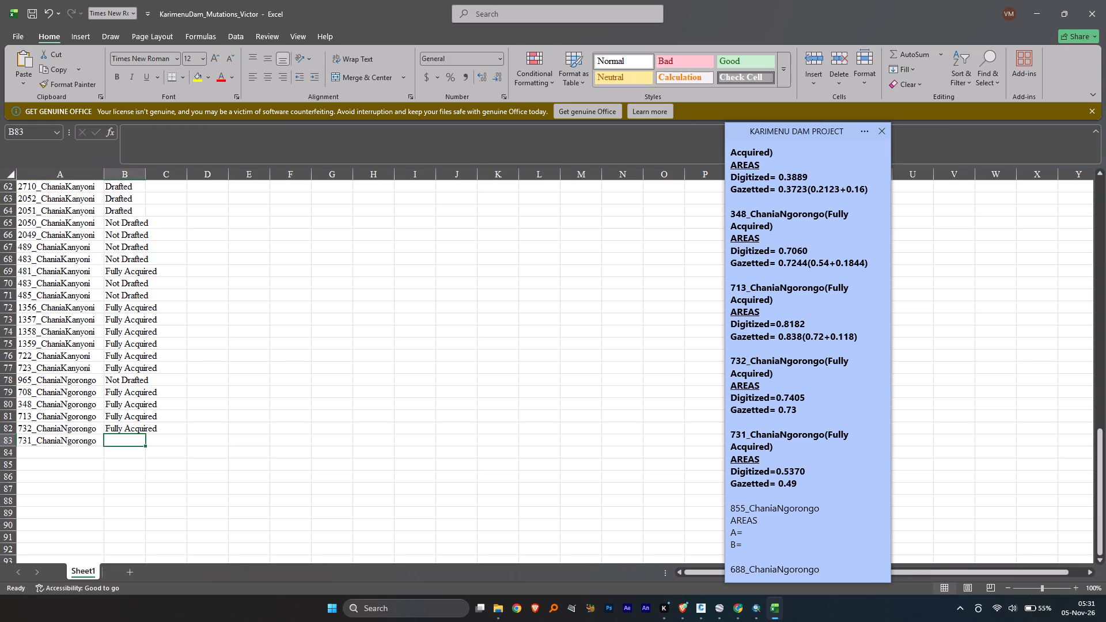
key(shift+f)
key(Return)
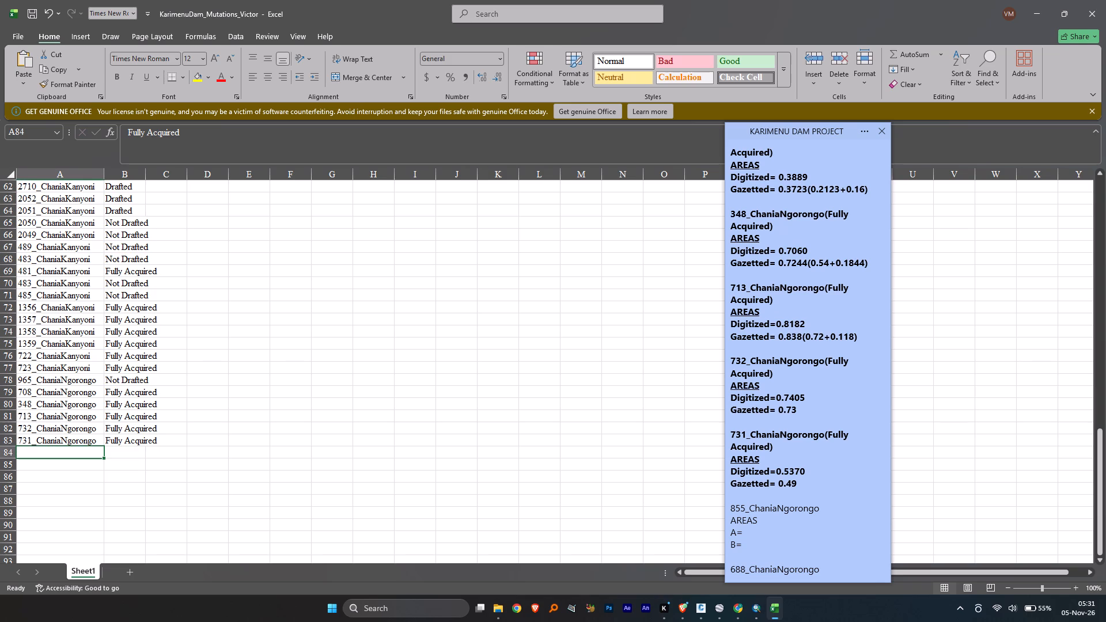
Add the note's following parcels, 855_ChaniaNgorongo and 688_ChaniaNgorongo, in rows 84 and 85, leaving their statuses blank.
key(8)
text(55)
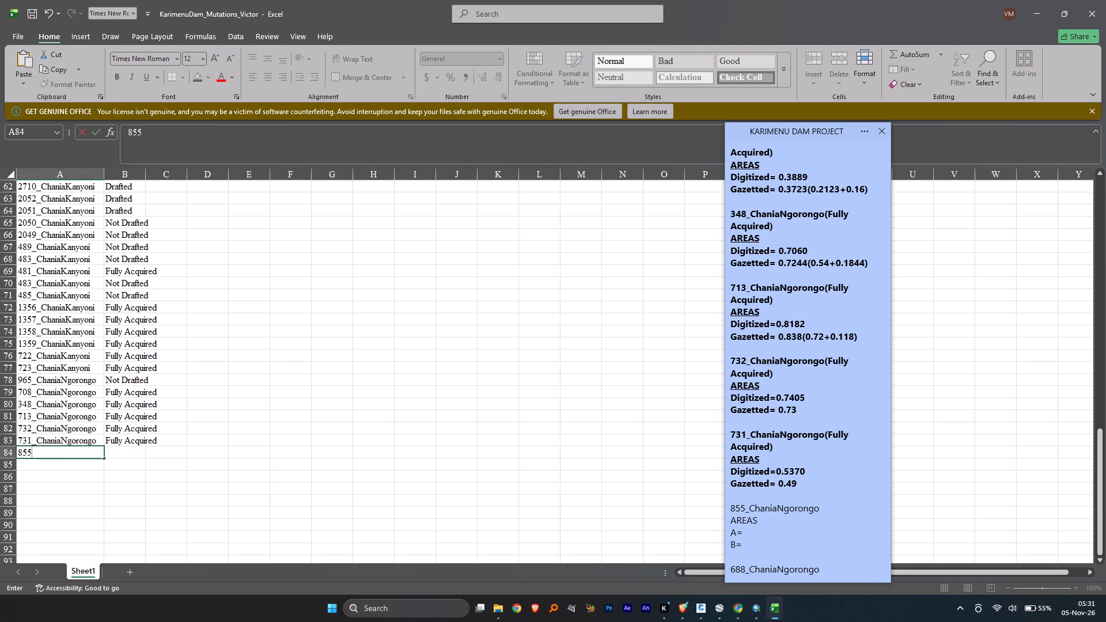
key(ctrl+v)
key(Return)
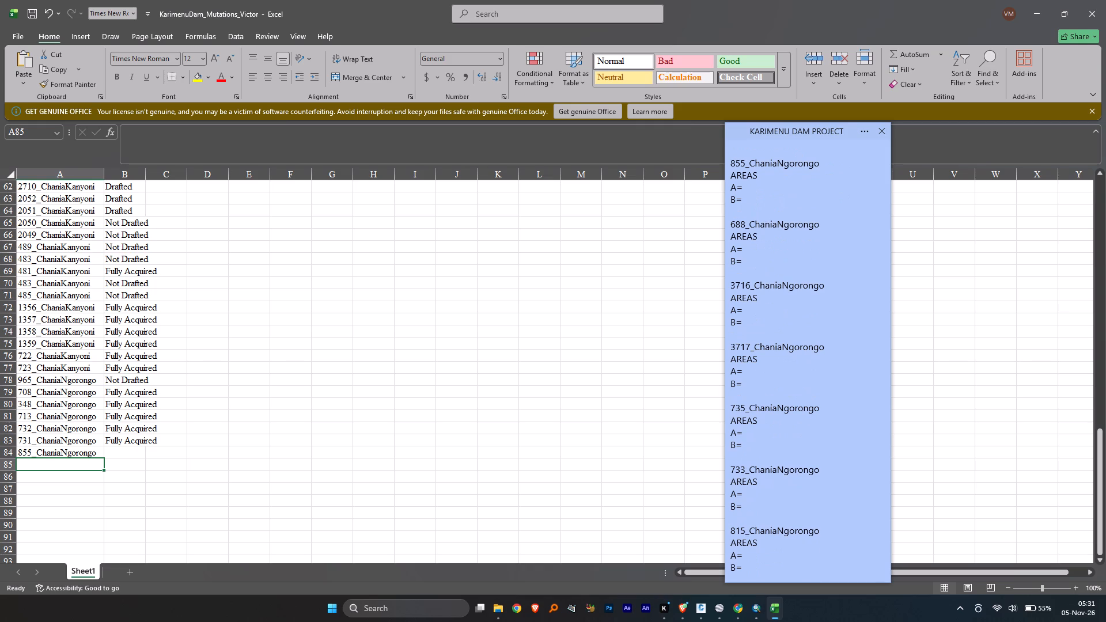
text(688)
key(ctrl+v)
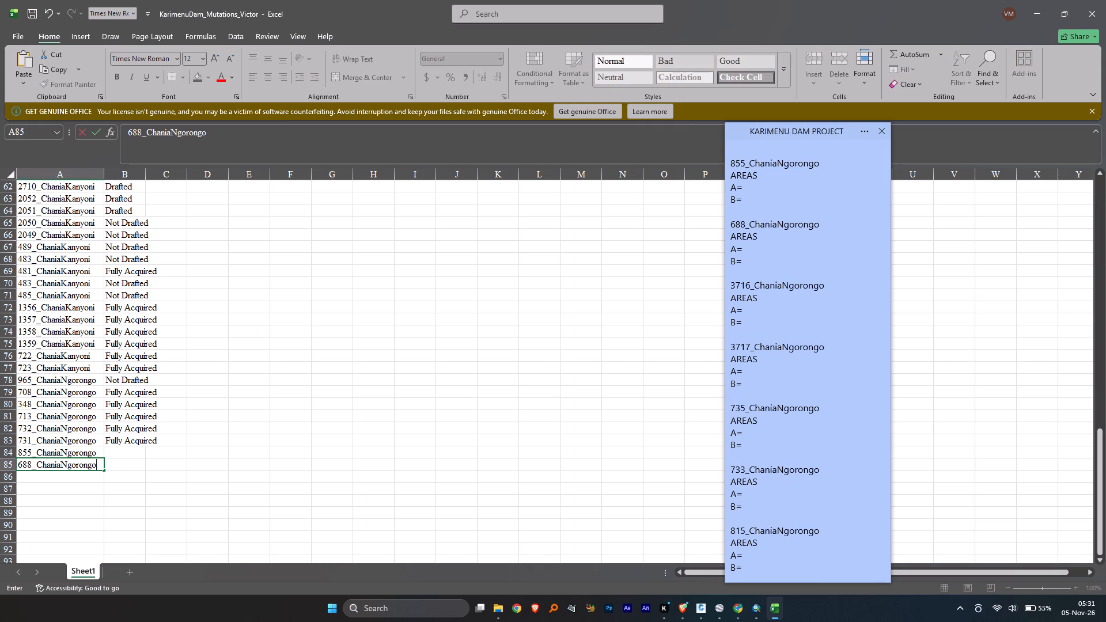
key(Return)
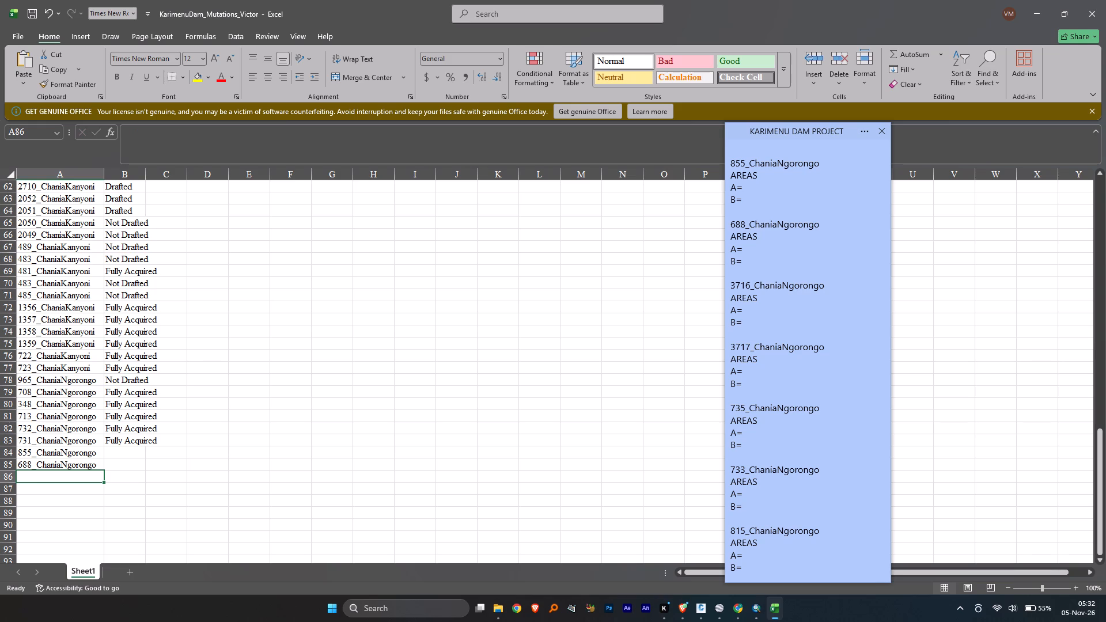
Add parcels 3716_ChaniaNgorongo and 3717_ChaniaNgorongo in rows 86 and 87, without statuses.
text(371)
key(6)
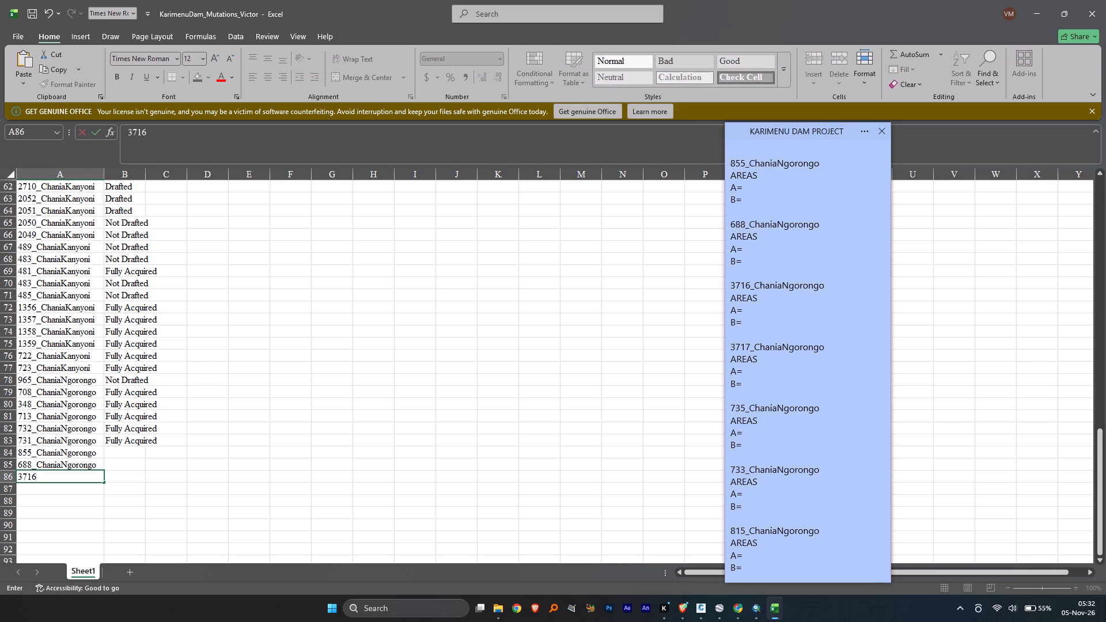
key(shift+underscore)
key(BackSpace)
key(ctrl+v)
key(Return)
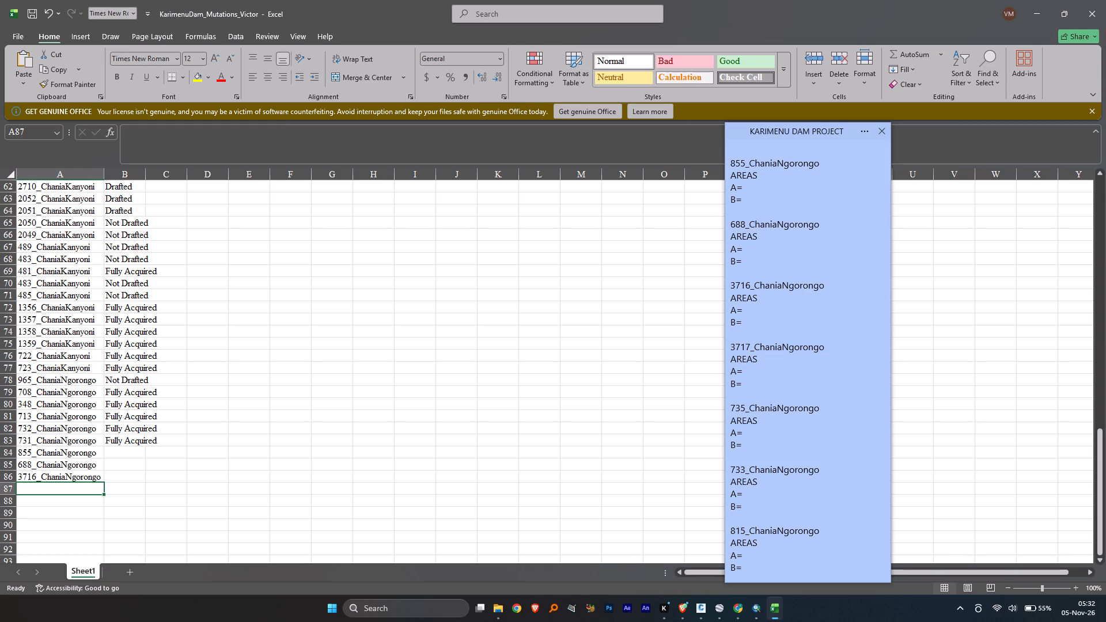
text(3717)
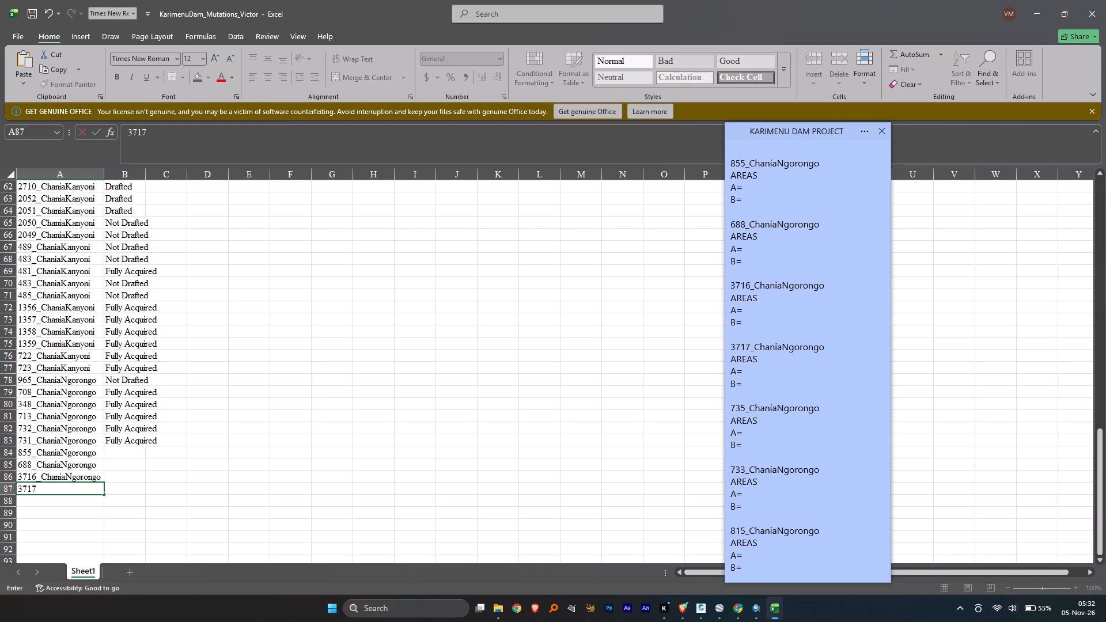
key(ctrl+v)
key(Return)
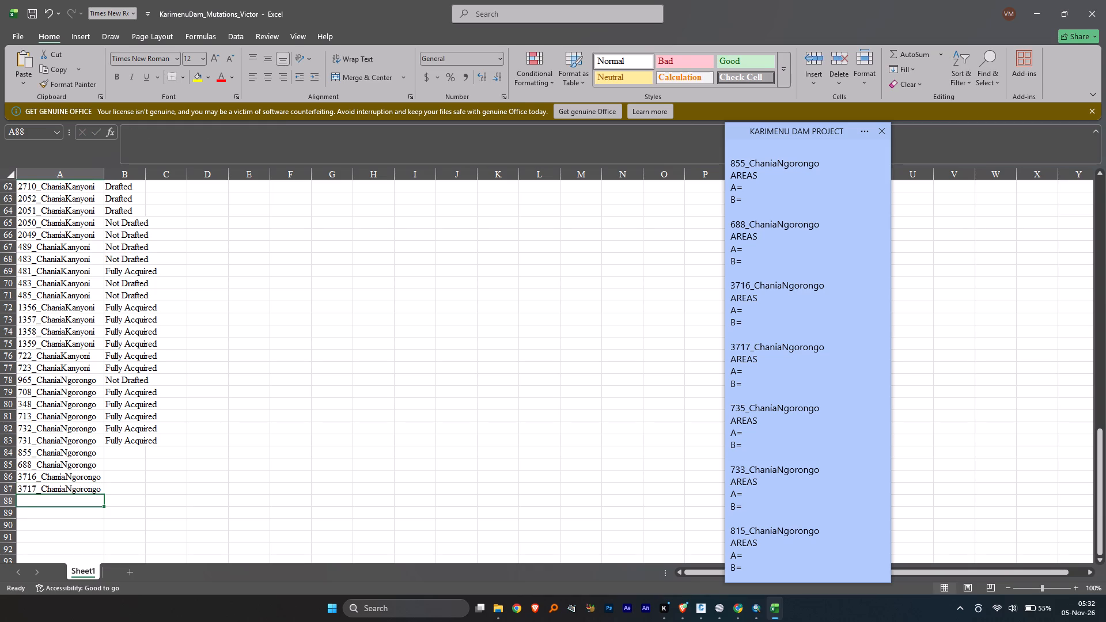
Add parcels 735_ChaniaNgorongo and 733_ChaniaNgorongo in rows 88 and 89, without statuses.
text(735)
key(ctrl+v)
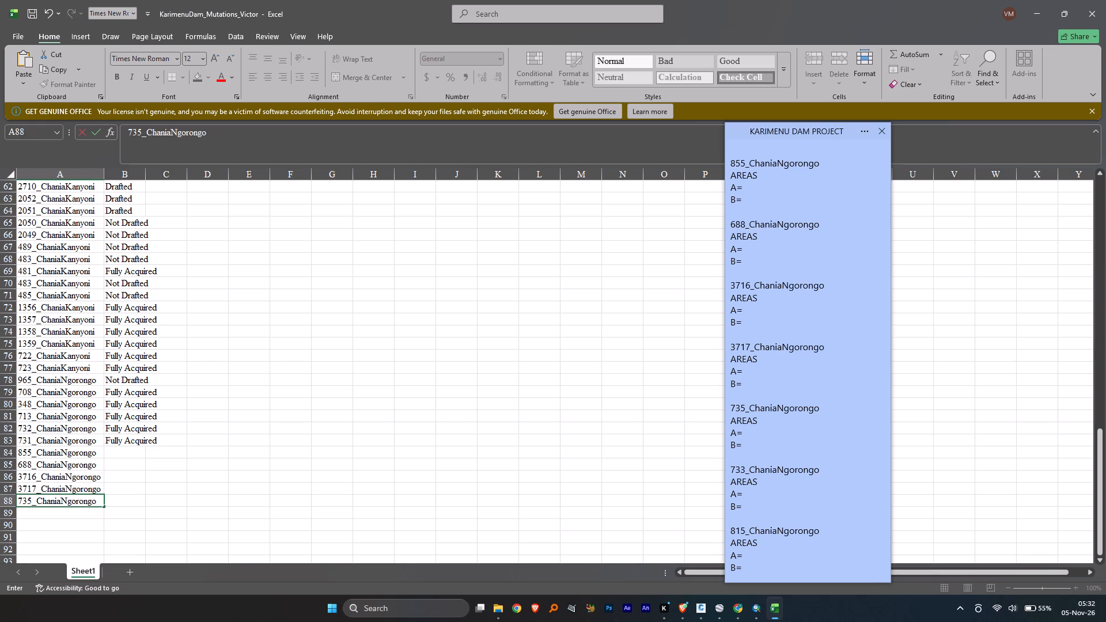
text(733)
key(BackSpace)
key(BackSpace)
key(BackSpace)
key(Return)
text(733)
key(ctrl+v)
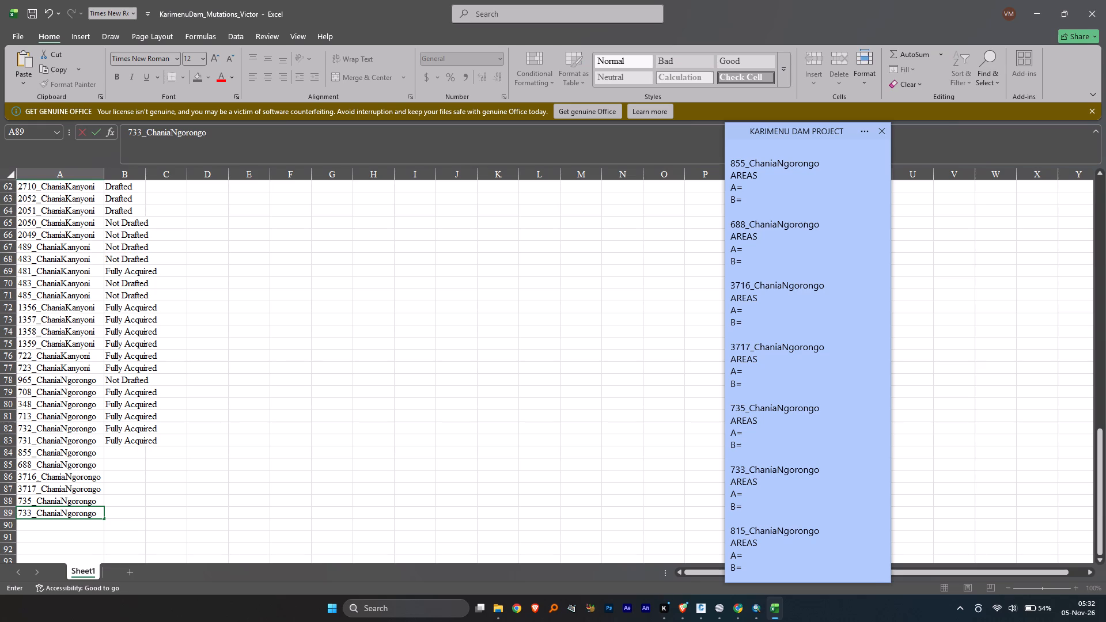
key(Return)
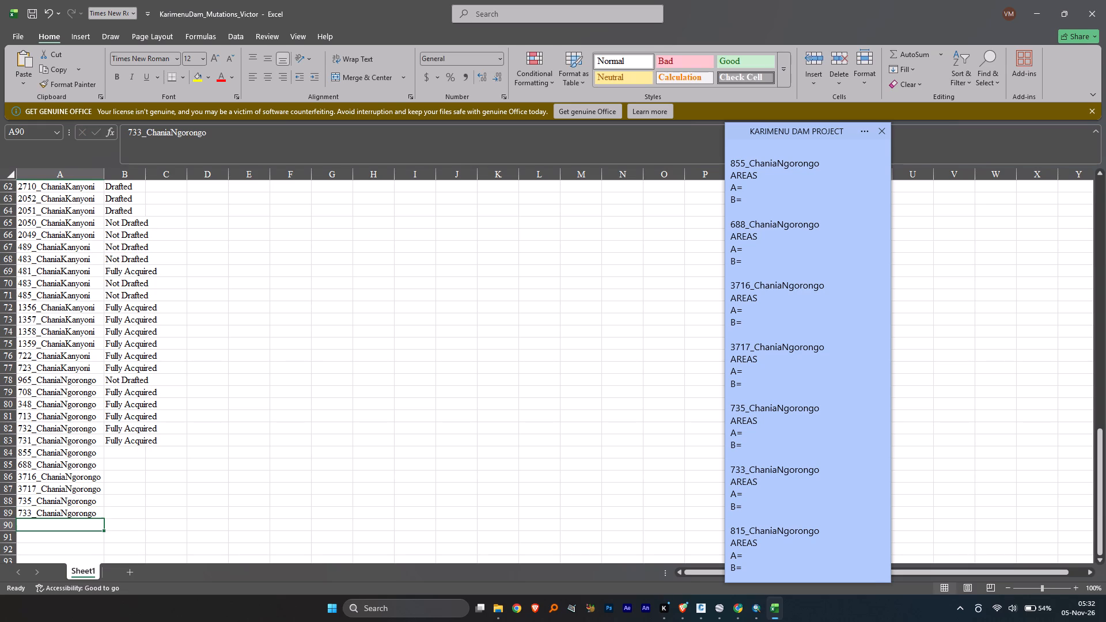
Add the note's last two parcels, 815_ChaniaNgorongo and 805_ChaniaNgorongo, in rows 90 and 91, without statuses.
text(815)
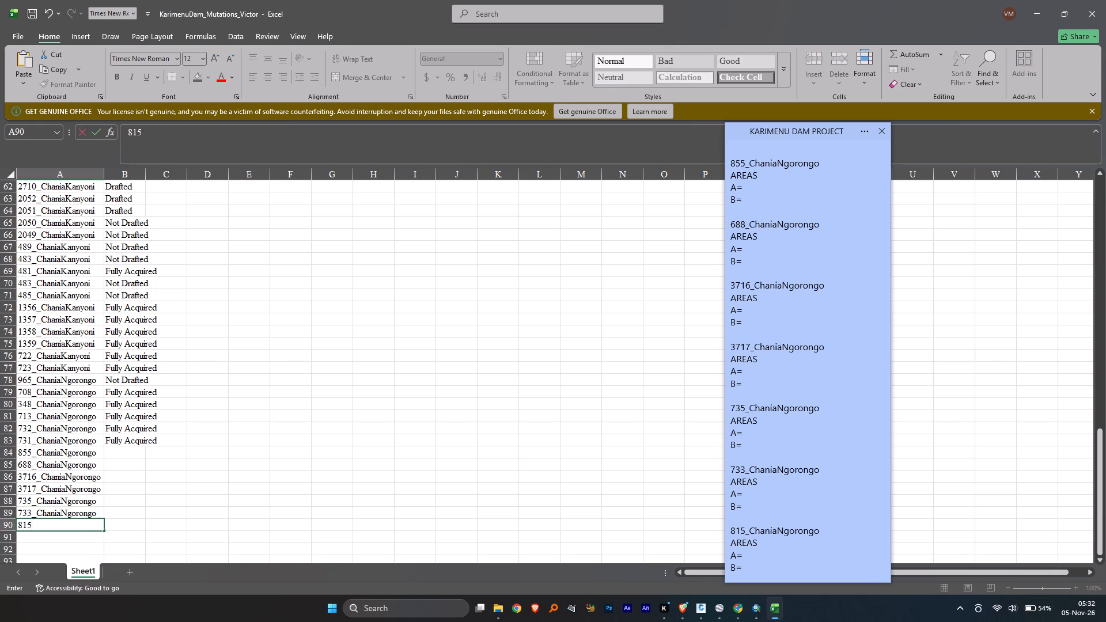
key(ctrl+v)
scroll(783, 443, down, 1)
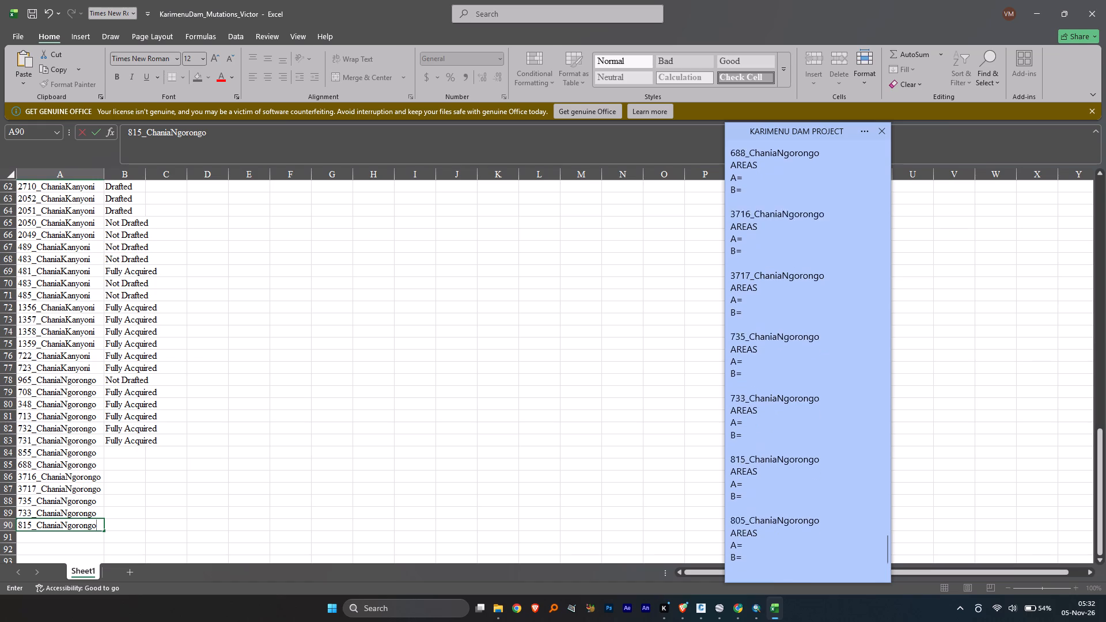
scroll(783, 443, down, 1)
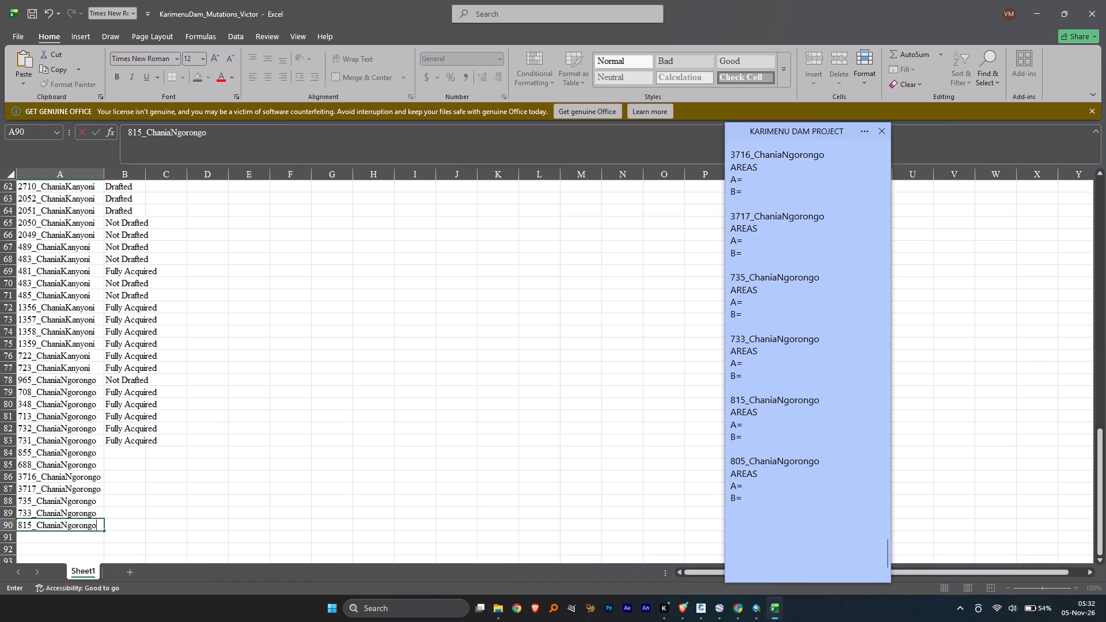
key(Return)
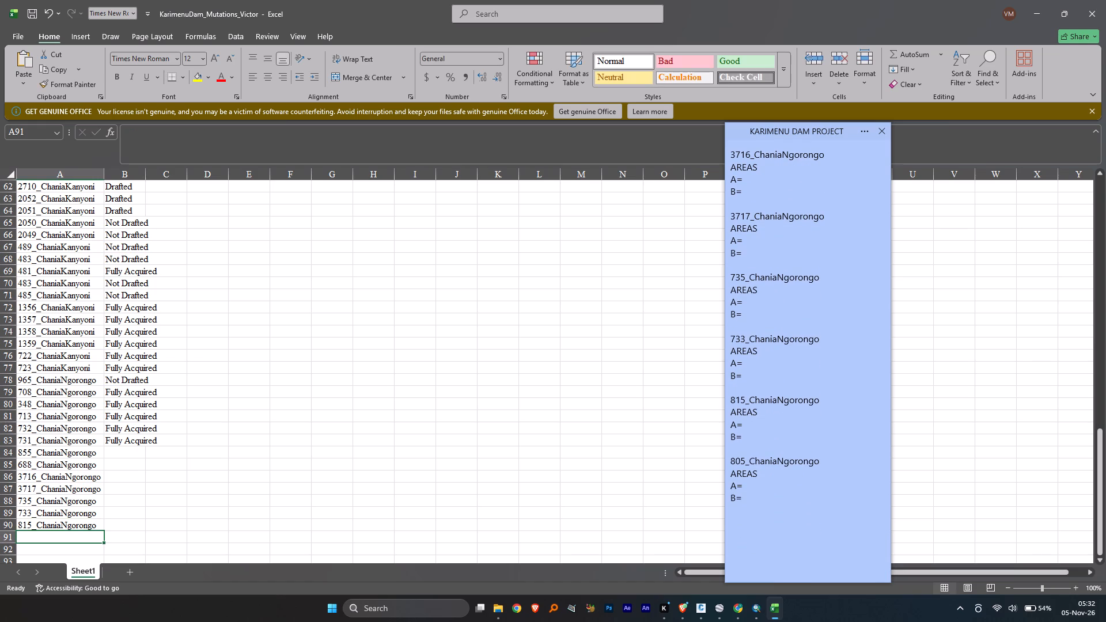
text(805)
key(ctrl+v)
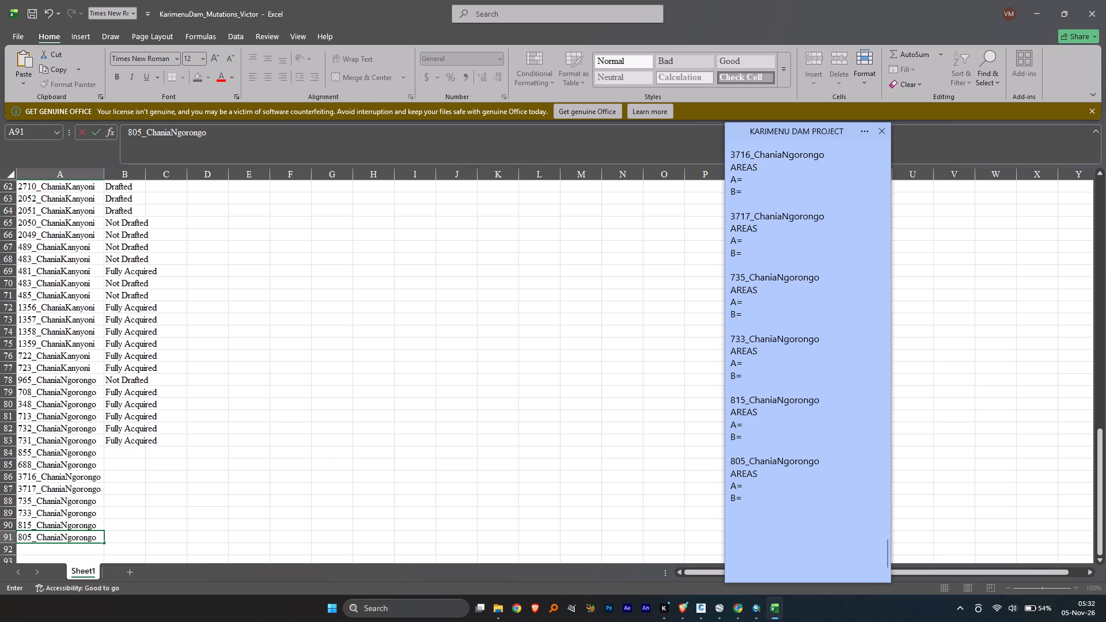
Set the status of the parcels in rows 84 to 91, from 855_ChaniaNgorongo to 805_ChaniaNgorongo, to Not Drafted.
scroll(774, 369, up, 1)
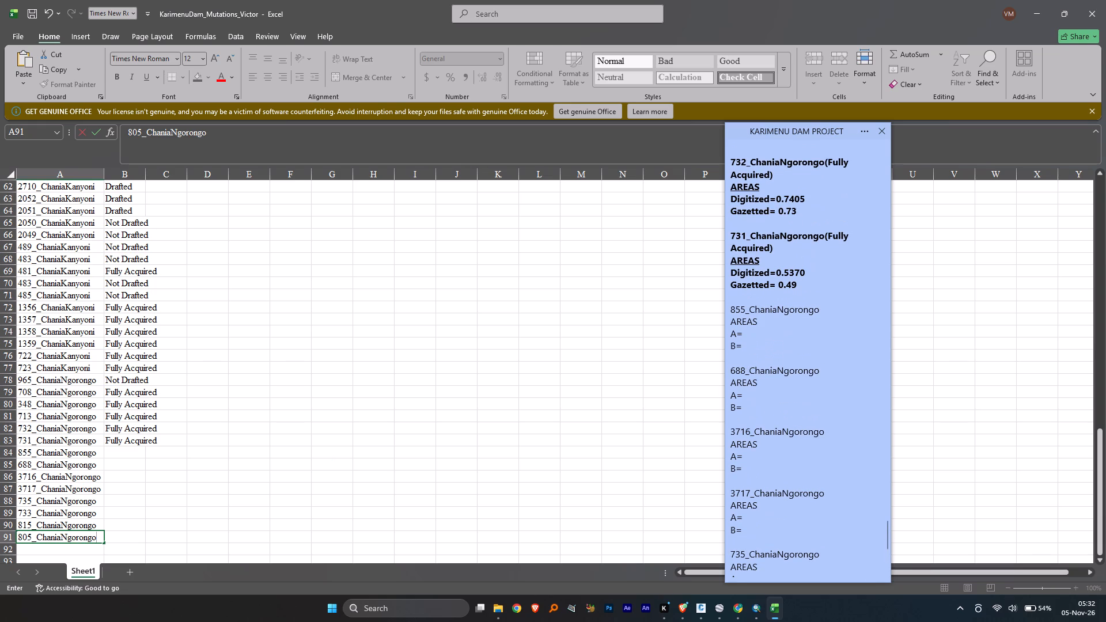
click(118, 452)
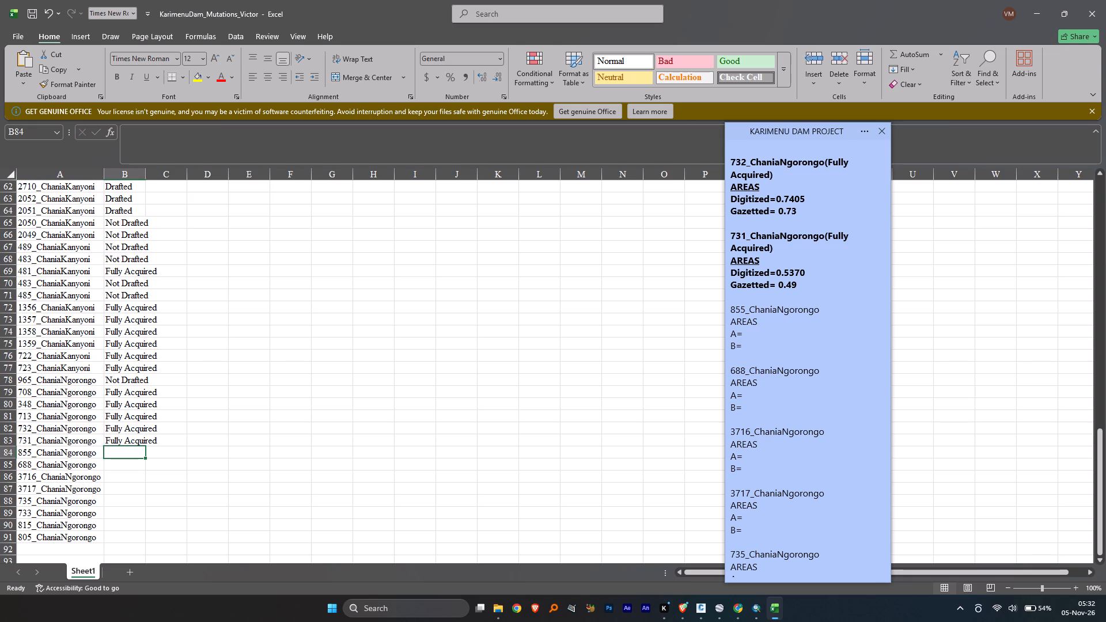
key(shift+n)
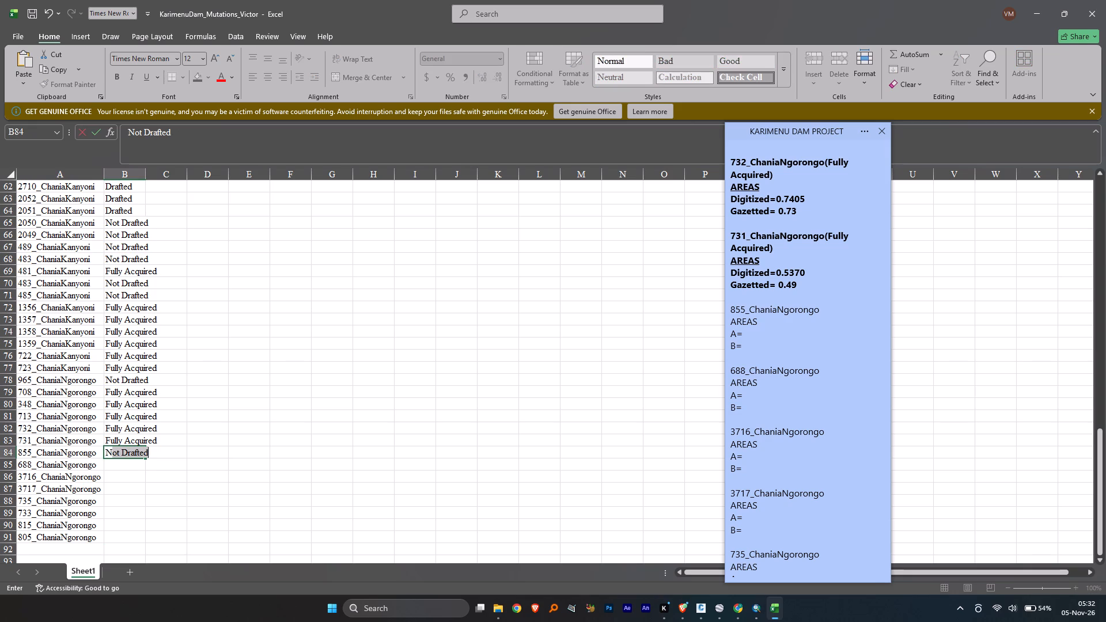
key(Return)
key(shift+n)
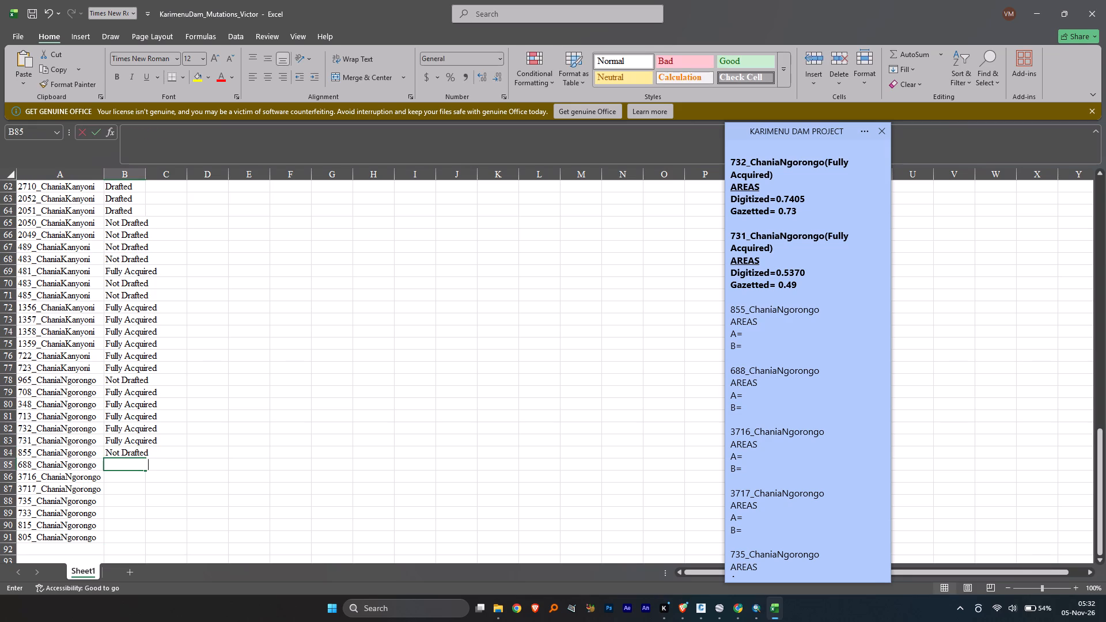
key(Return)
key(shift+n)
key(Return)
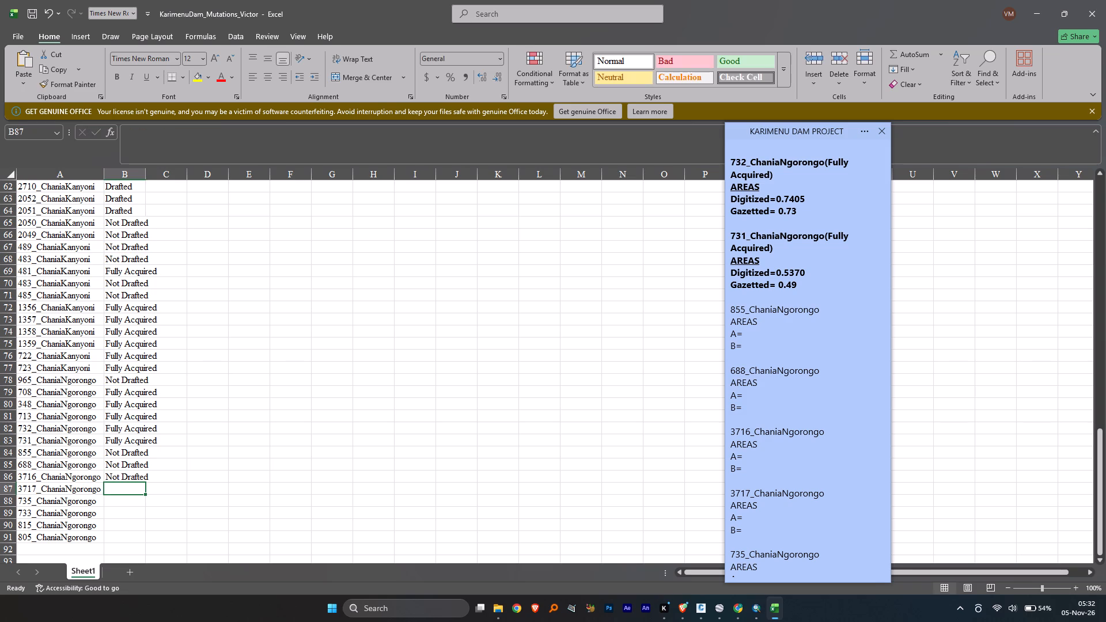
key(shift+n)
key(Return)
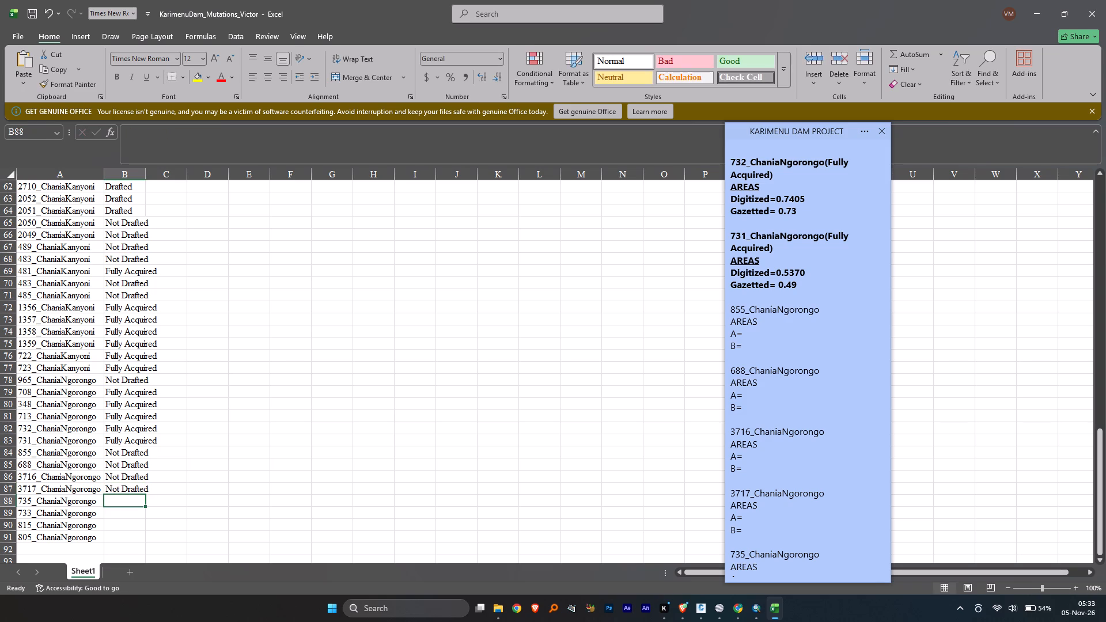
key(shift+n)
key(Return)
key(shift+n)
key(Return)
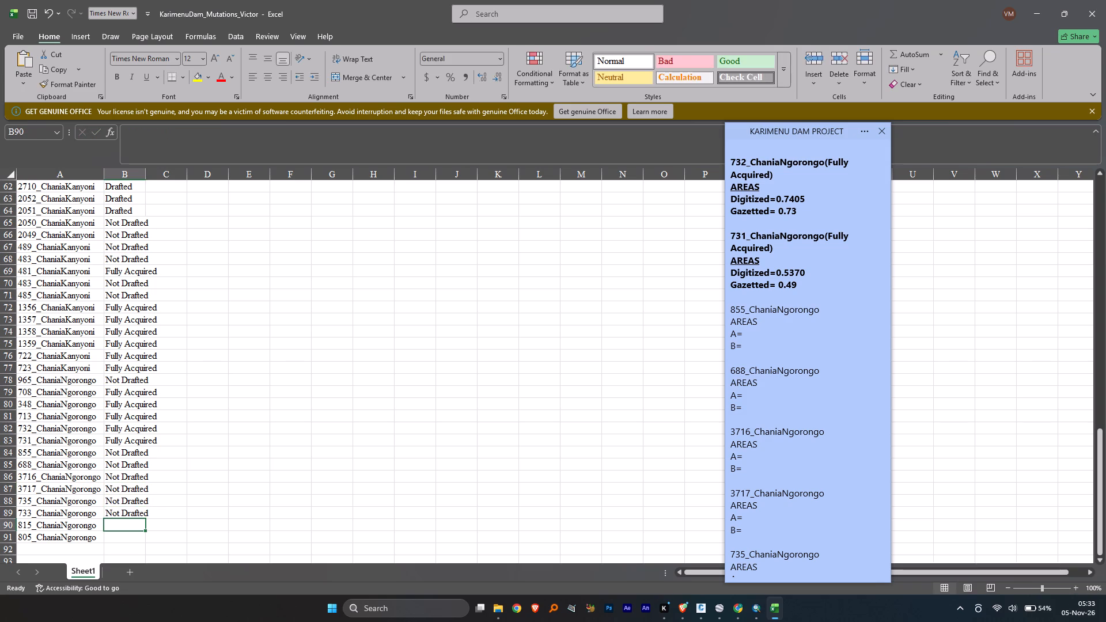
key(shift+n)
key(Return)
key(shift+n)
key(Return)
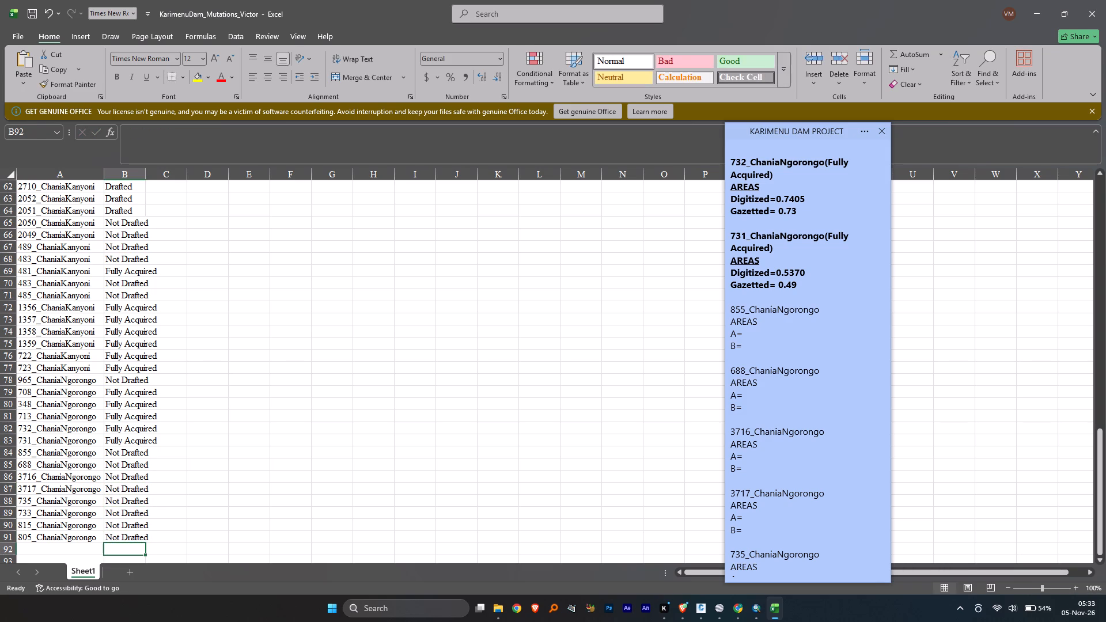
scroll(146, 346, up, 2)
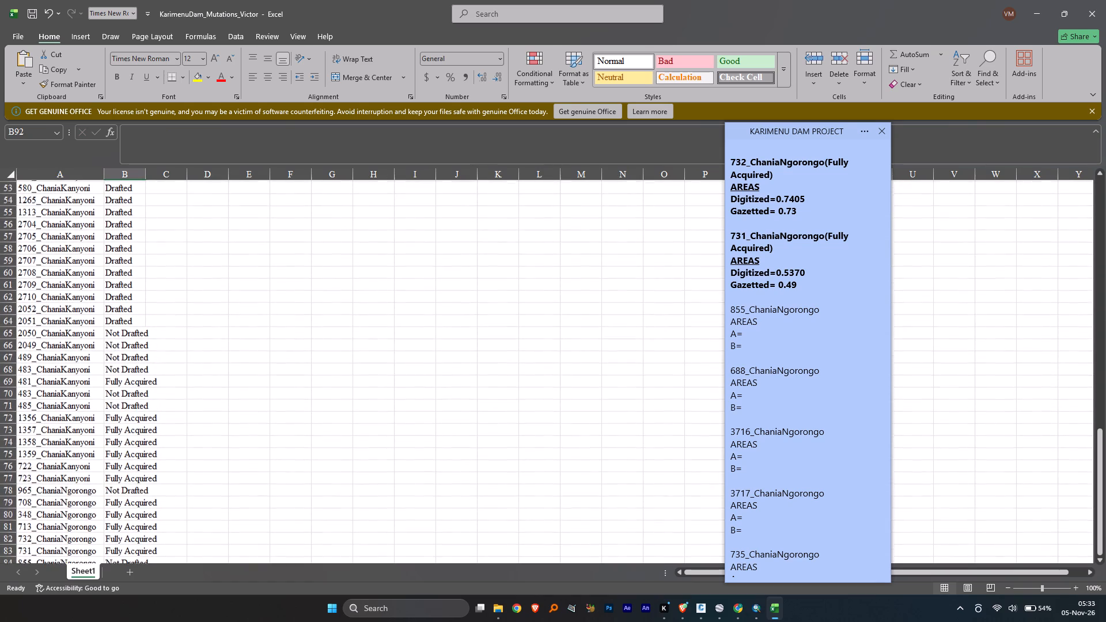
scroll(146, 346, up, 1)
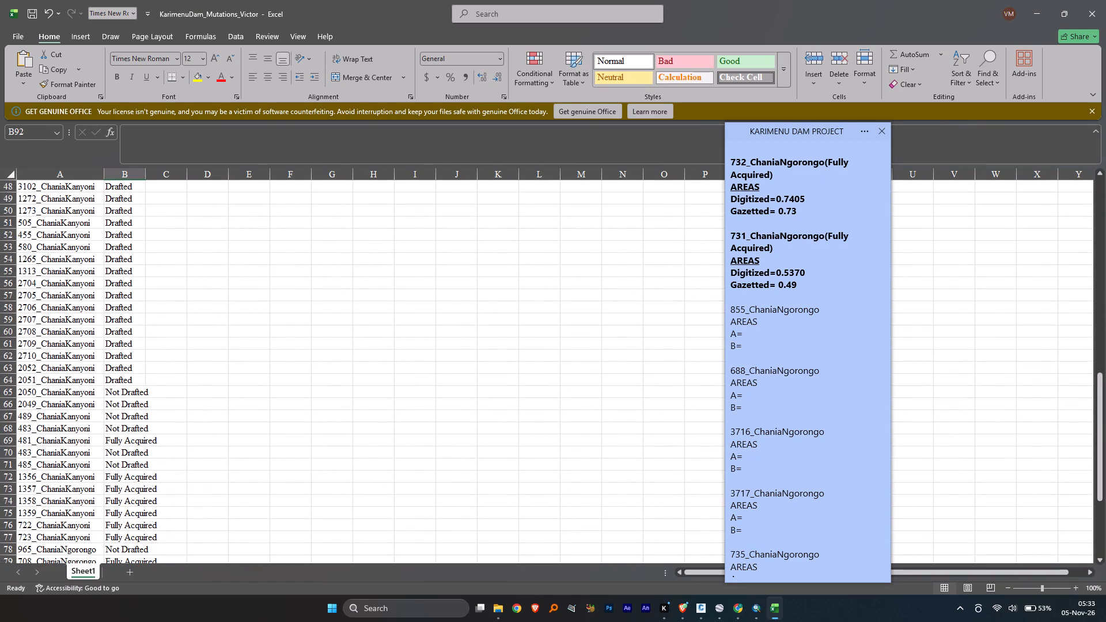
Review the KARIMENU DAM PROJECT note's parcel and area entries back to its start, and look over the parcel list.
scroll(801, 299, up, 1)
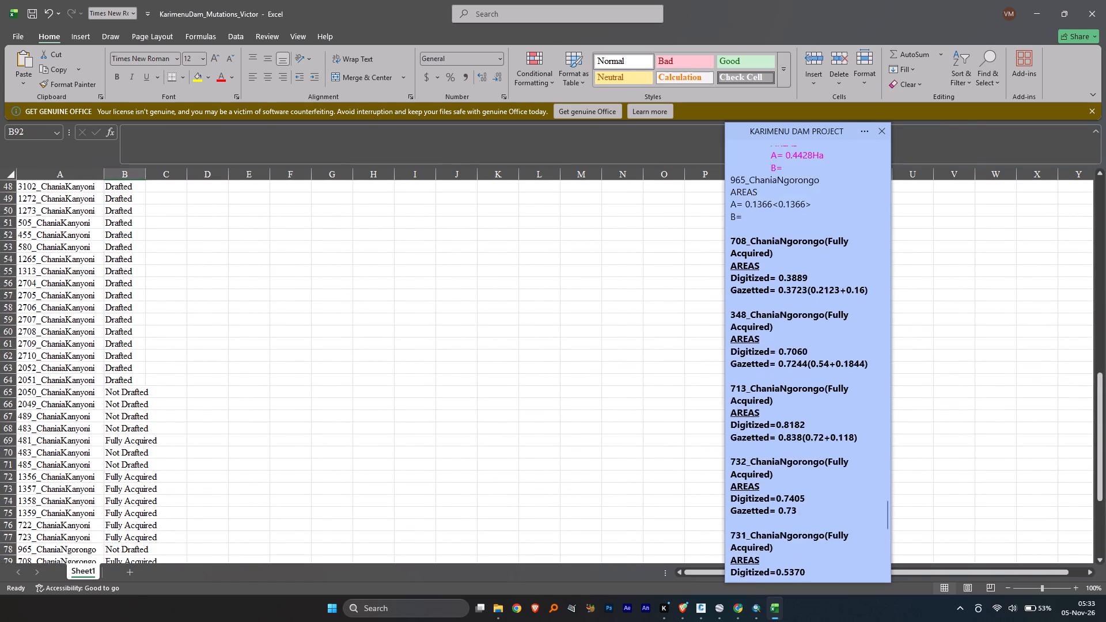
scroll(801, 299, up, 3)
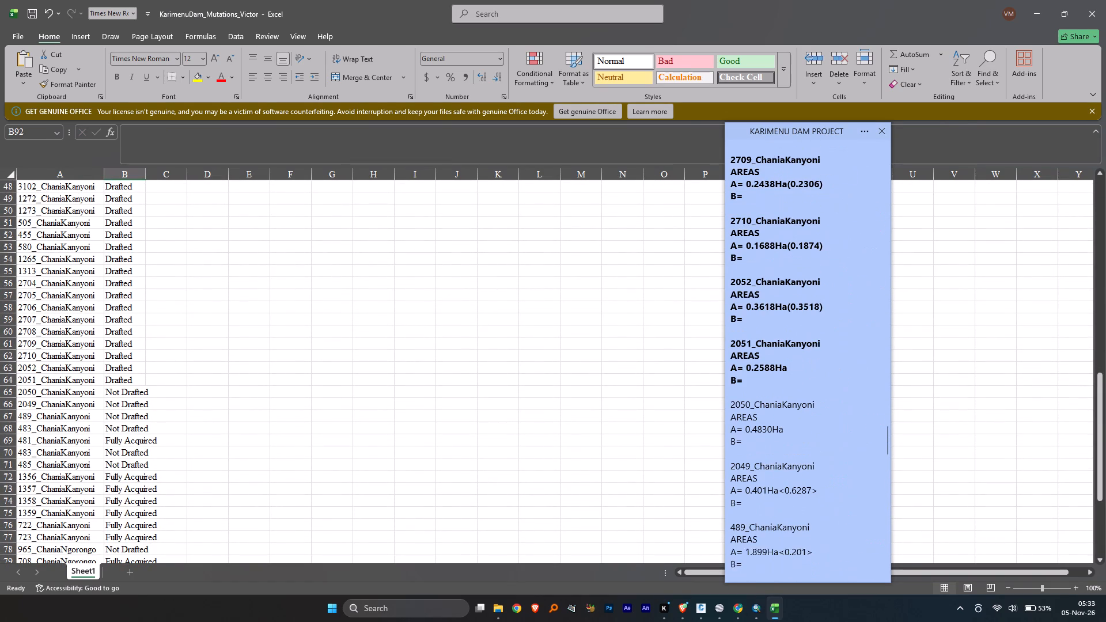
scroll(801, 299, up, 1)
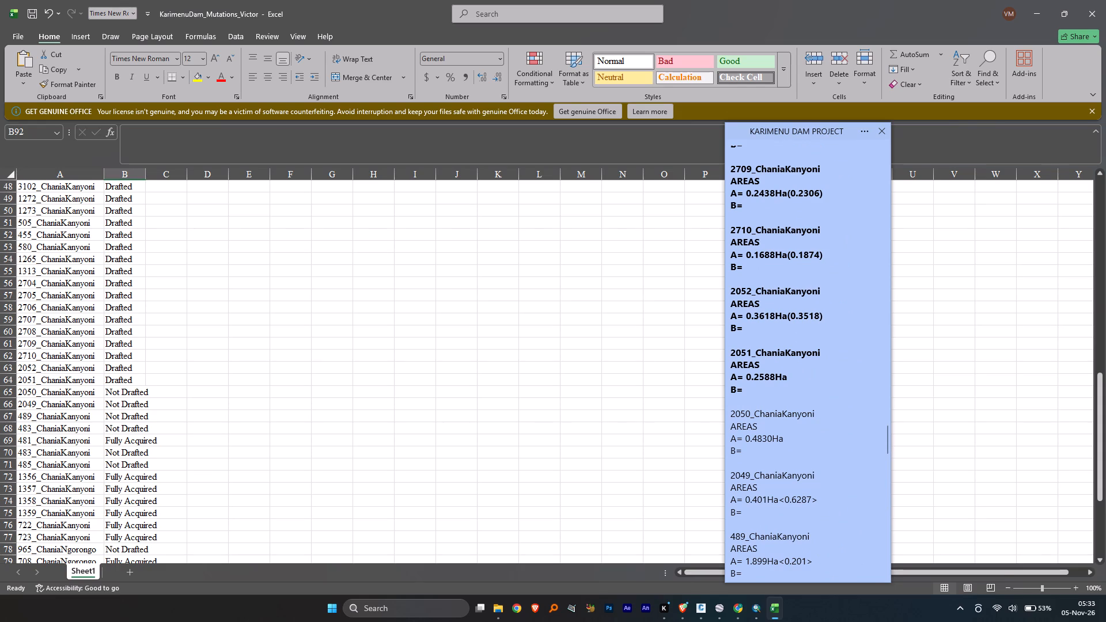
scroll(236, 396, down, 2)
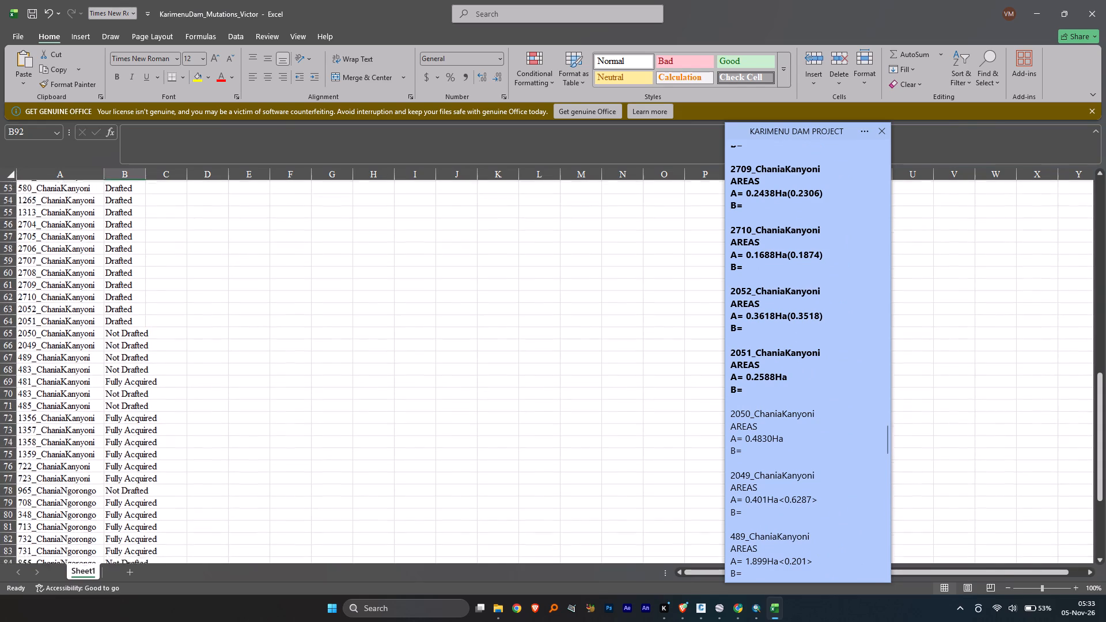
scroll(236, 396, down, 2)
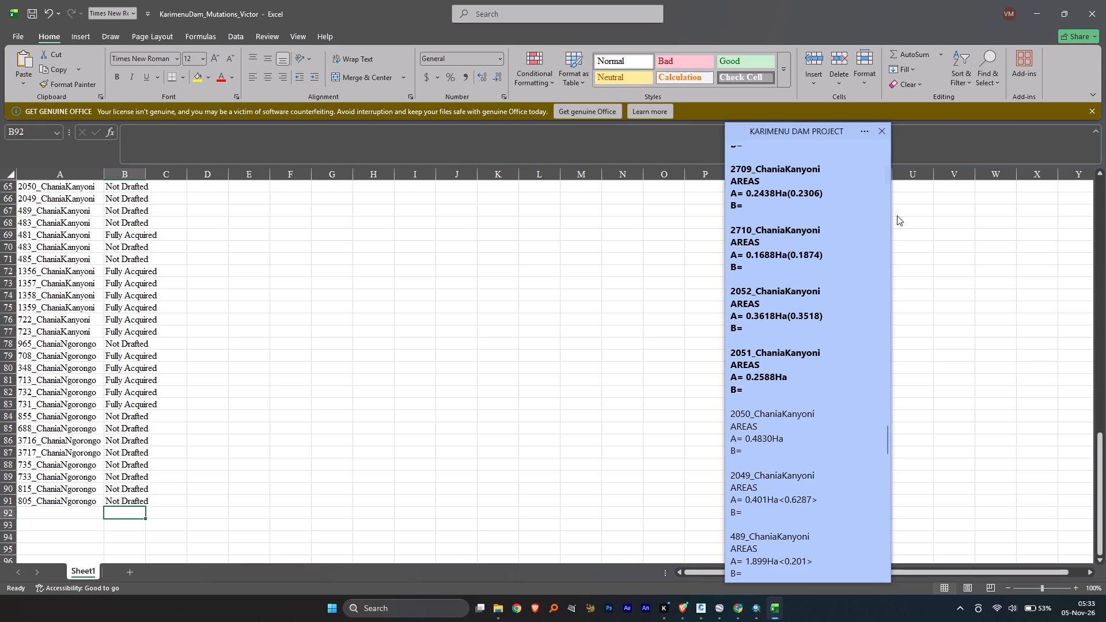
scroll(829, 224, up, 3)
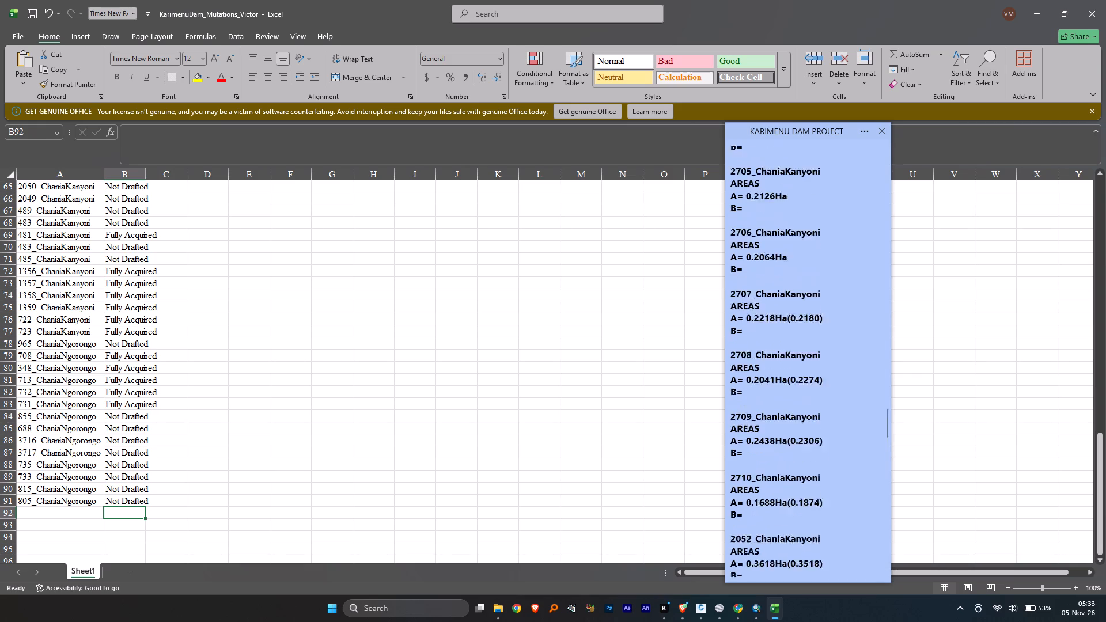
scroll(829, 224, up, 3)
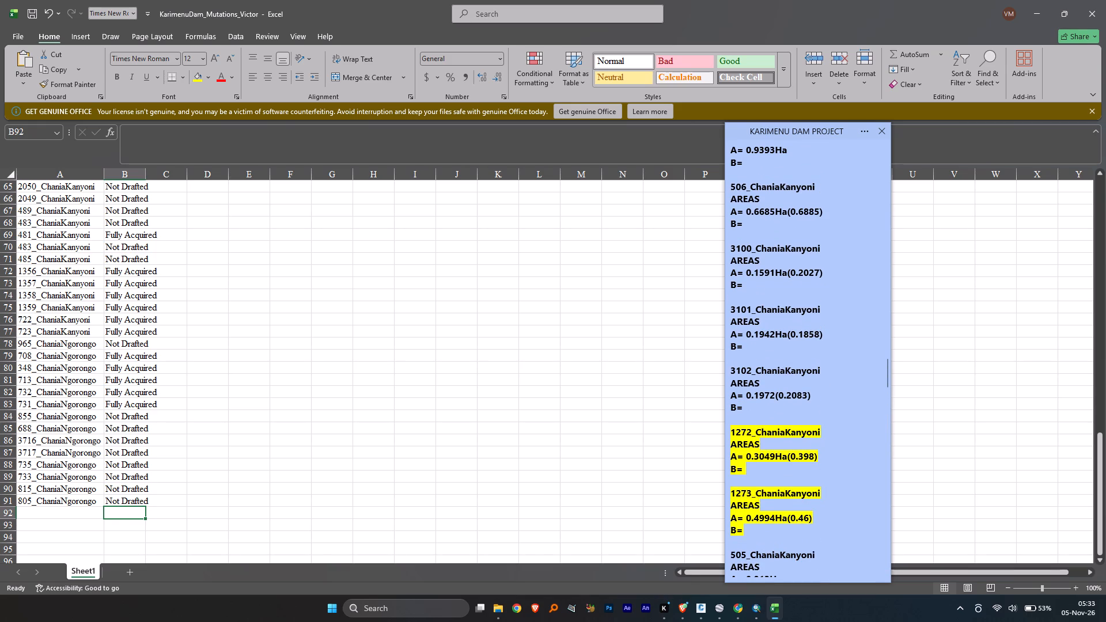
scroll(829, 224, up, 12)
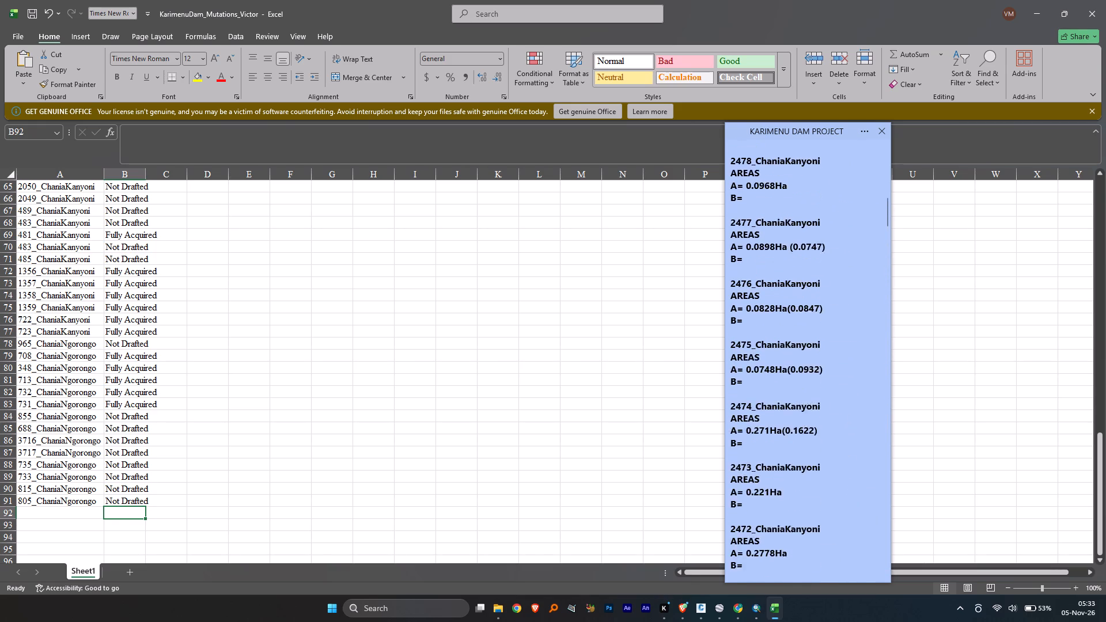
scroll(829, 224, up, 3)
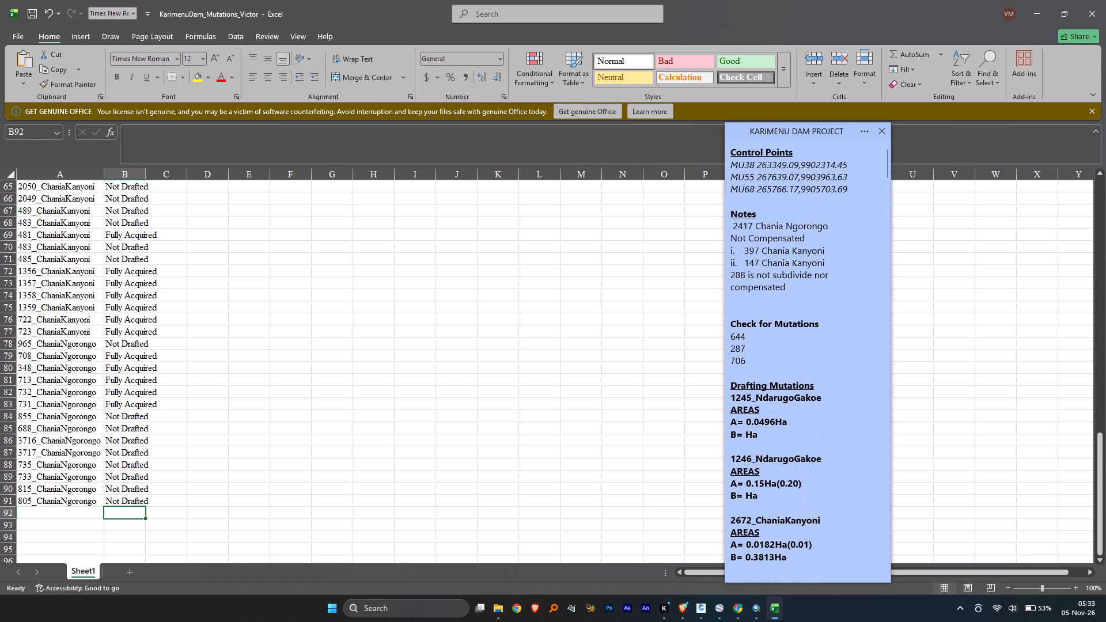
scroll(228, 288, up, 6)
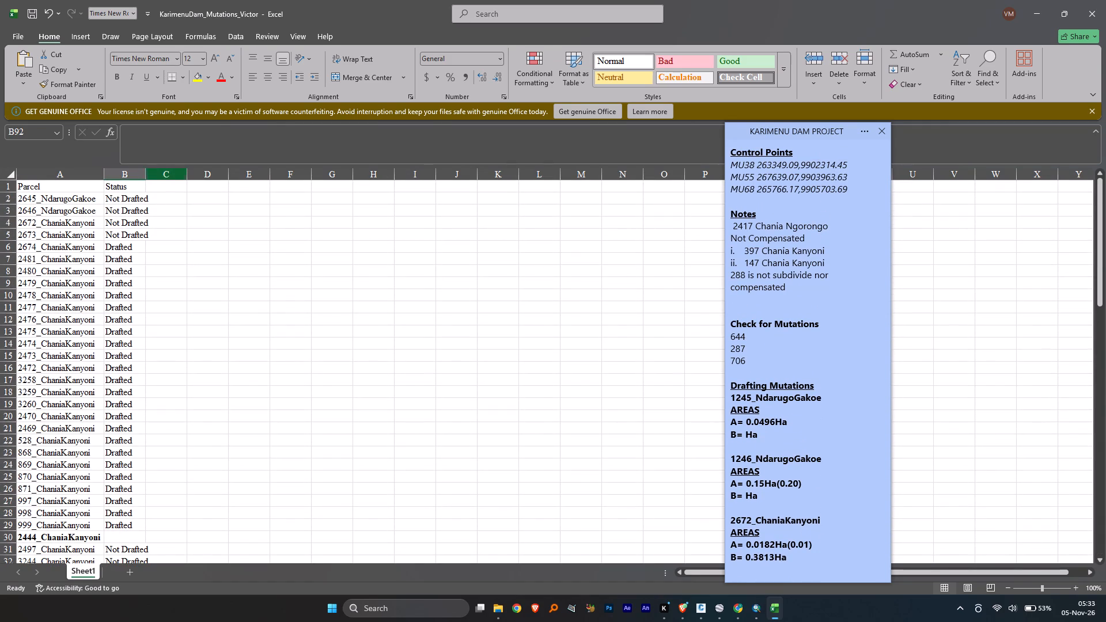
Fit the width of the Status column to its contents.
double_click(145, 172)
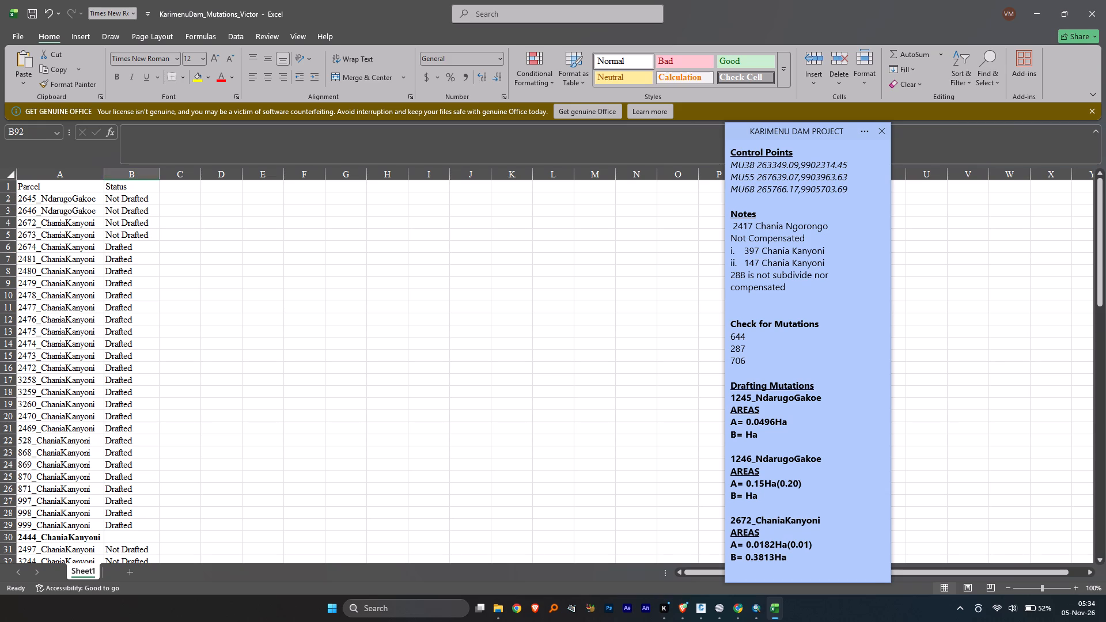
Add a Gazetted Area header in C1 and fit the column width to it.
click(180, 186)
key(shift+g)
text(azette)
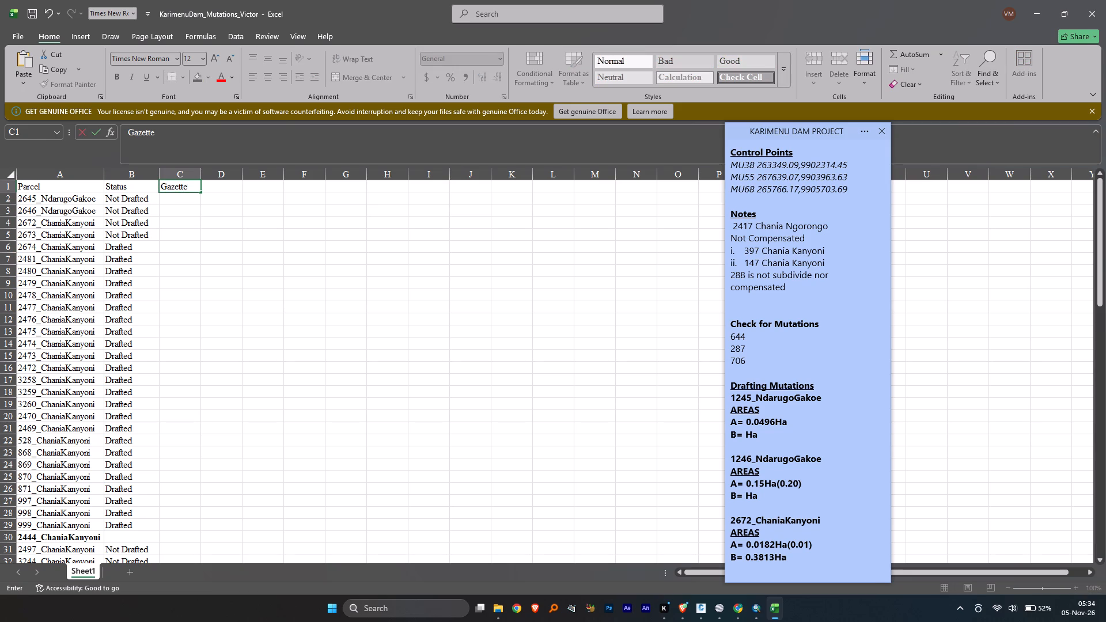
key(d)
key(space)
text(Area)
key(Return)
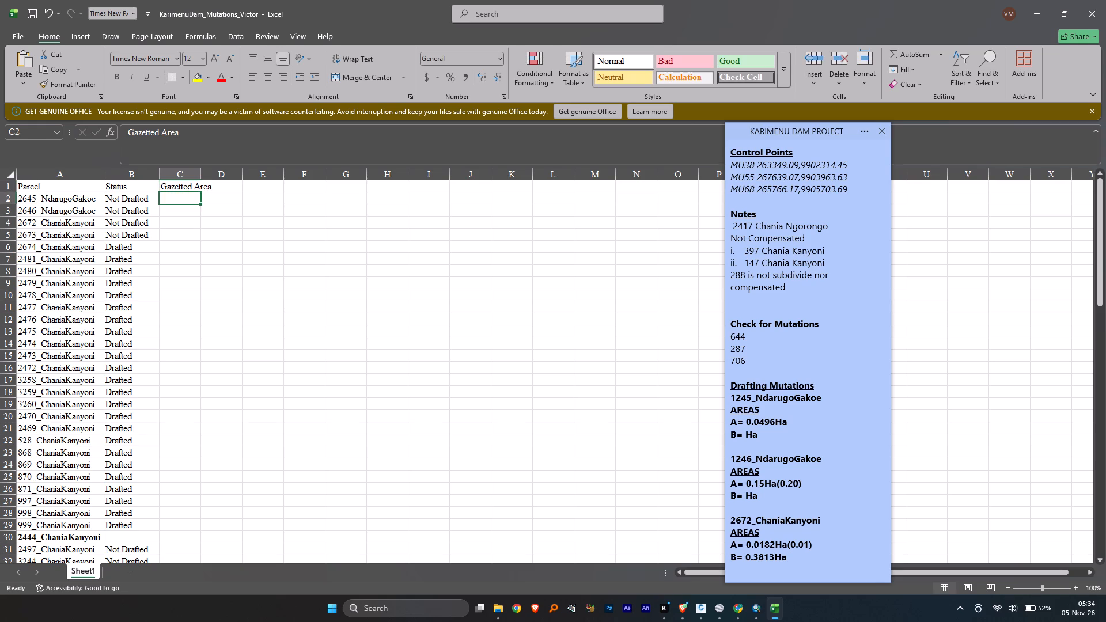
double_click(202, 171)
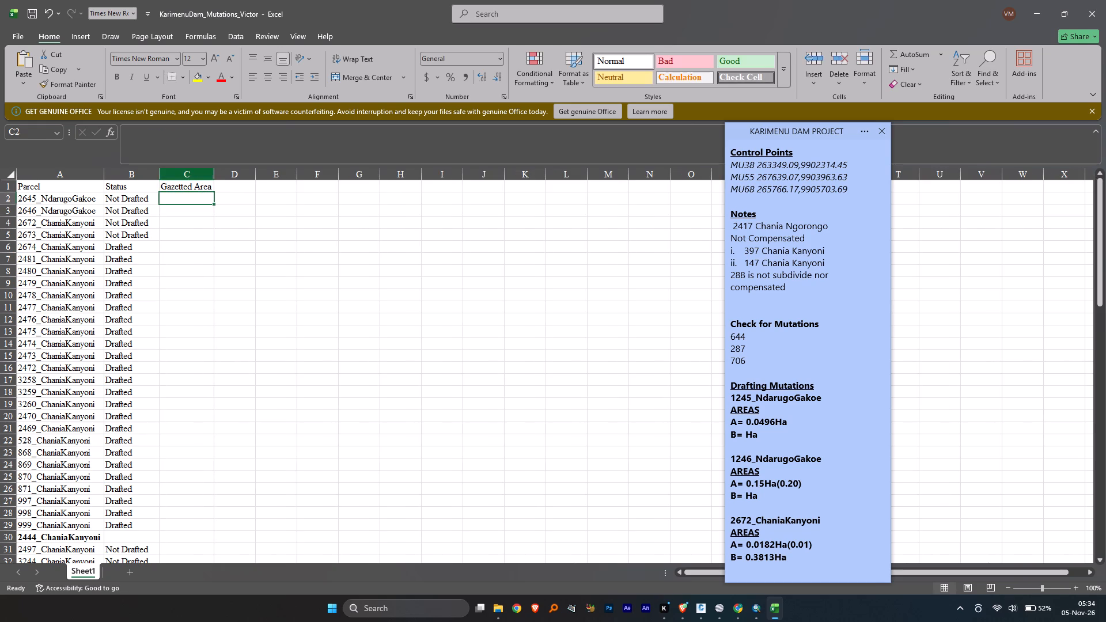
Save the workbook.
key(ctrl+s)
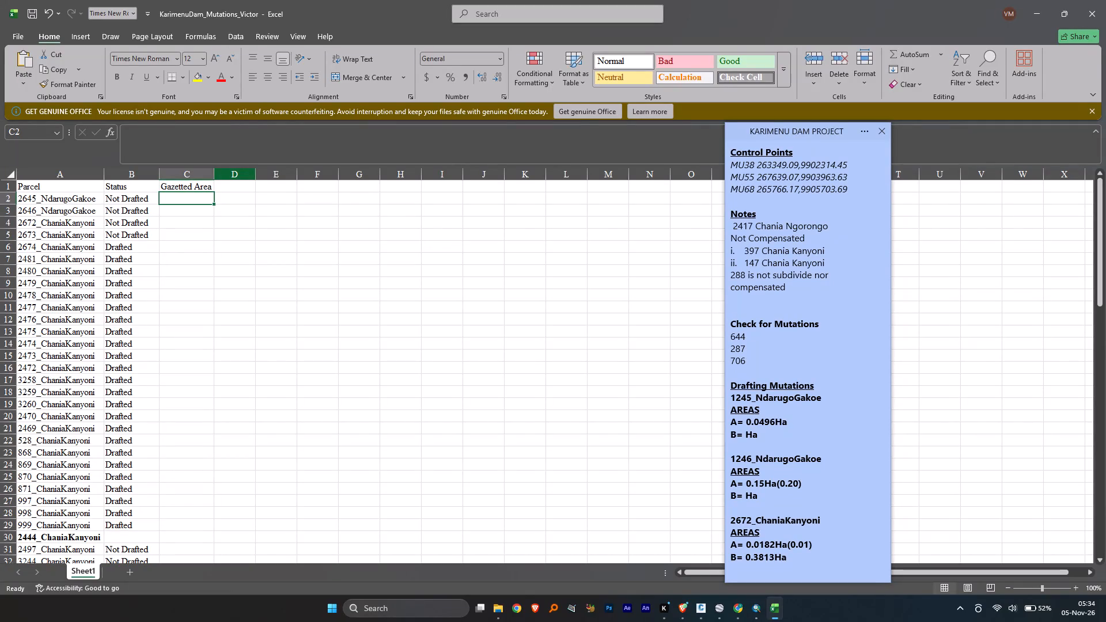
Add a Digitized Area header in D1, beside Gazetted Area, leaving D2 empty.
click(234, 175)
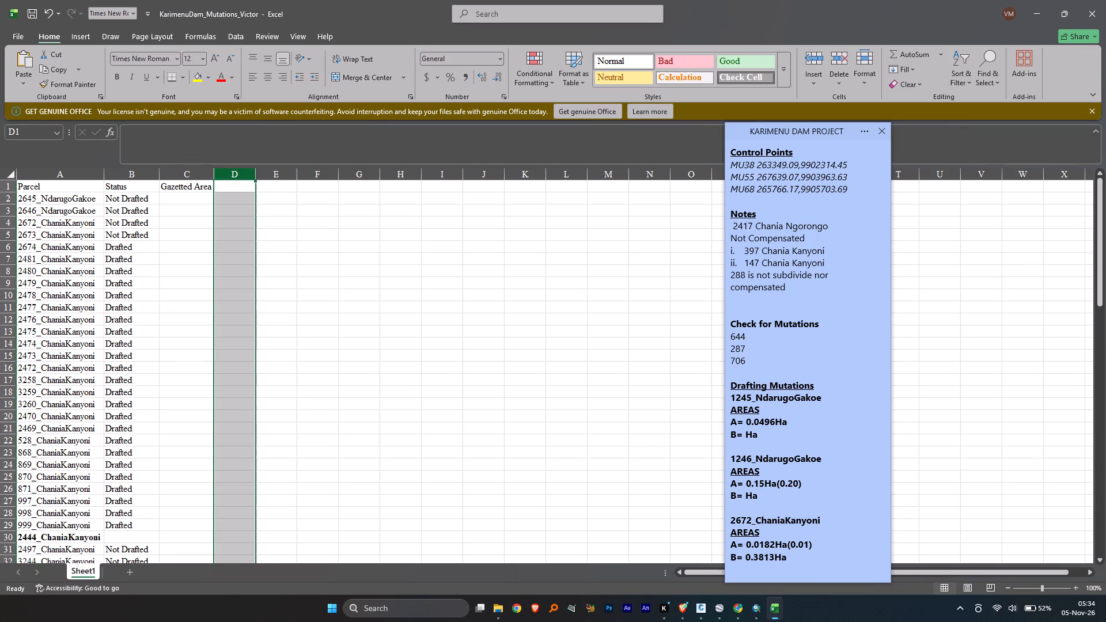
click(234, 188)
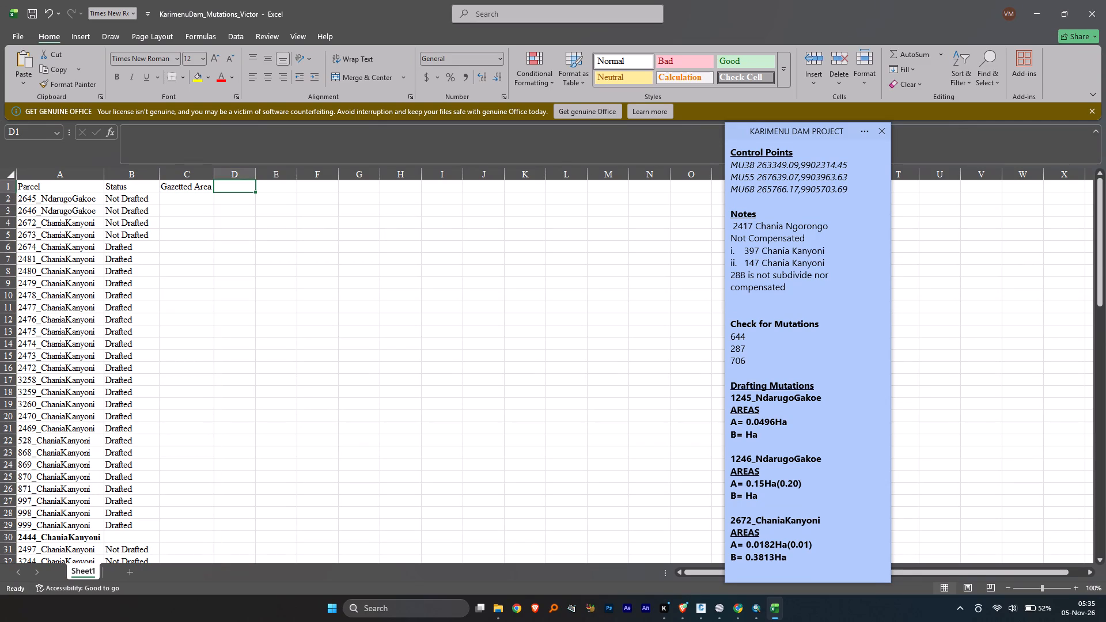
key(shift+d)
text(igiti)
text(zed)
key(space)
text(Area)
key(Return)
key(backslash)
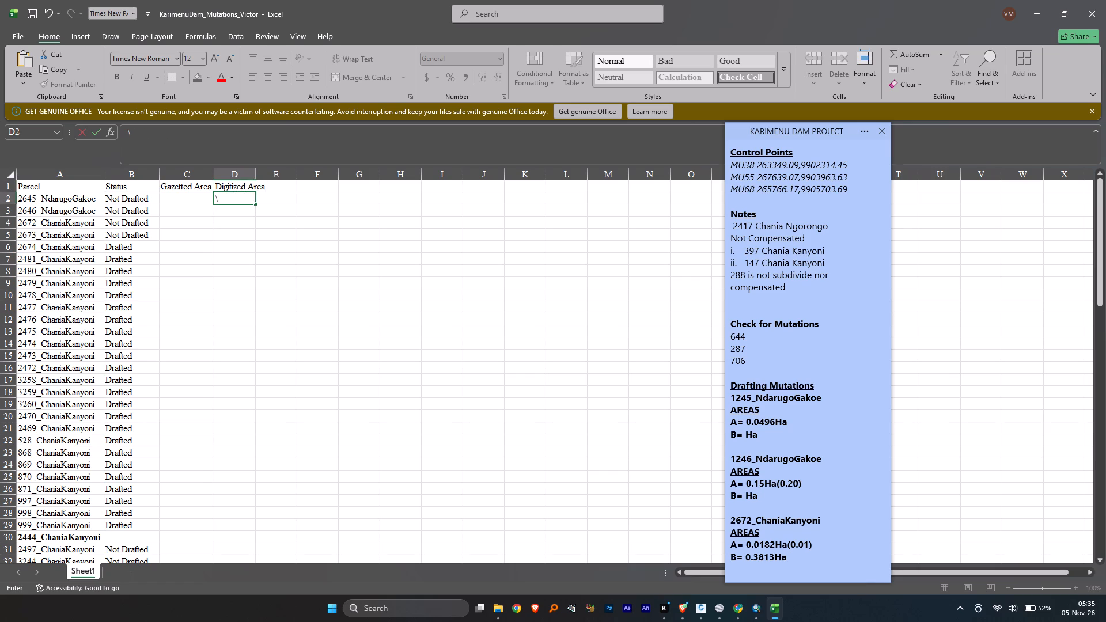
key(BackSpace)
Insert a blank row above the header row.
click(12, 185)
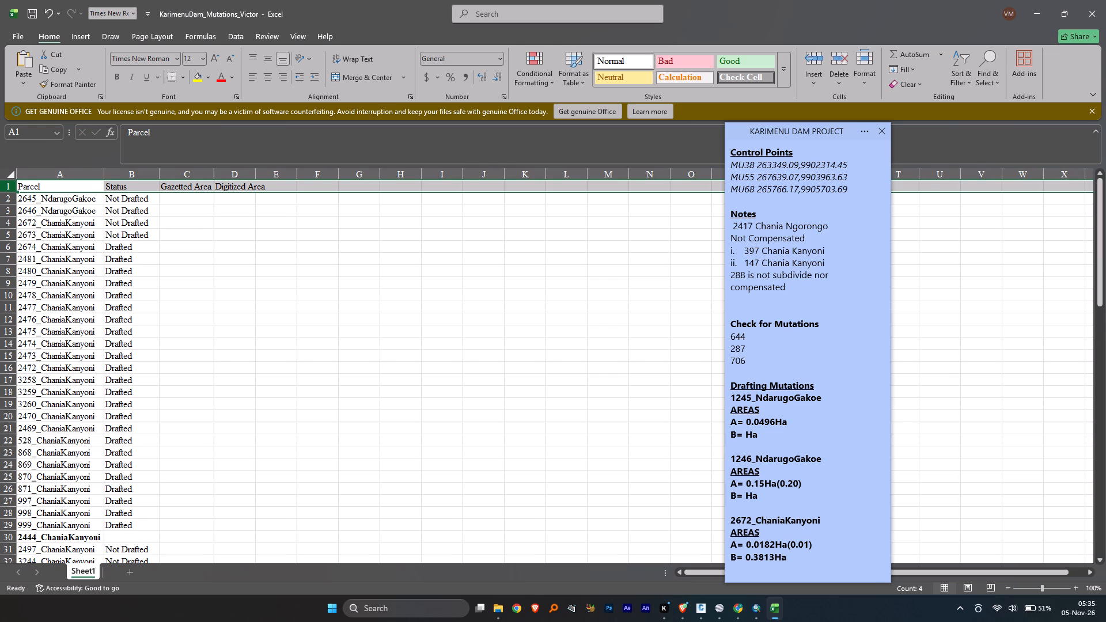
key(ctrl+shift+equal)
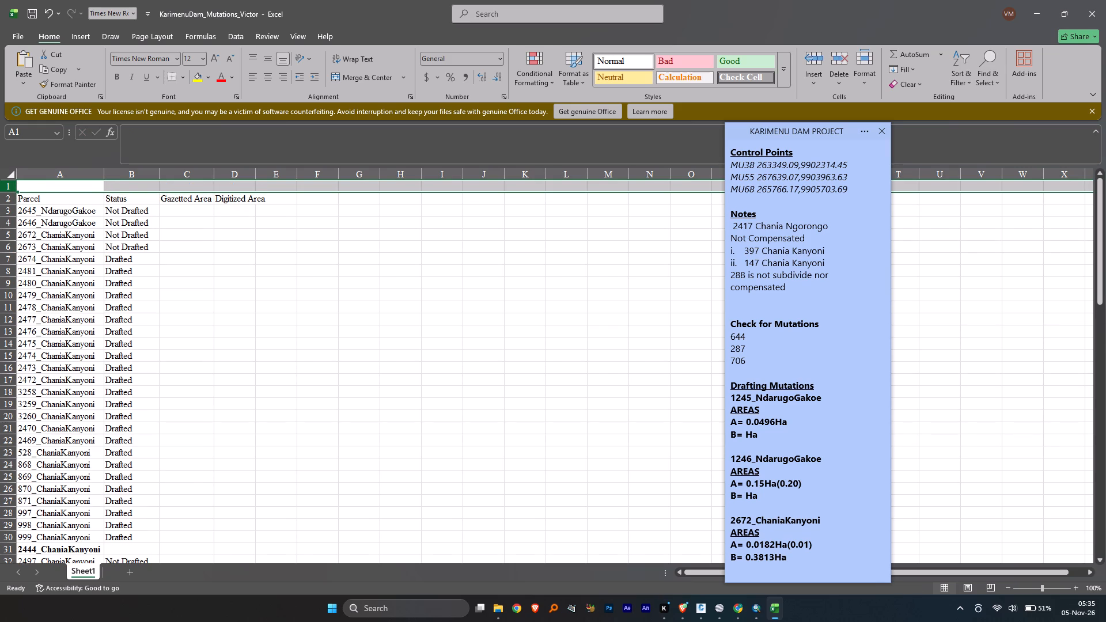
Enter the heading Total Area in C1, above the Gazetted Area header.
click(195, 186)
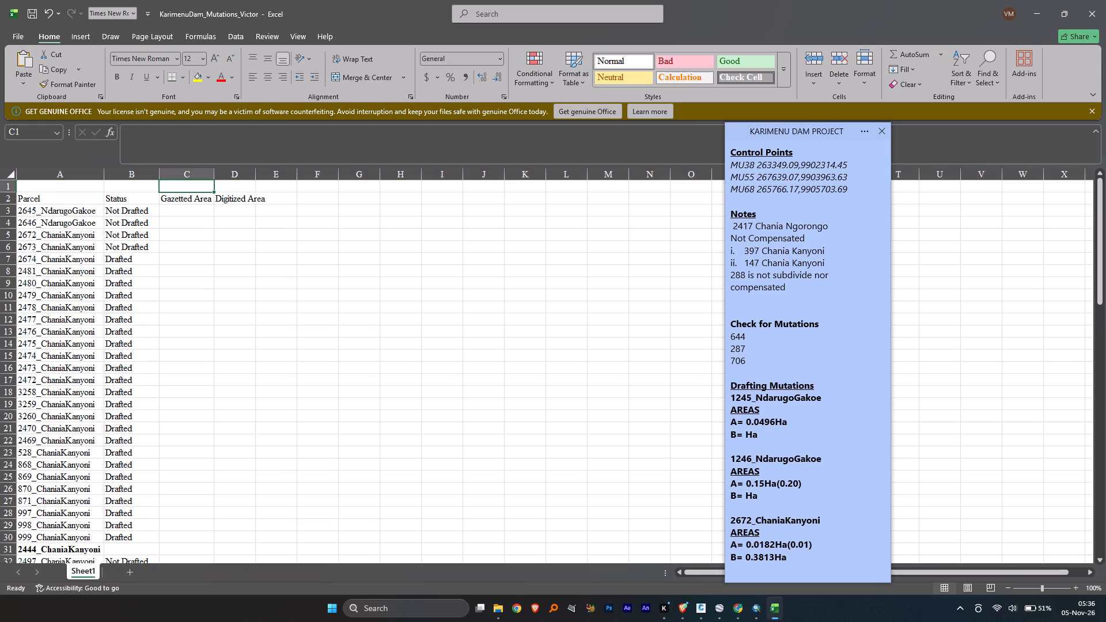
key(shift+t)
text(ota)
key(l)
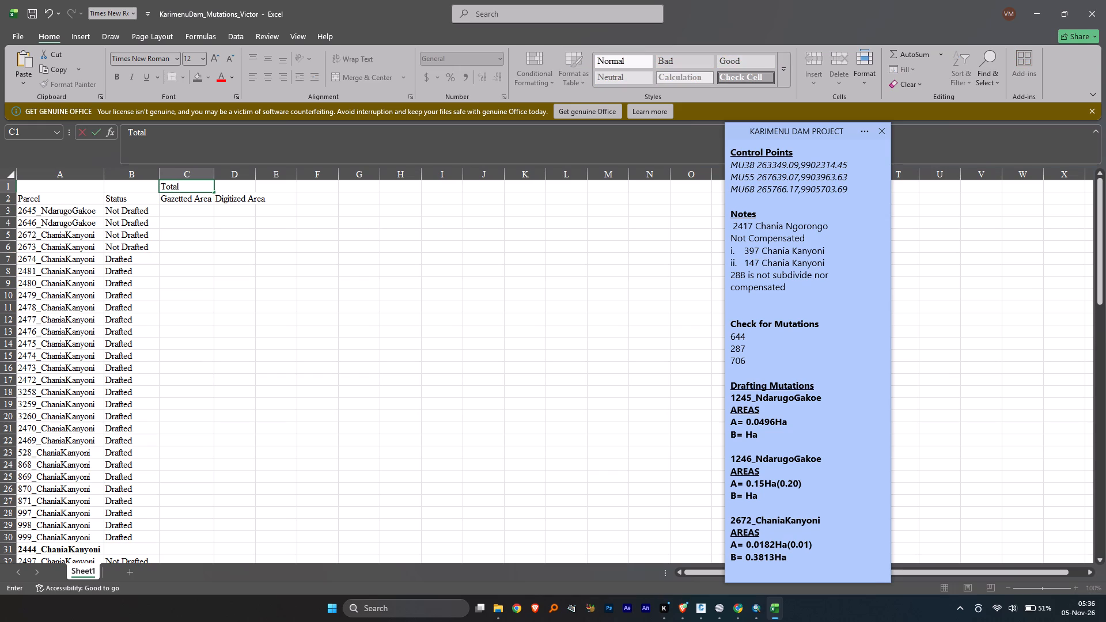
key(space)
text(ar)
key(BackSpace)
key(BackSpace)
text(Area)
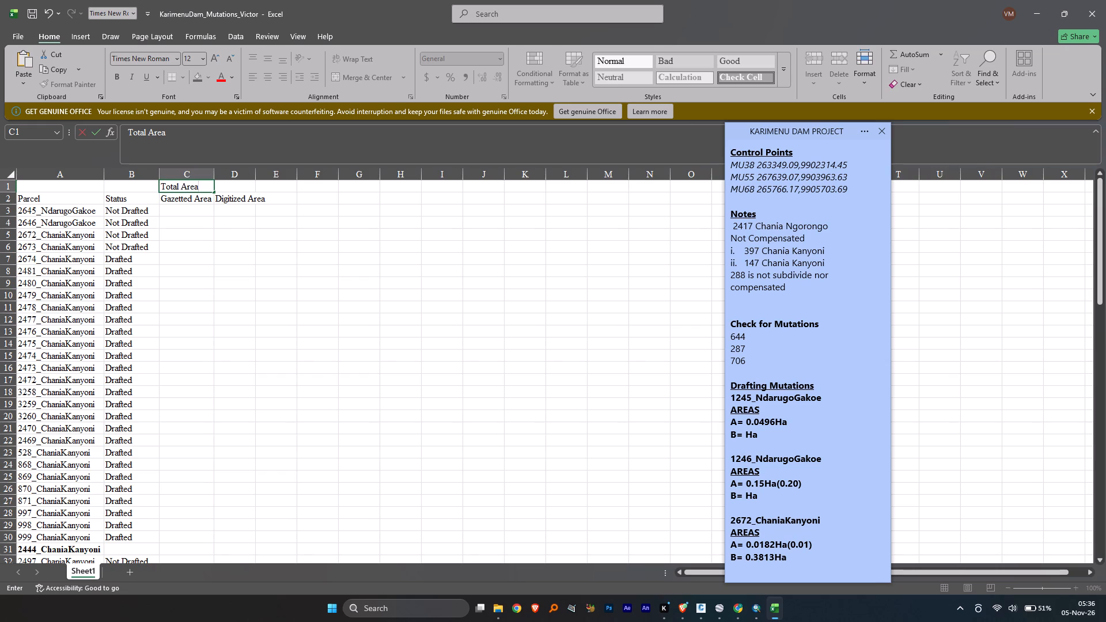
key(Return)
Merge and center the Total Area heading across C1 and D1, above both area columns.
click(188, 186)
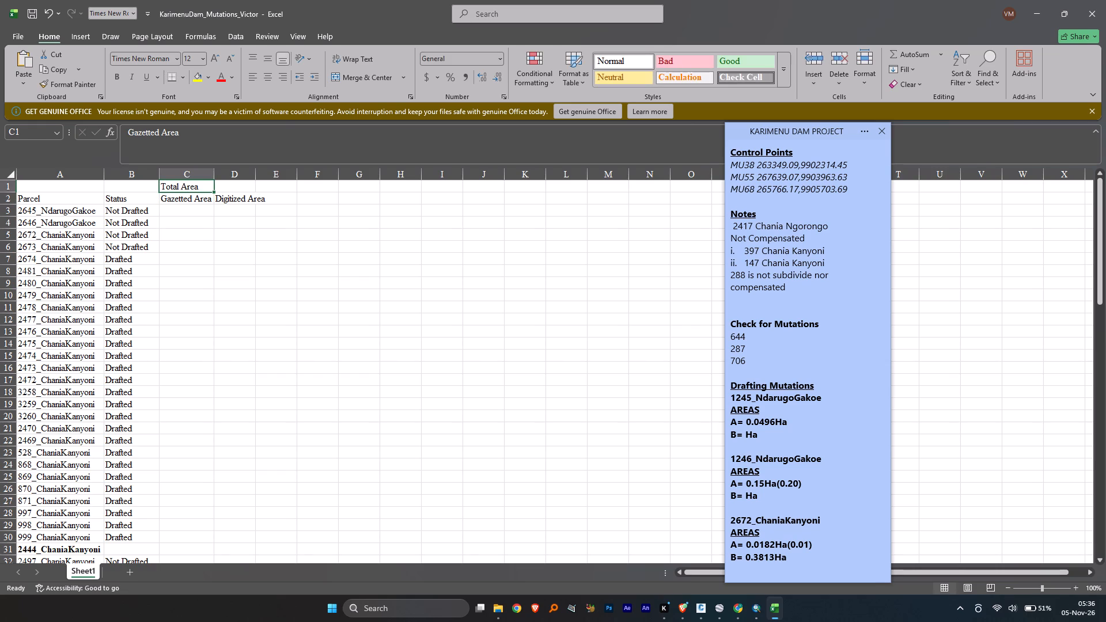
shift+click(241, 183)
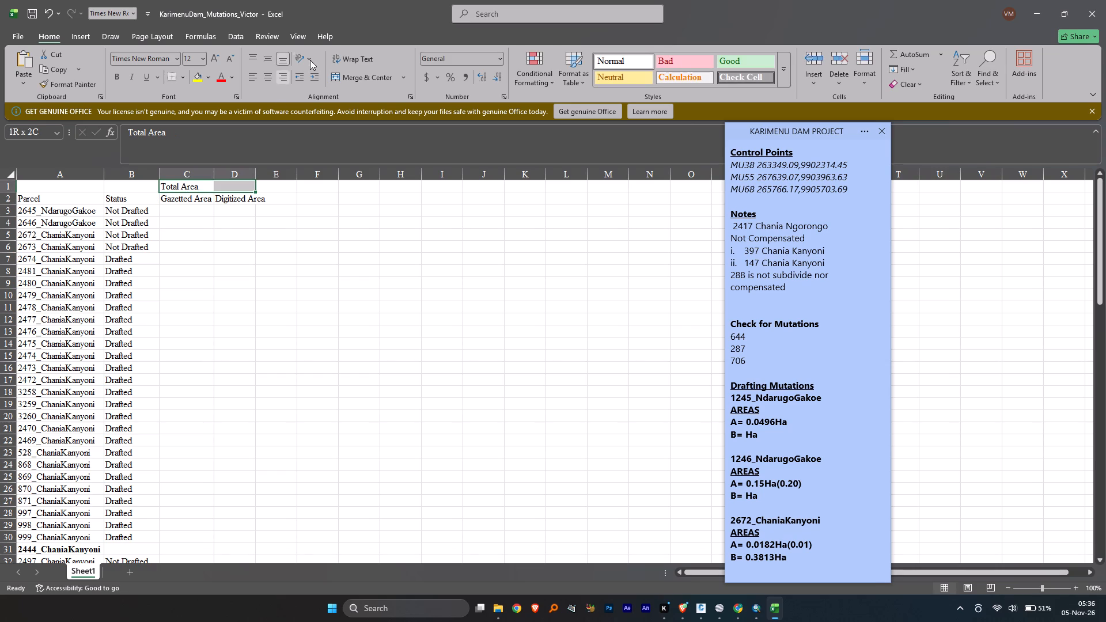
click(372, 74)
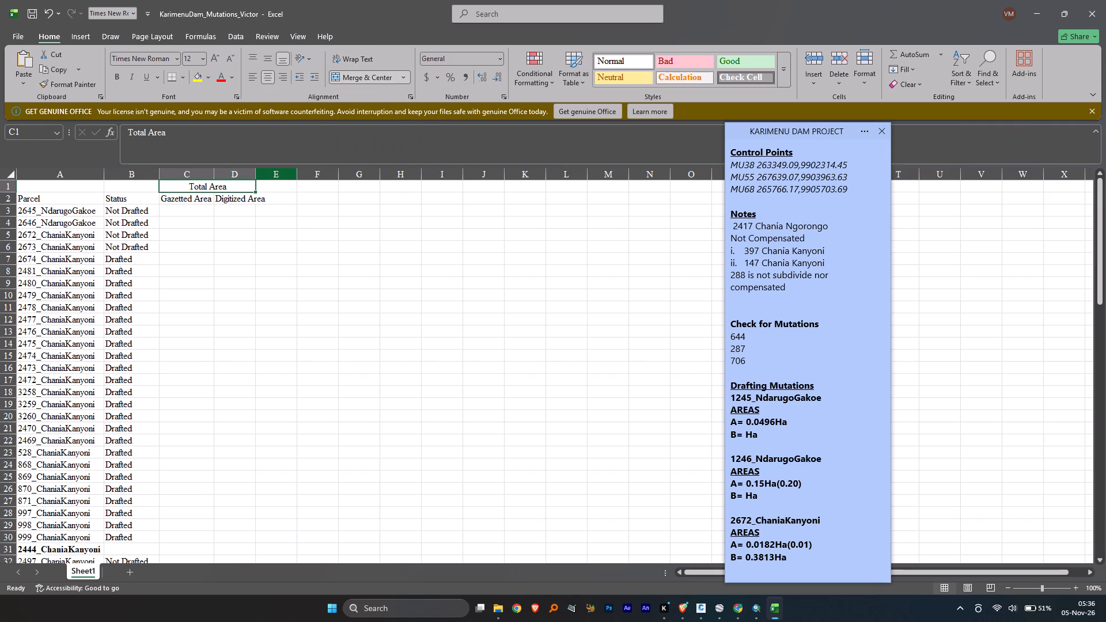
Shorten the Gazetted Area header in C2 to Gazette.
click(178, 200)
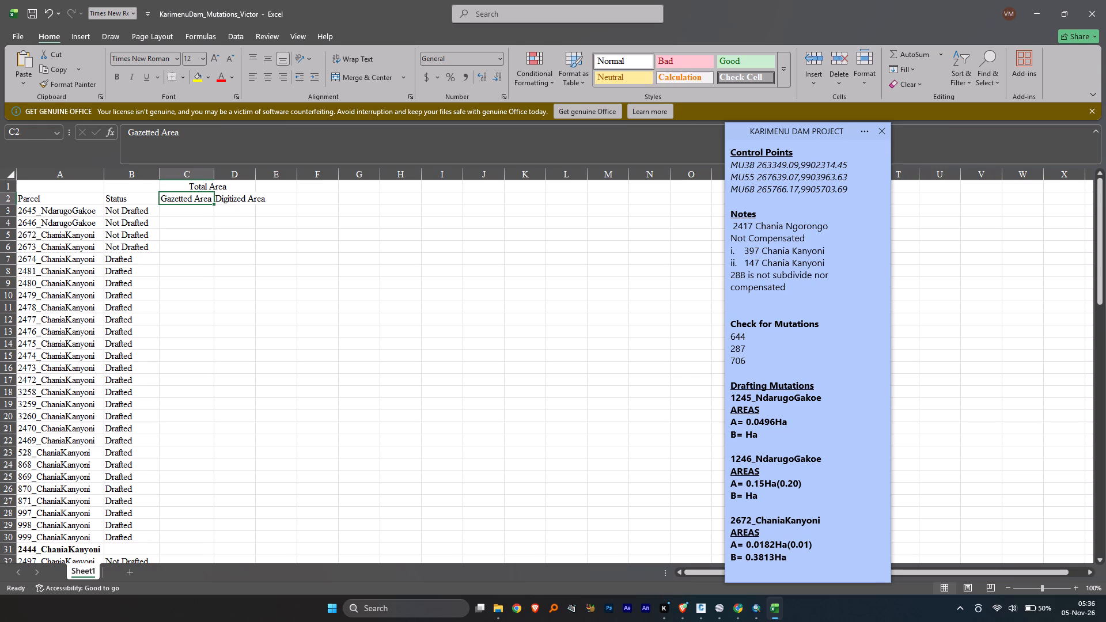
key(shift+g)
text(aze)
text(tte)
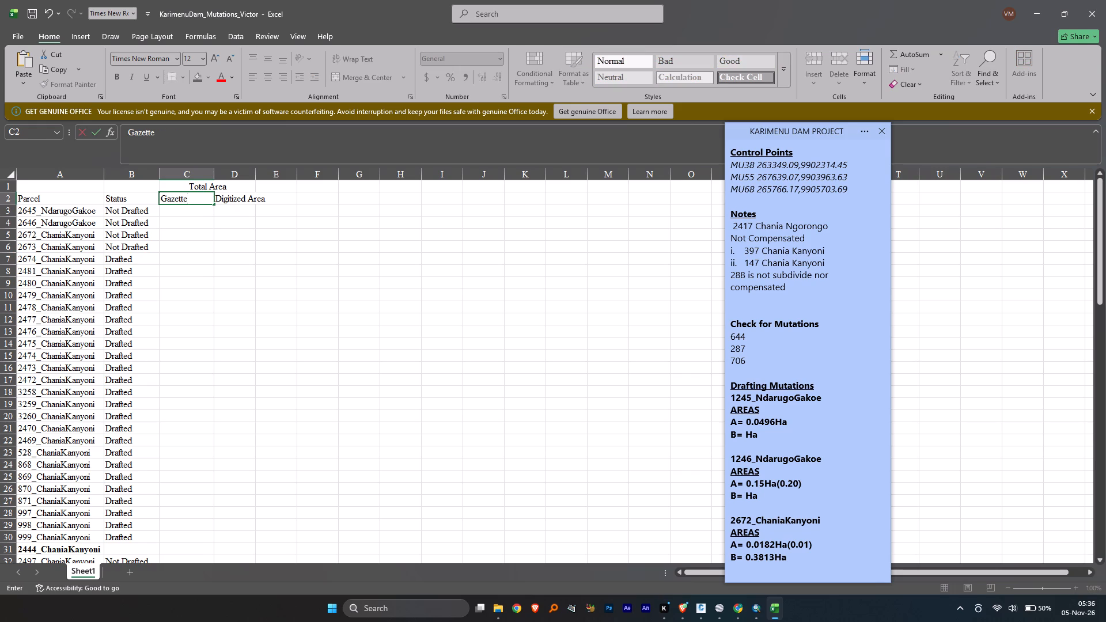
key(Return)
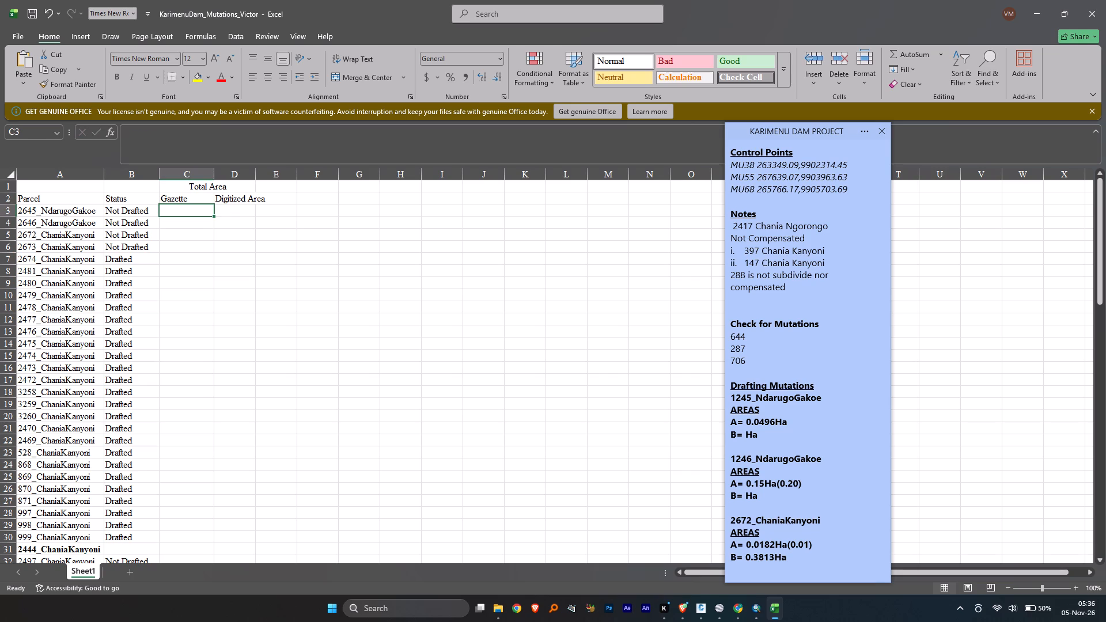
Replace the Digitized Area header in D2 with CAD.
click(236, 199)
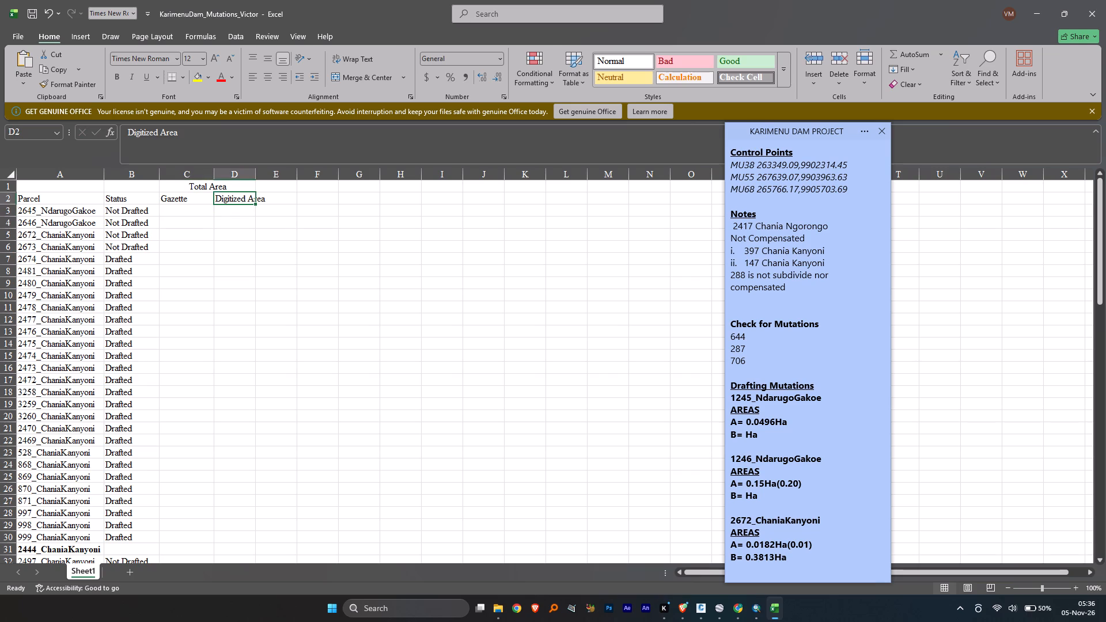
key(shift+c)
text(AD)
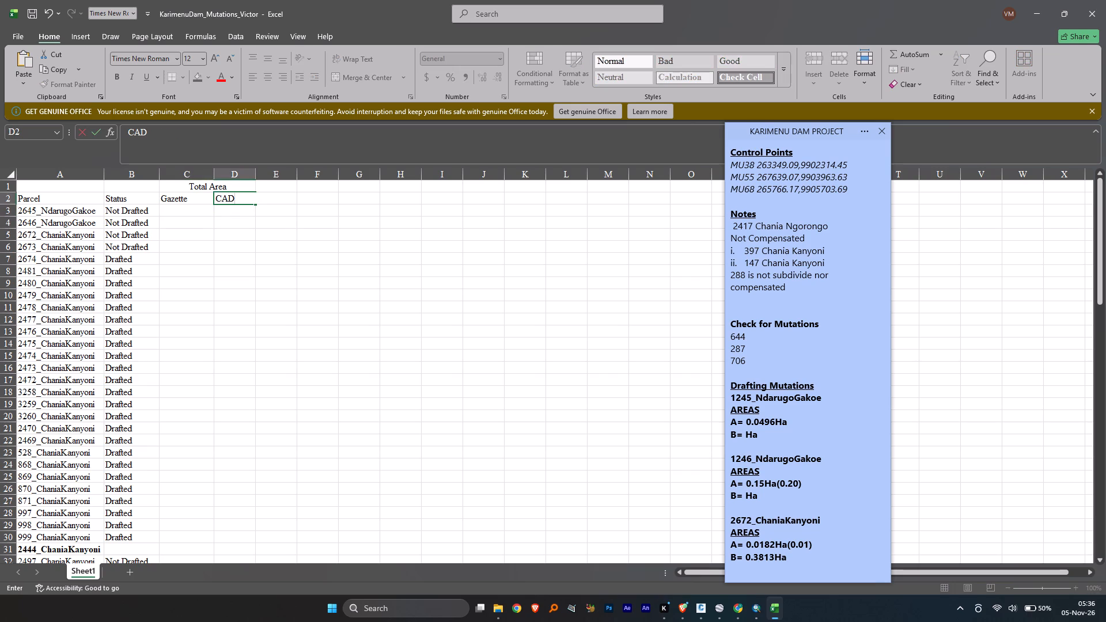
key(Return)
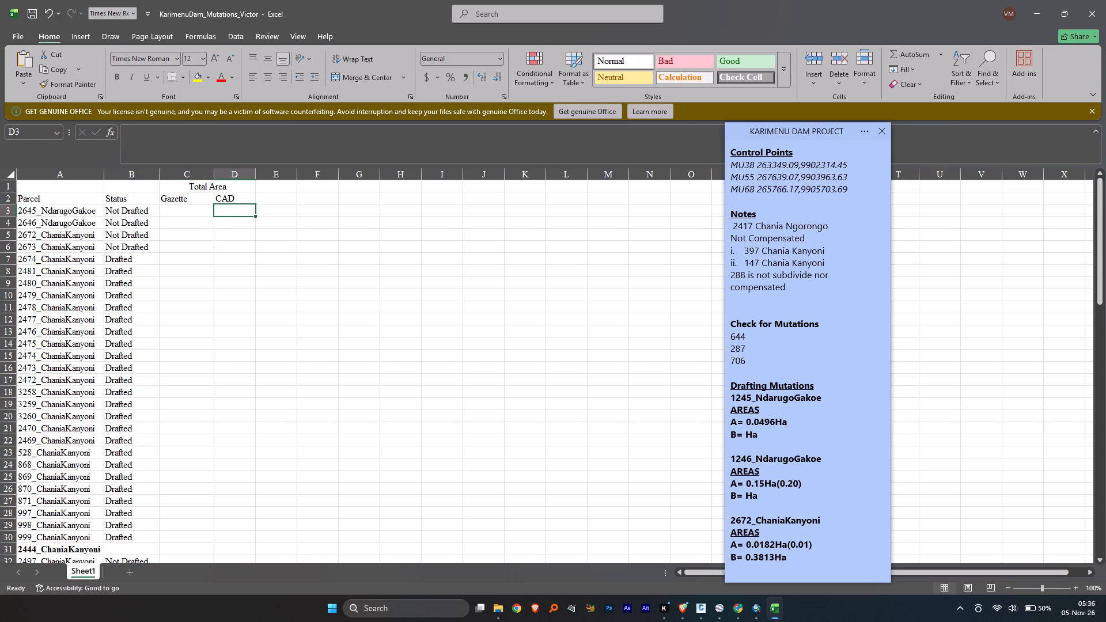
Enter the heading Acquired Area in E1, beside the Total Area heading.
click(278, 187)
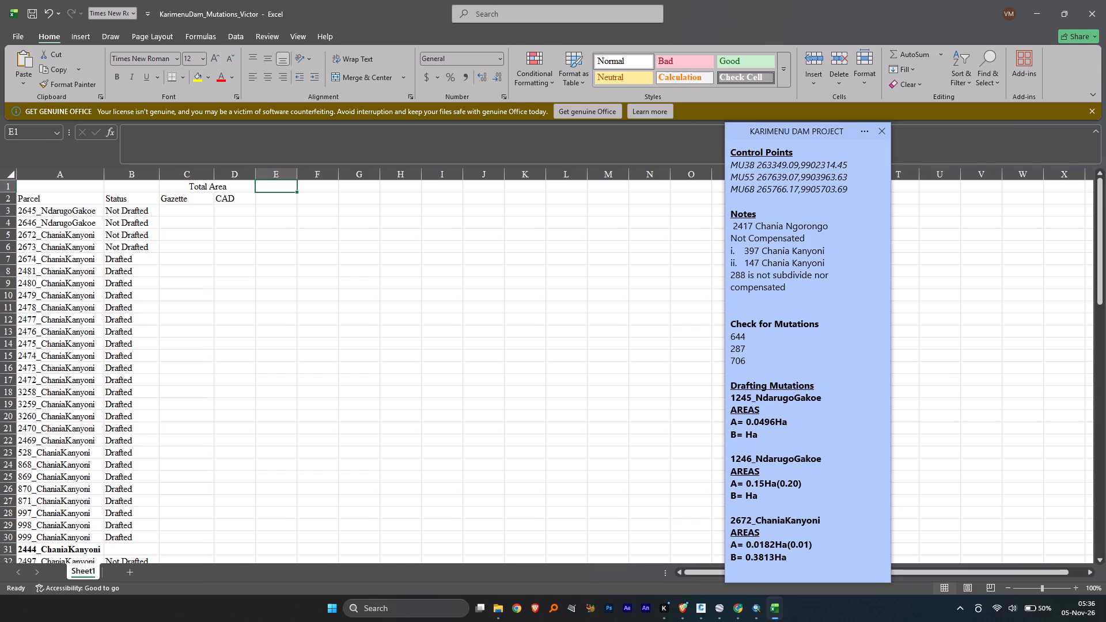
key(shift+a)
key(c)
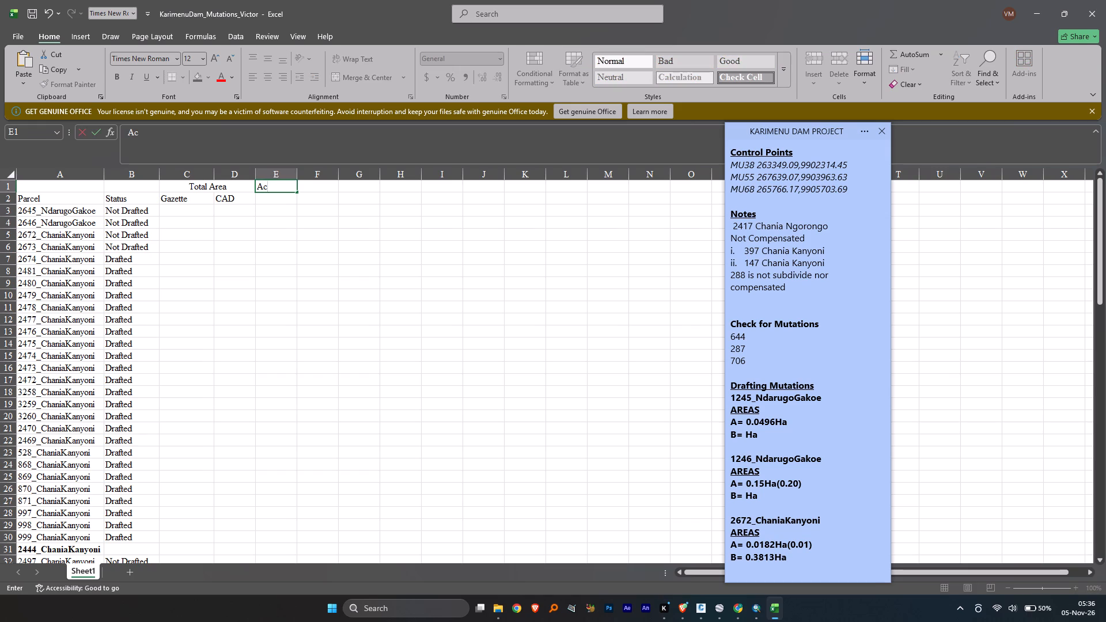
text(quired)
key(space)
text(Area)
key(Return)
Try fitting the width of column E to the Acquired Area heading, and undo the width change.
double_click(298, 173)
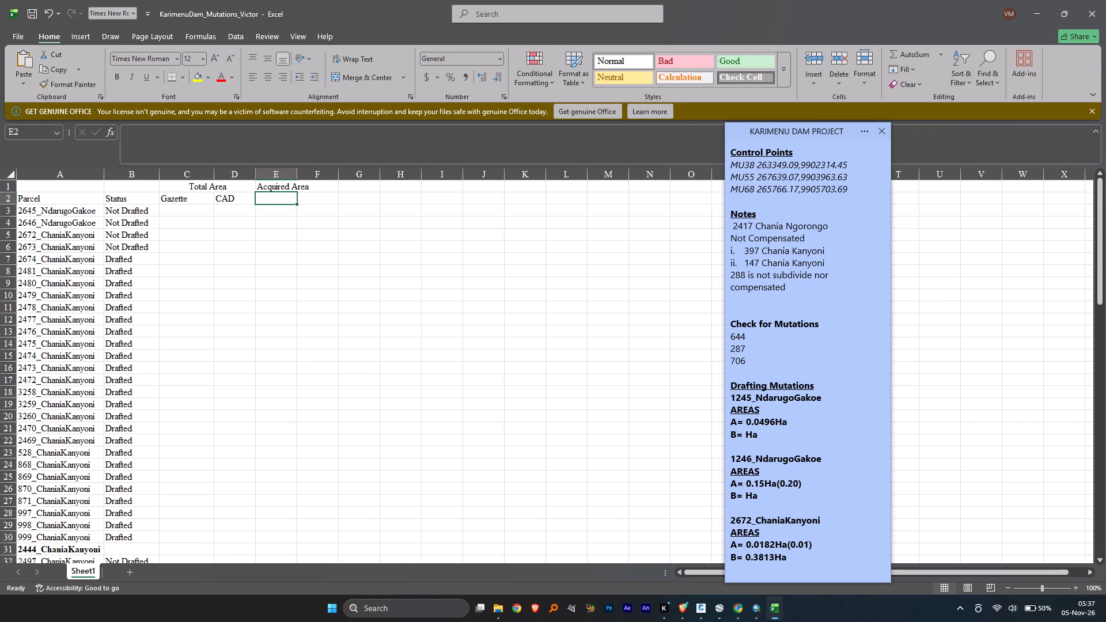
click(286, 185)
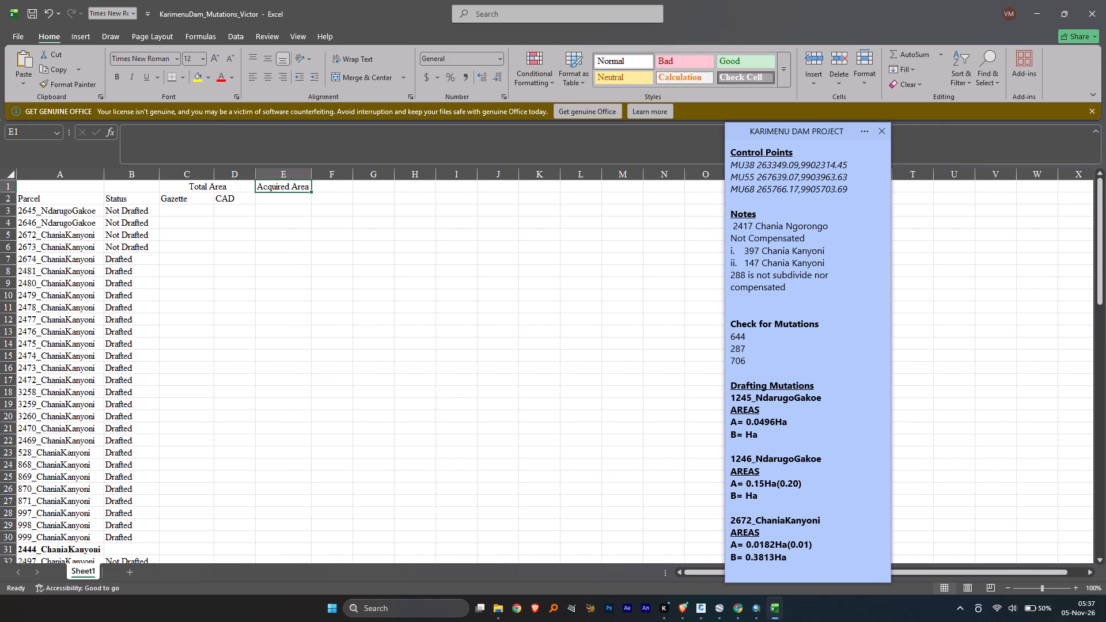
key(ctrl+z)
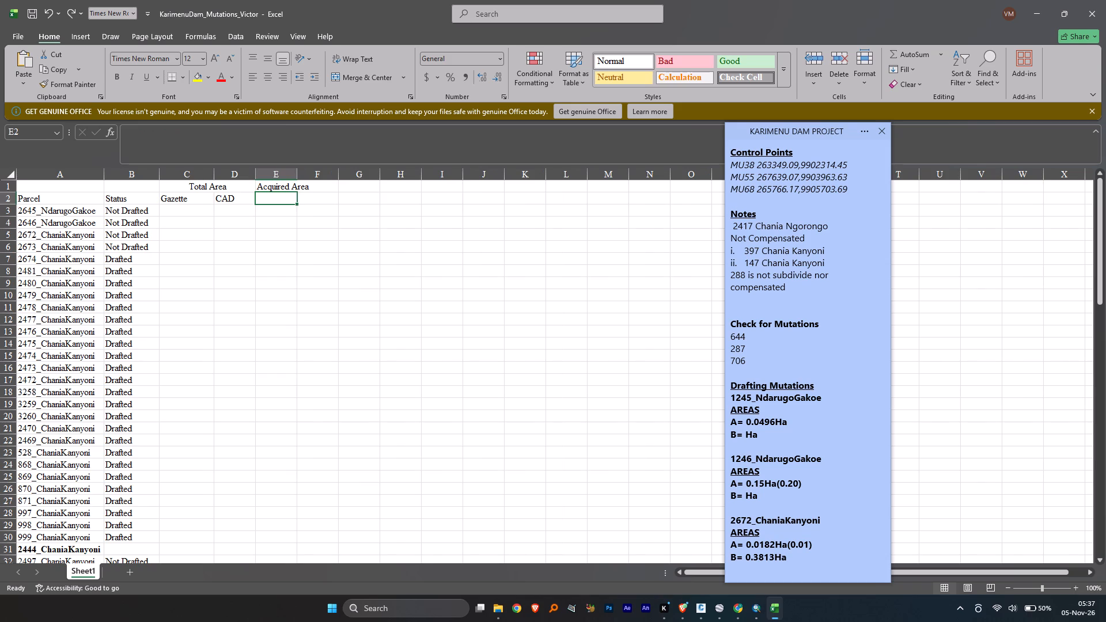
Merge and center the Acquired Area heading across E1 and F1.
click(279, 184)
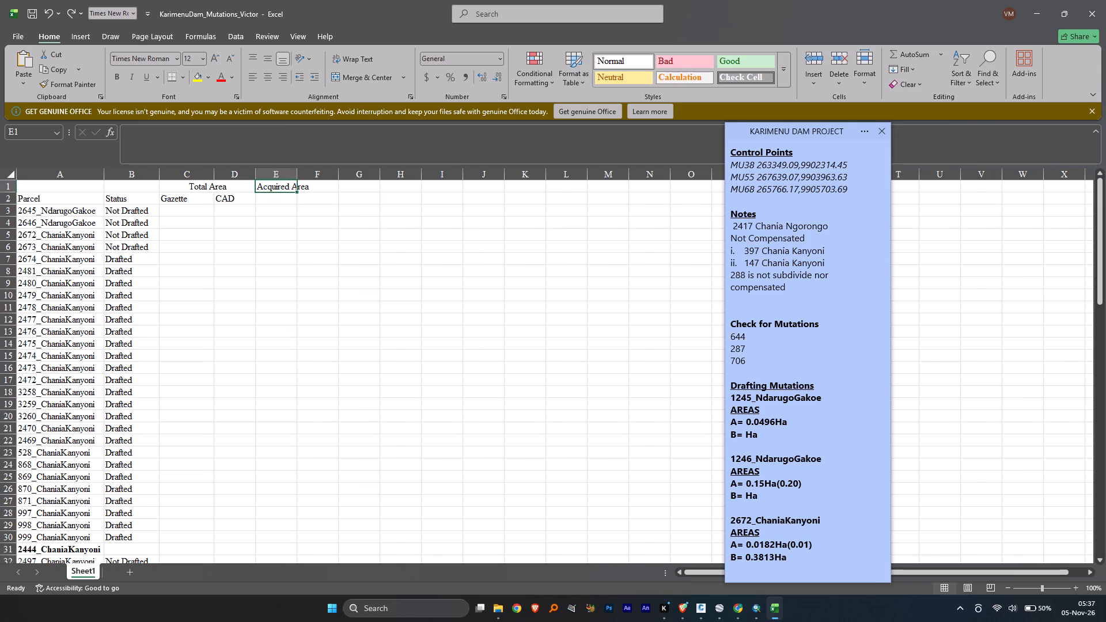
shift+click(324, 187)
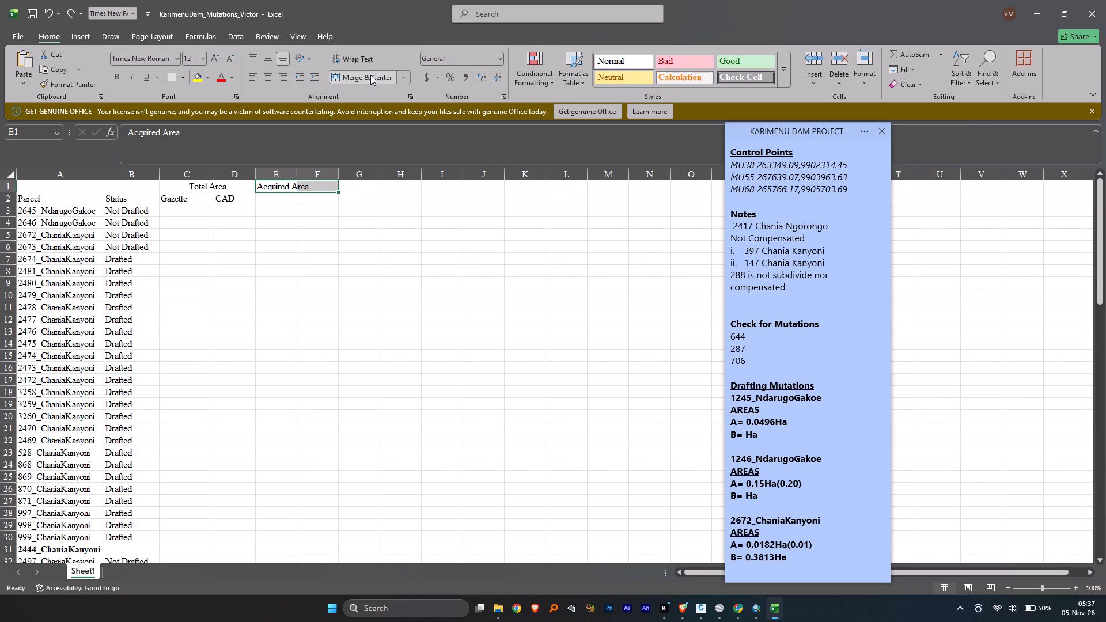
click(370, 74)
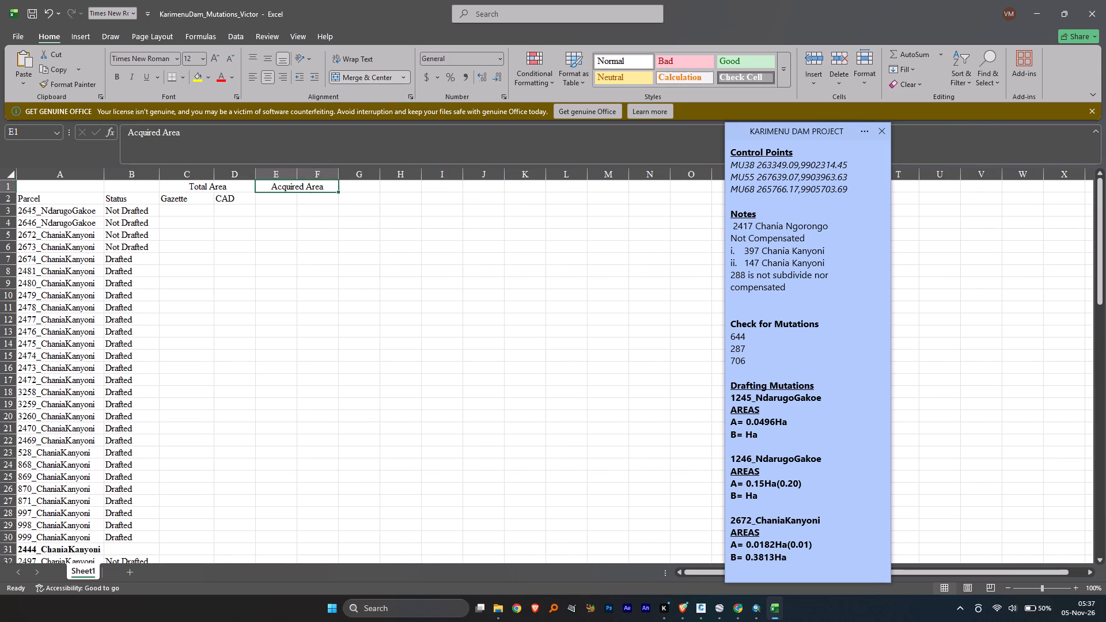
Add the subheaders Gazette in E2 and CAD in F2 under the Acquired Area heading.
click(286, 200)
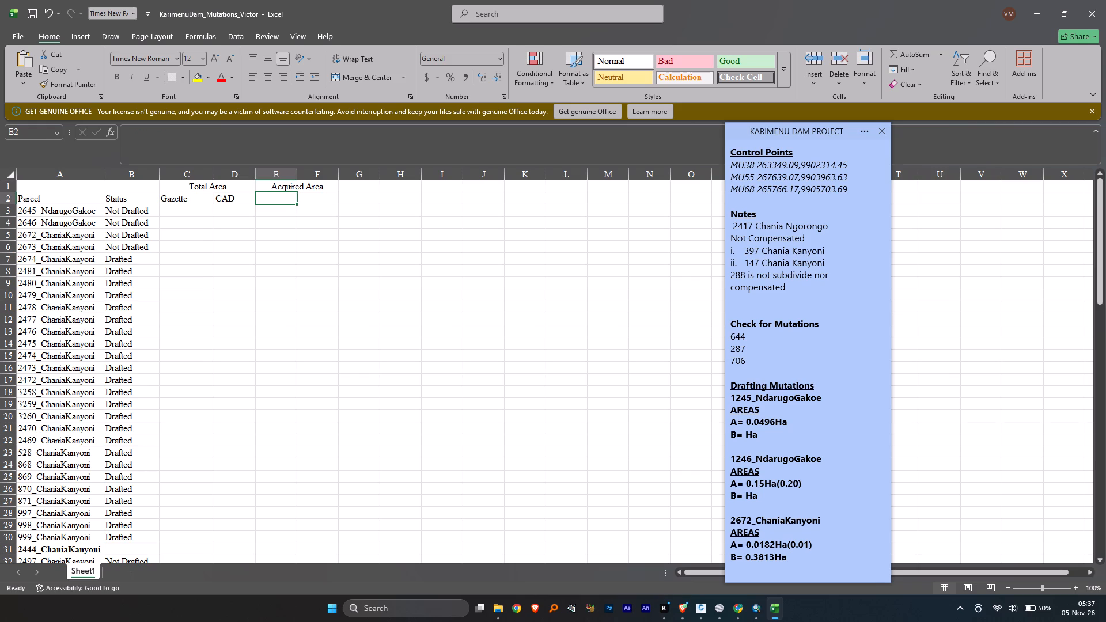
key(shift+g)
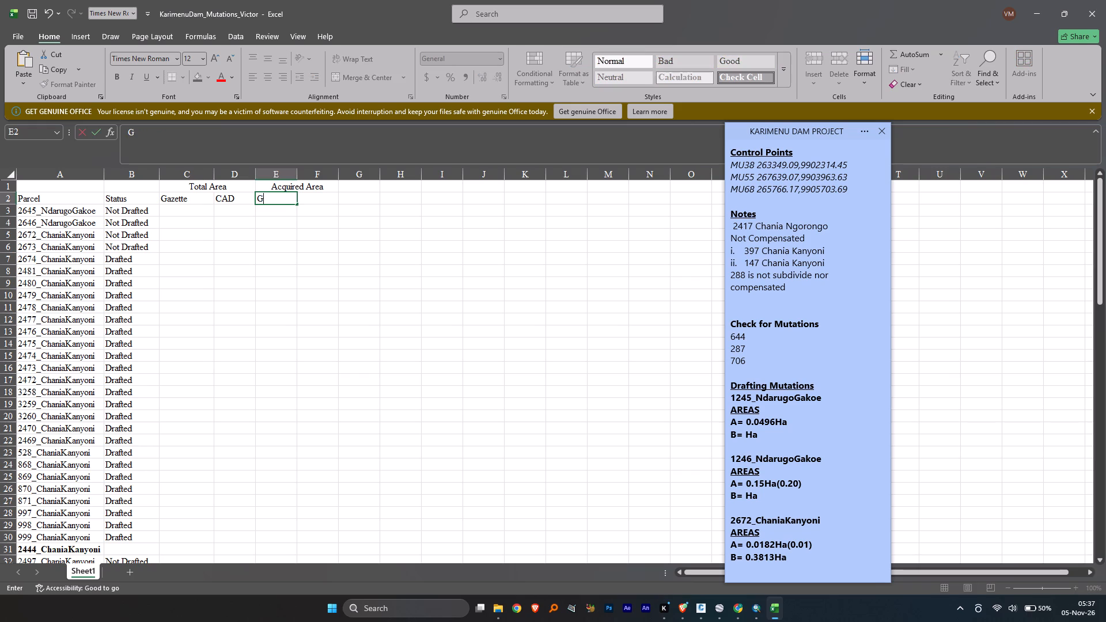
text(azett)
key(e)
key(Tab)
key(shift+c)
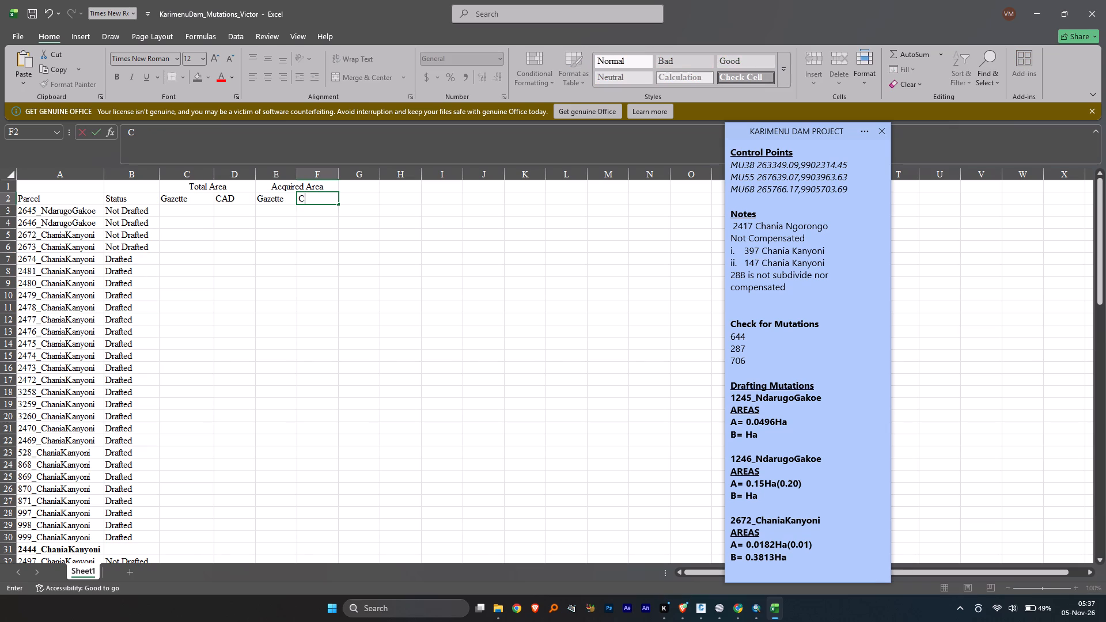
key(shift+a)
key(shift+d)
key(Return)
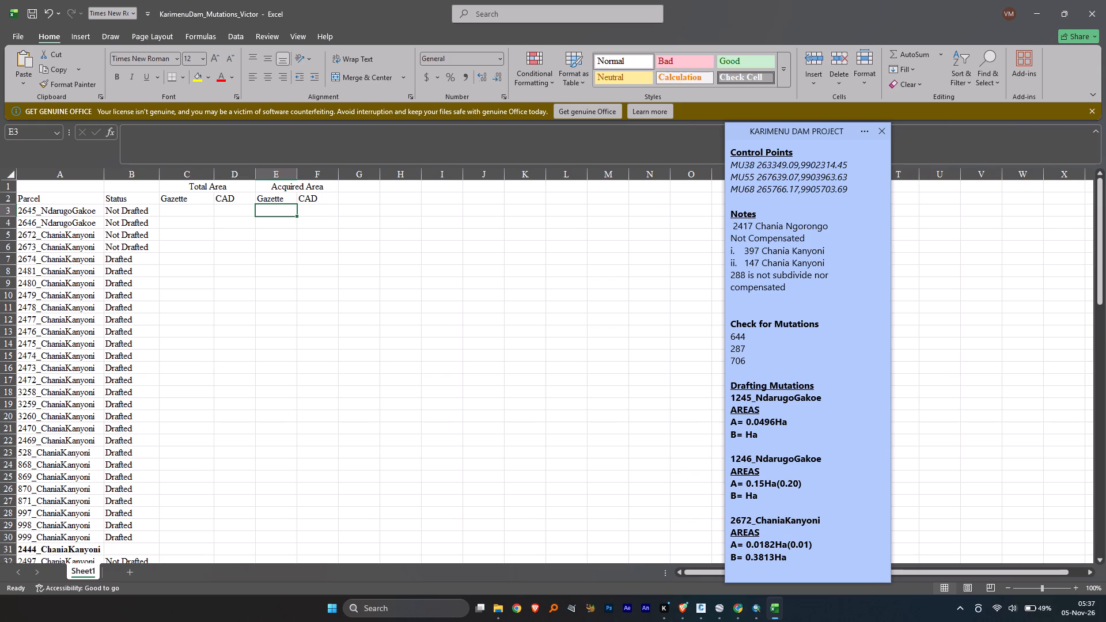
Change the header in C2, under Total Area, to Mutation/Title.
click(195, 200)
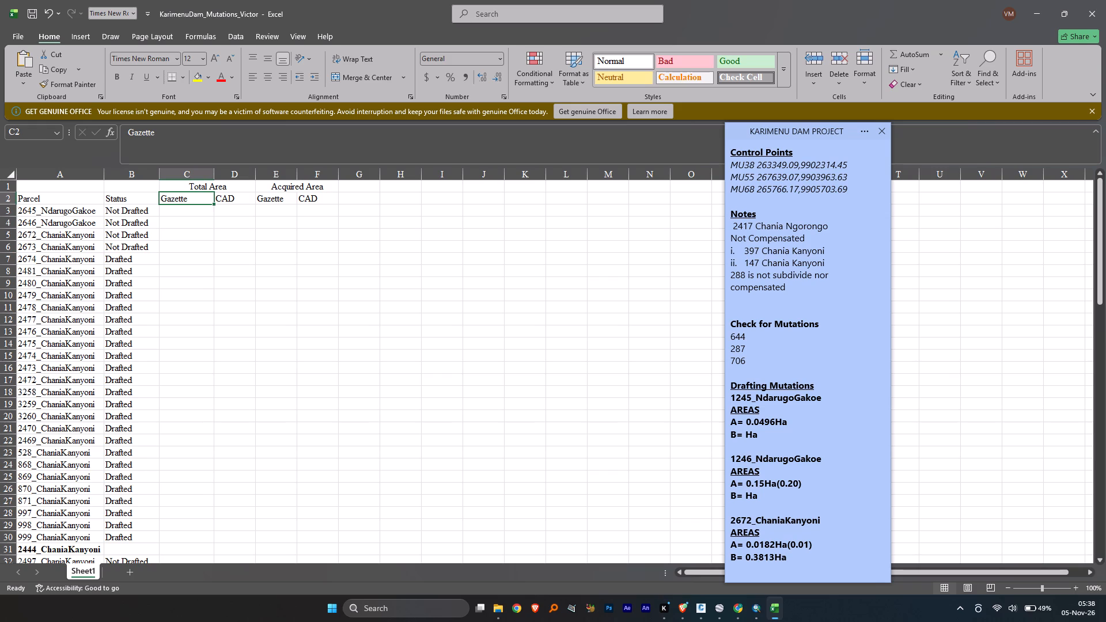
key(shift+m)
text(utat)
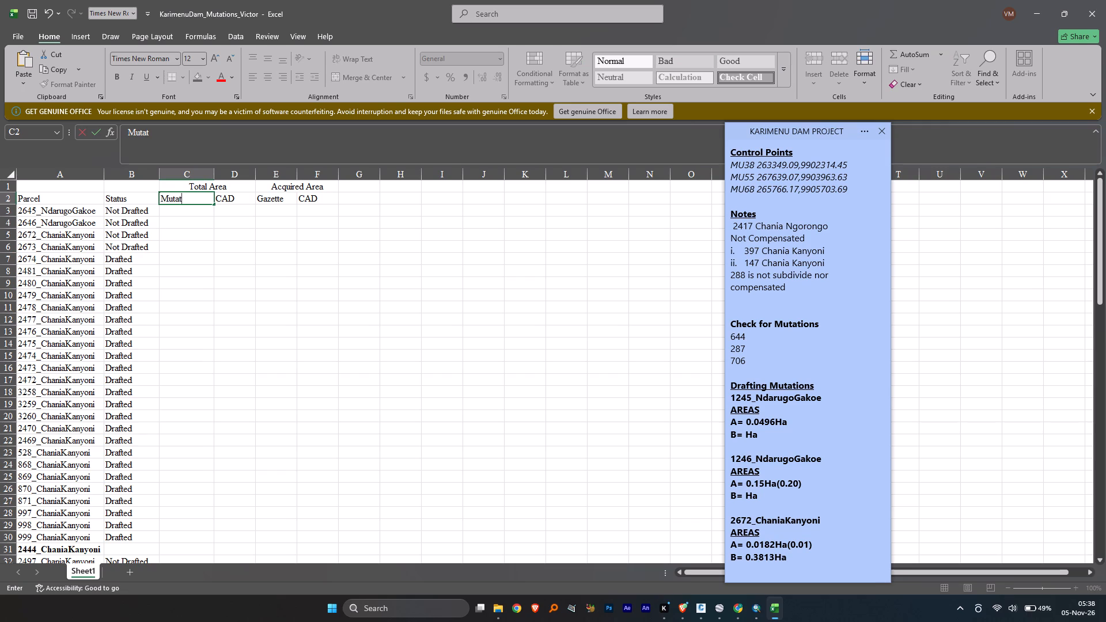
text(ion)
key(shift+question)
key(BackSpace)
key(slash)
text(Tit)
text(le)
key(Return)
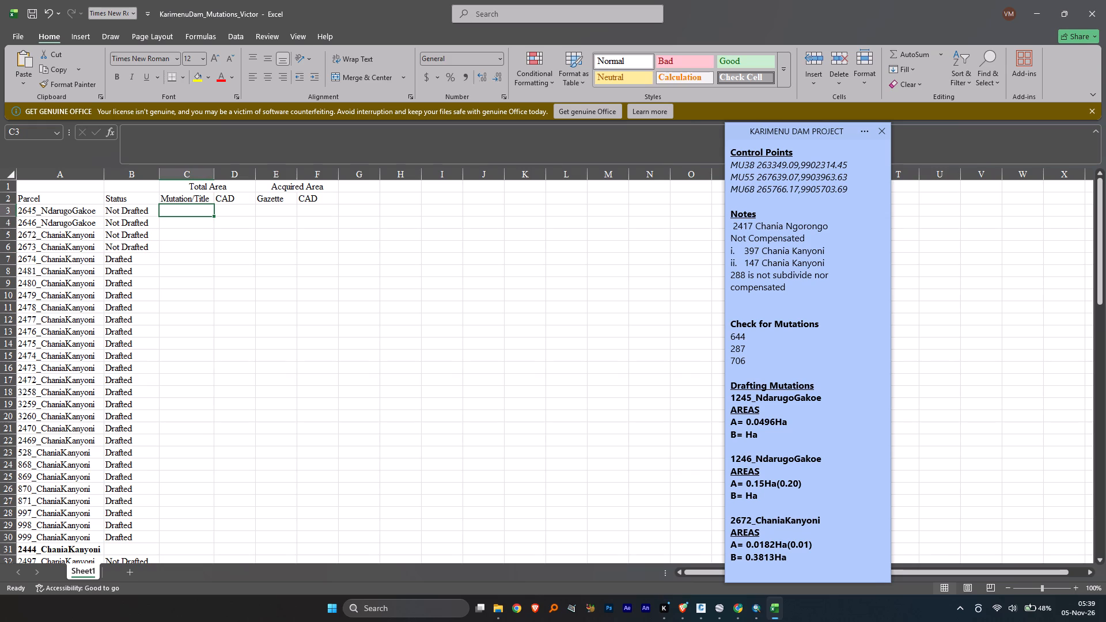
Search the sheet for parcel 528.
key(ctrl+f)
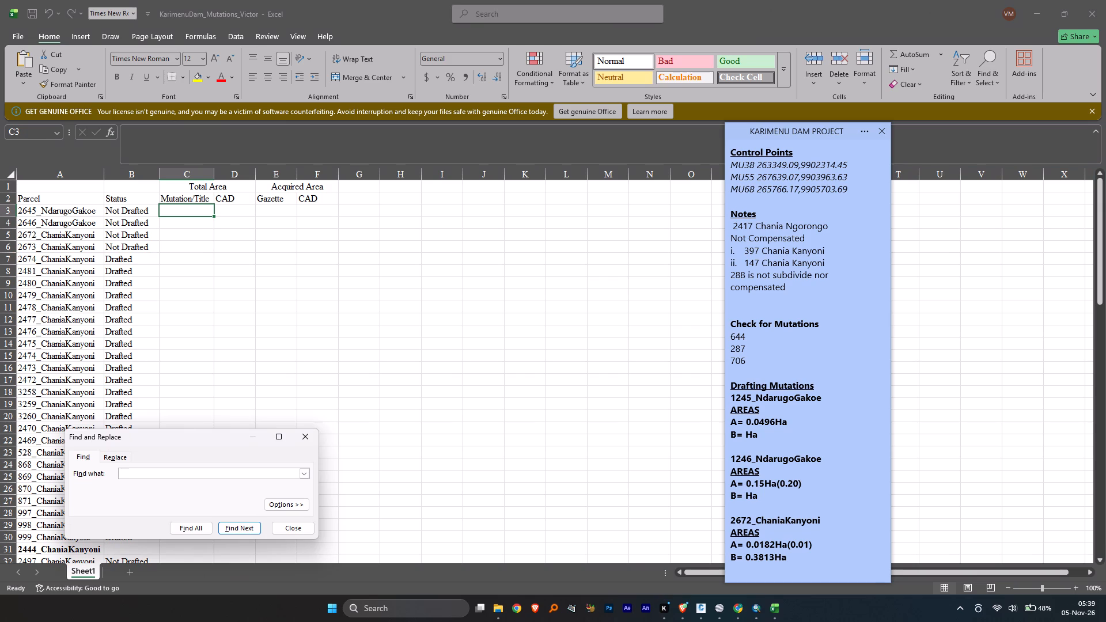
text(528)
key(Return)
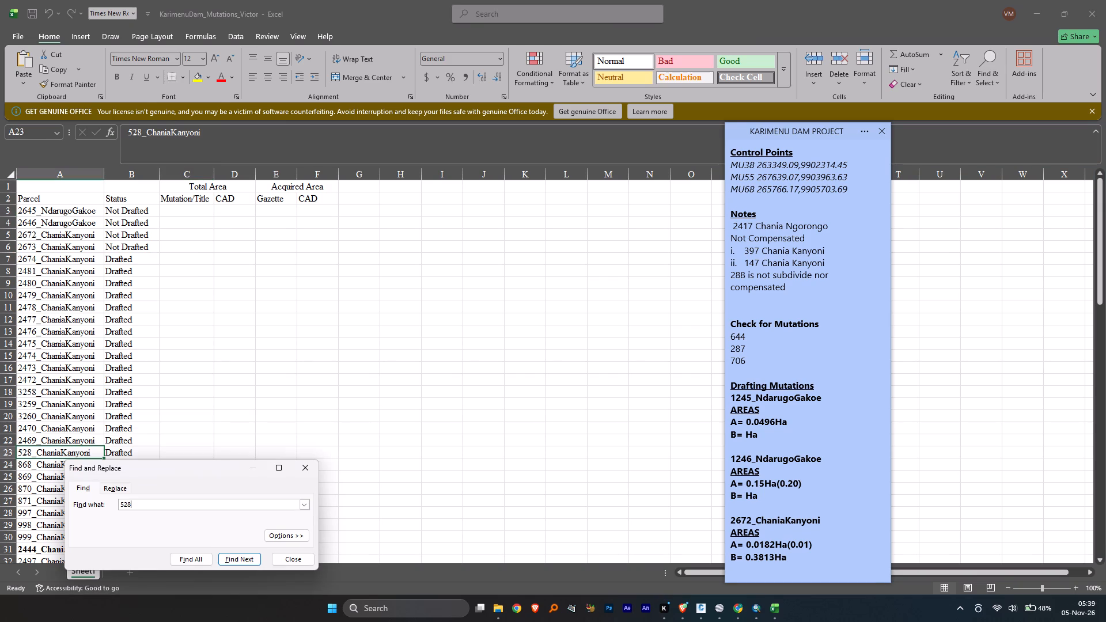
Search the sheet for parcel 644.
drag(141, 502, 108, 503)
text(644)
click(243, 559)
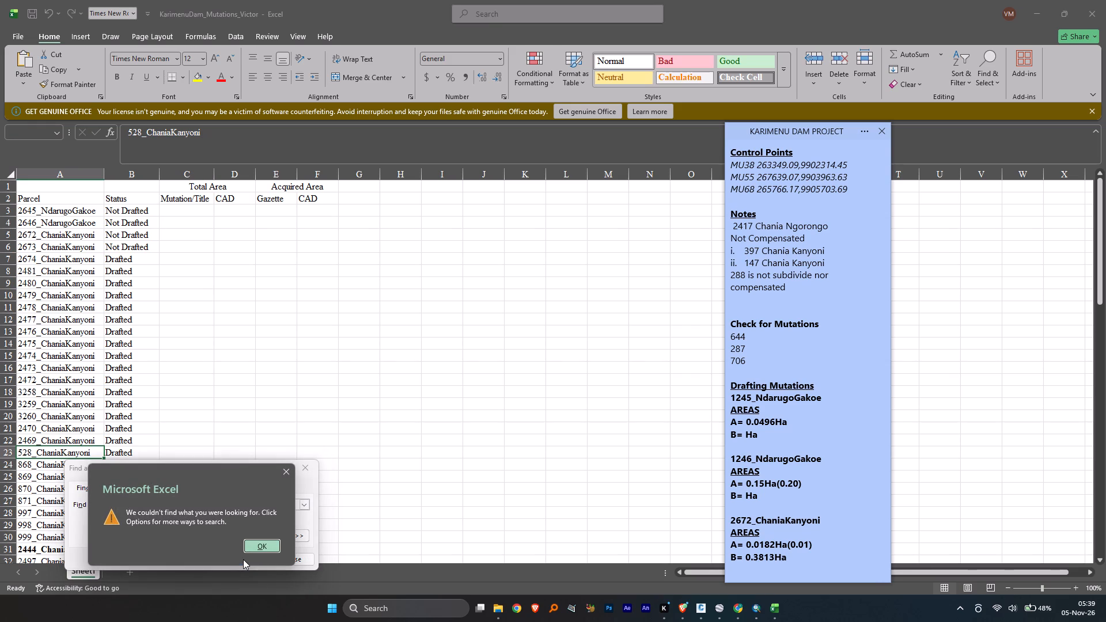
click(276, 547)
Search the sheet for parcel 287.
drag(147, 509, 129, 509)
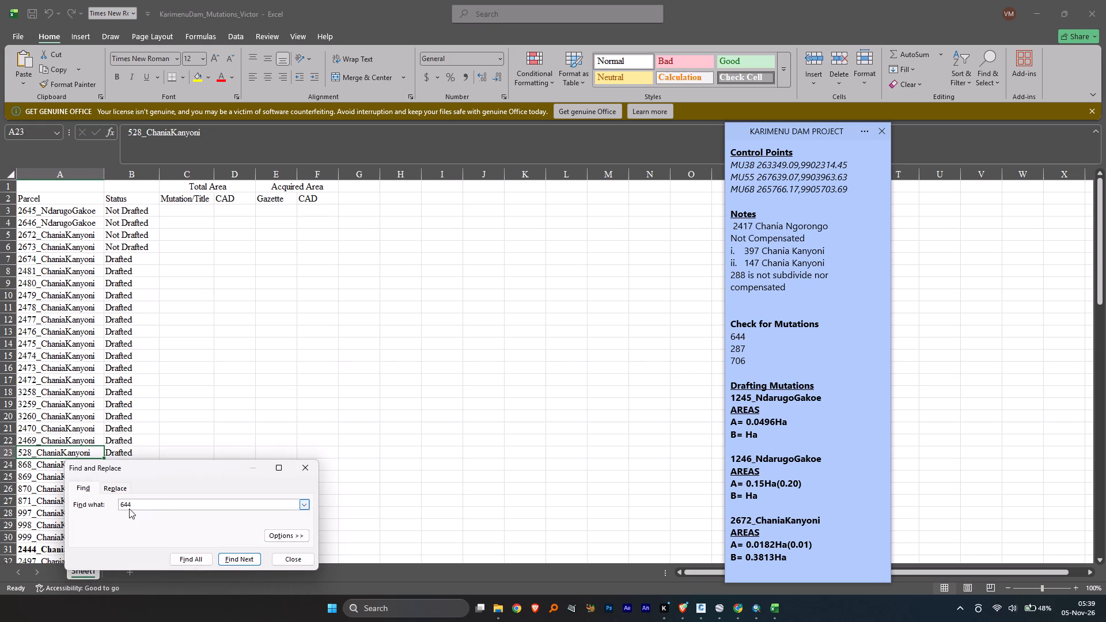
drag(129, 509, 138, 508)
drag(138, 508, 115, 505)
text(287)
key(Return)
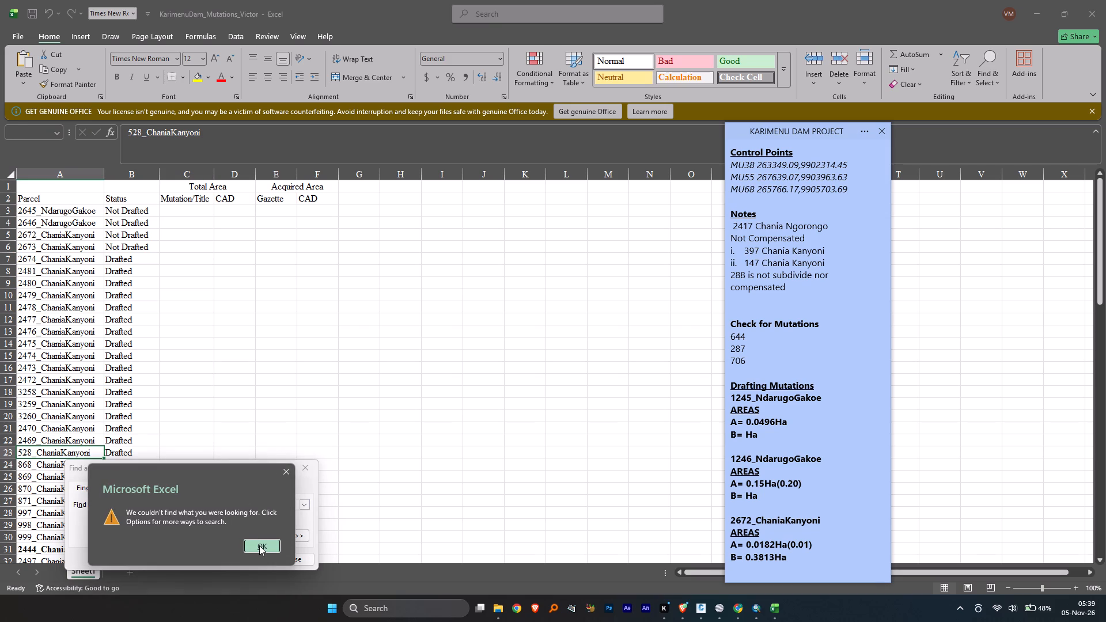
click(259, 545)
Search the sheet for parcel 706, checking for further matches, and close the search.
drag(138, 506, 113, 507)
text(706)
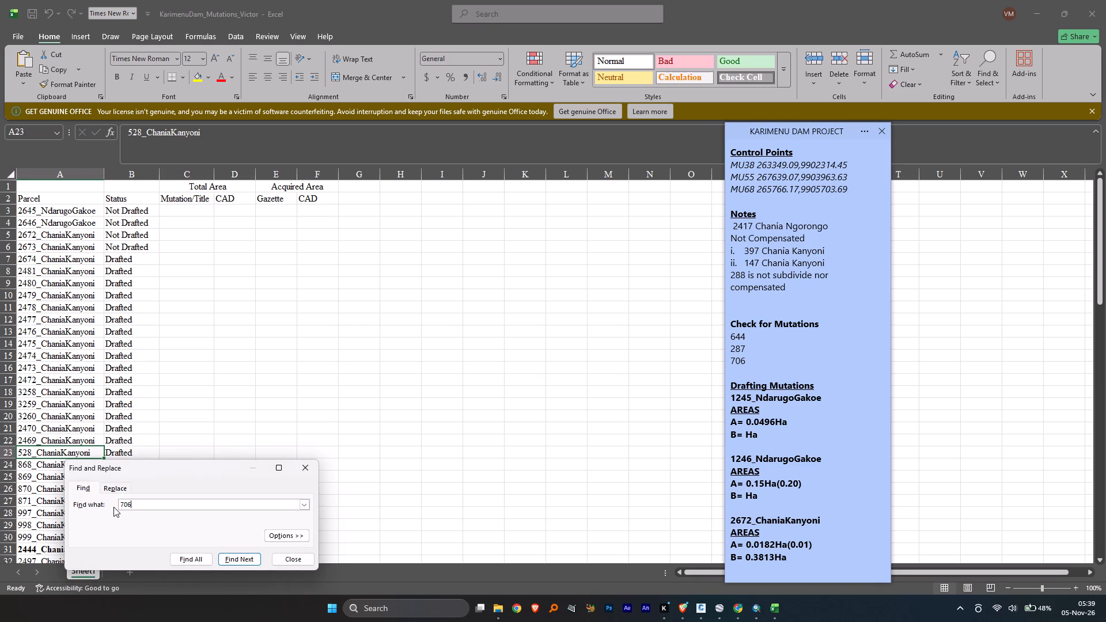
key(Return)
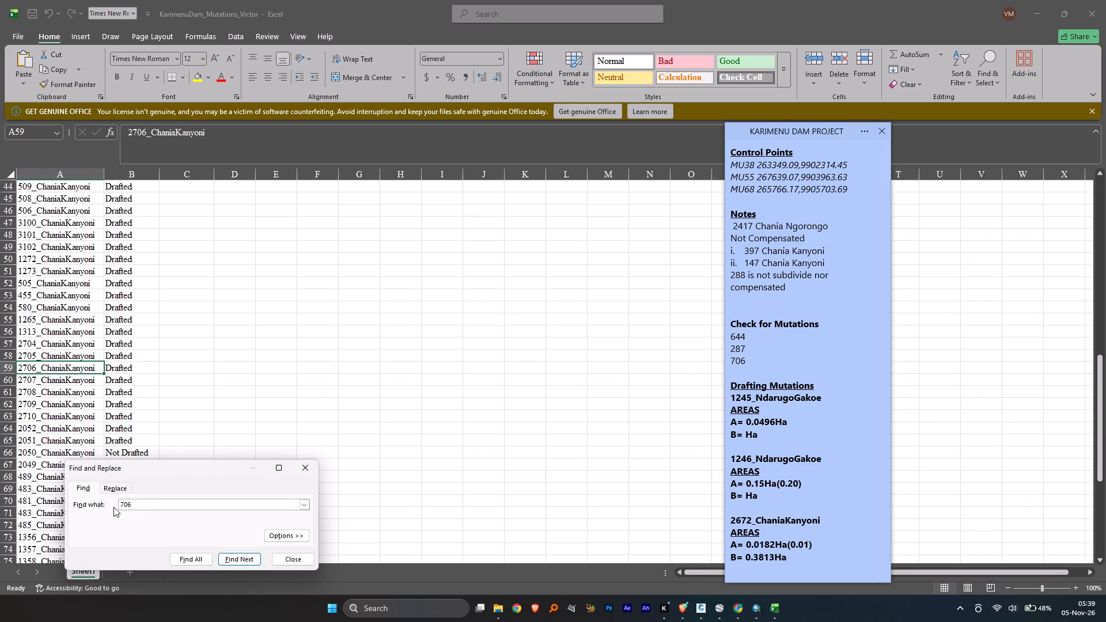
click(237, 555)
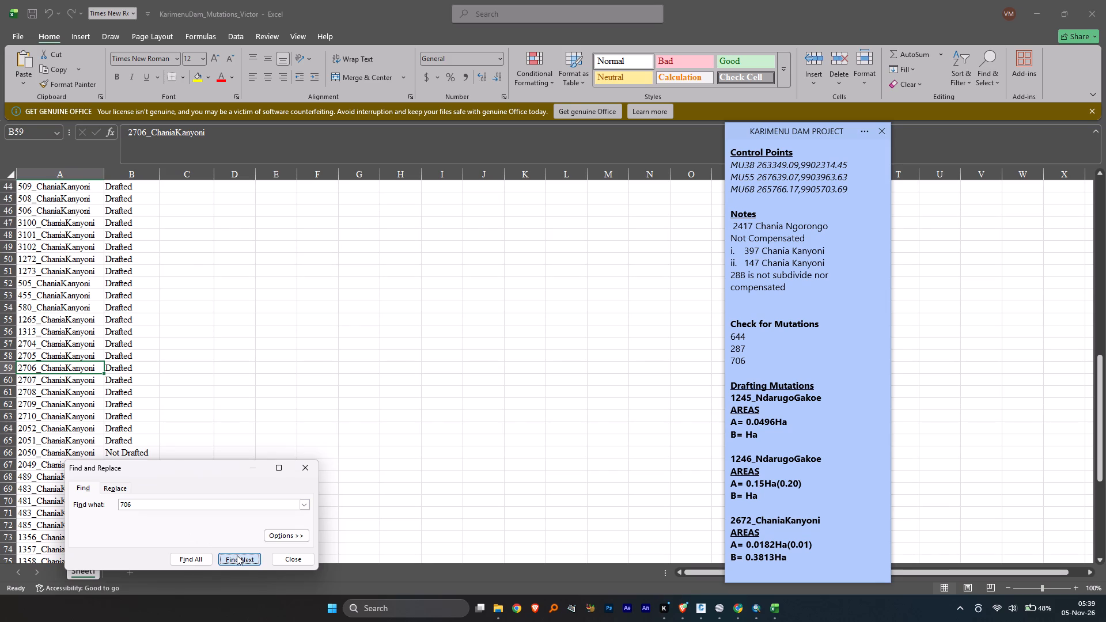
click(243, 559)
click(312, 465)
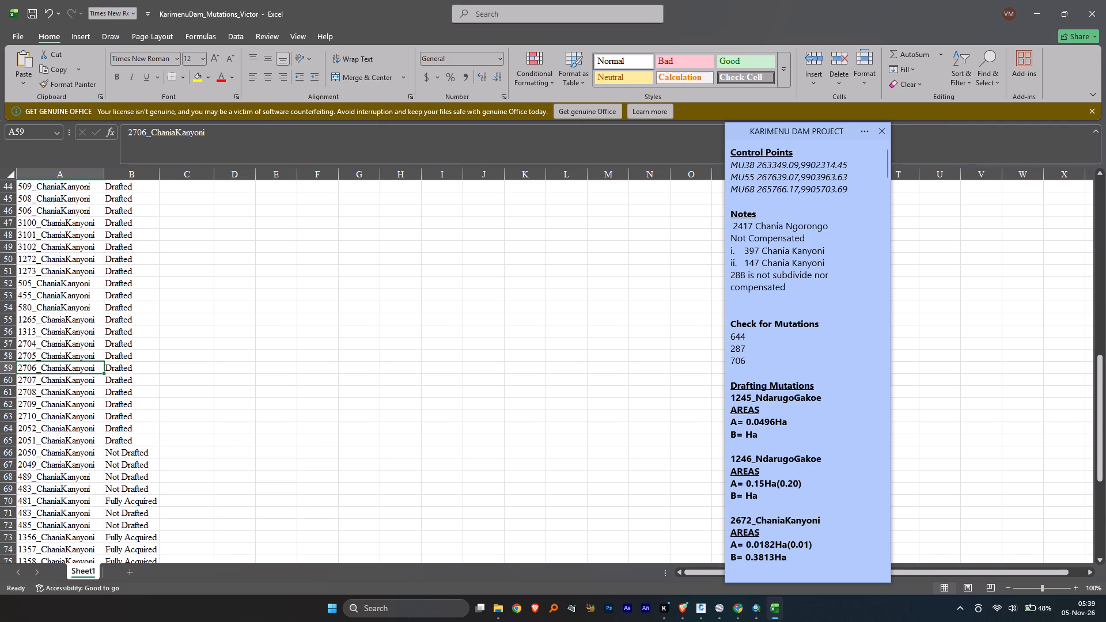
Delete the Check for Mutations section with entries 644, 287 and 706 from the KARIMENU DAM PROJECT sticky note.
drag(746, 373, 730, 327)
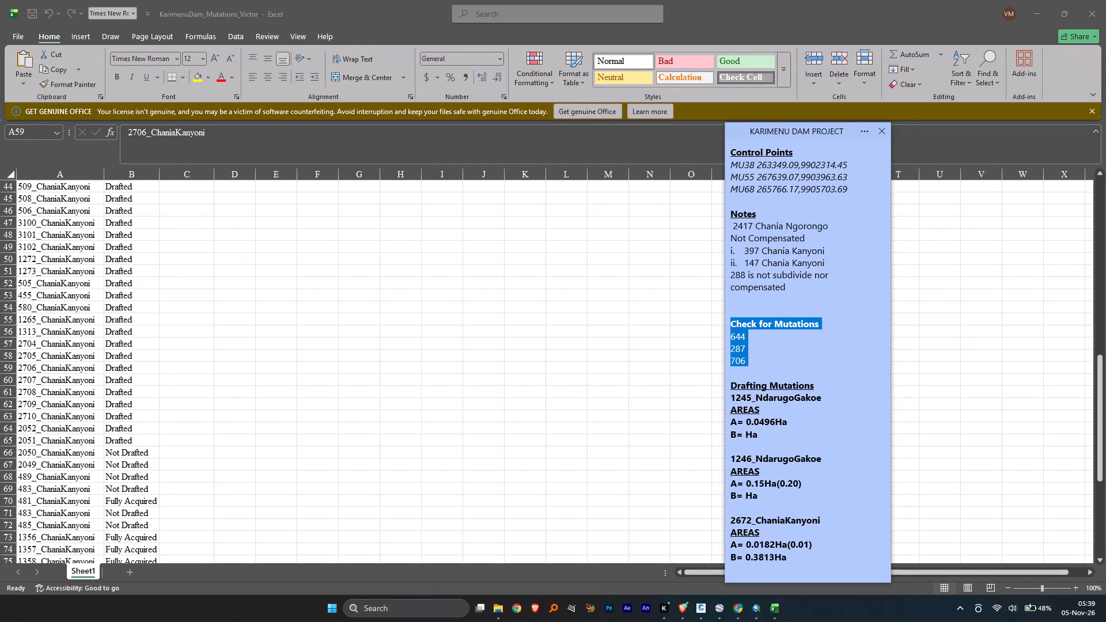
drag(730, 327, 730, 327)
key(BackSpace)
key(BackSpace)
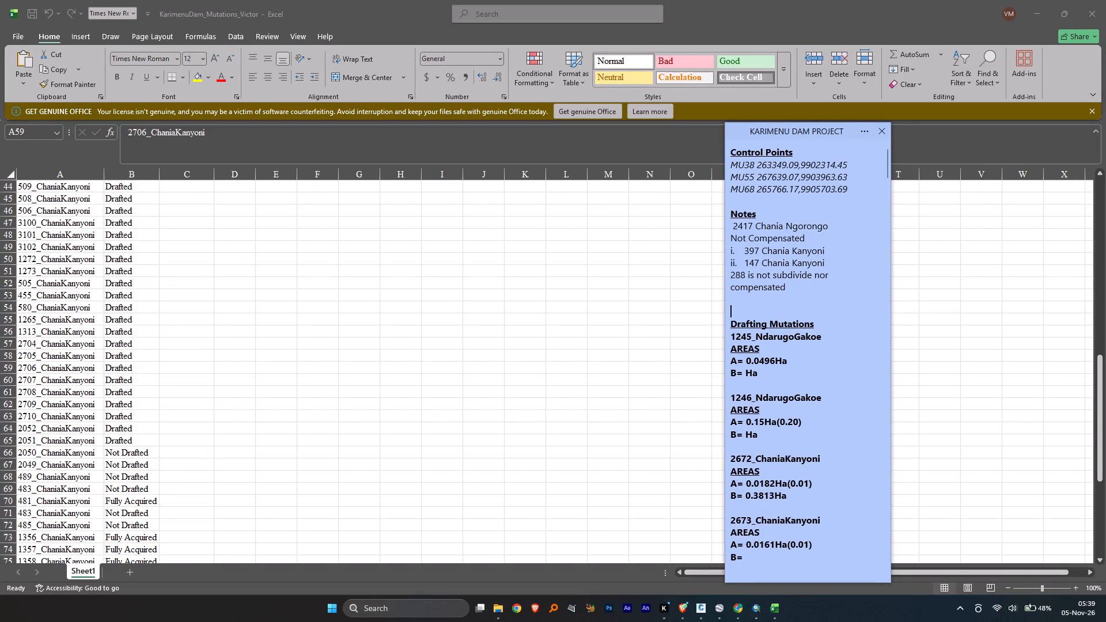
Back in the Excel sheet, enter 0.0496 in E3 as the Gazette acquired area of parcel 2645_NdarugoGakoe.
scroll(290, 382, up, 8)
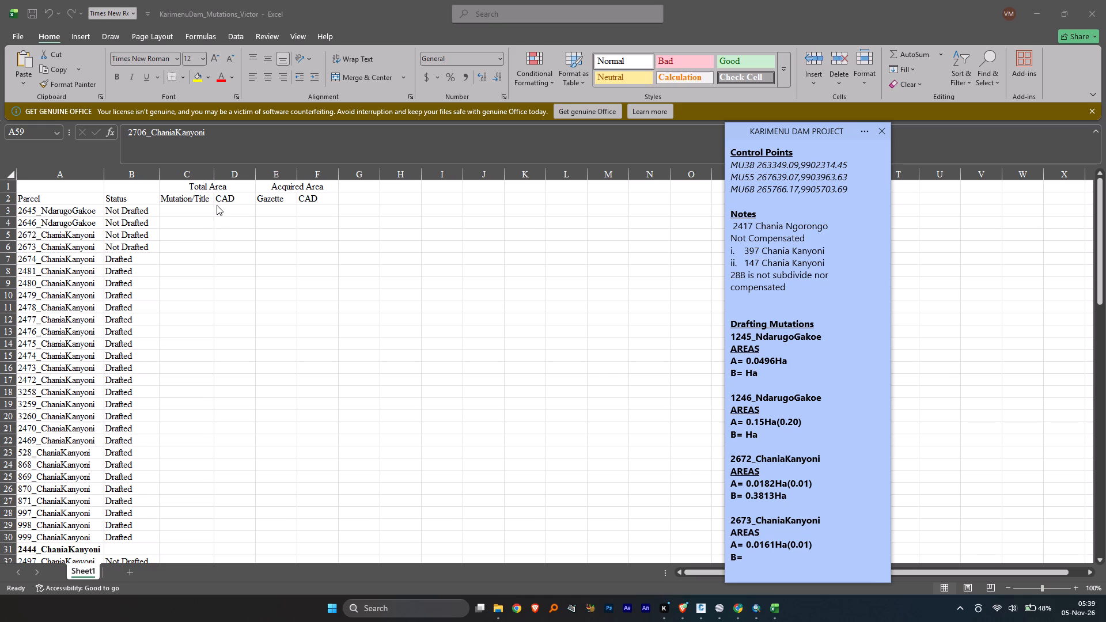
click(232, 211)
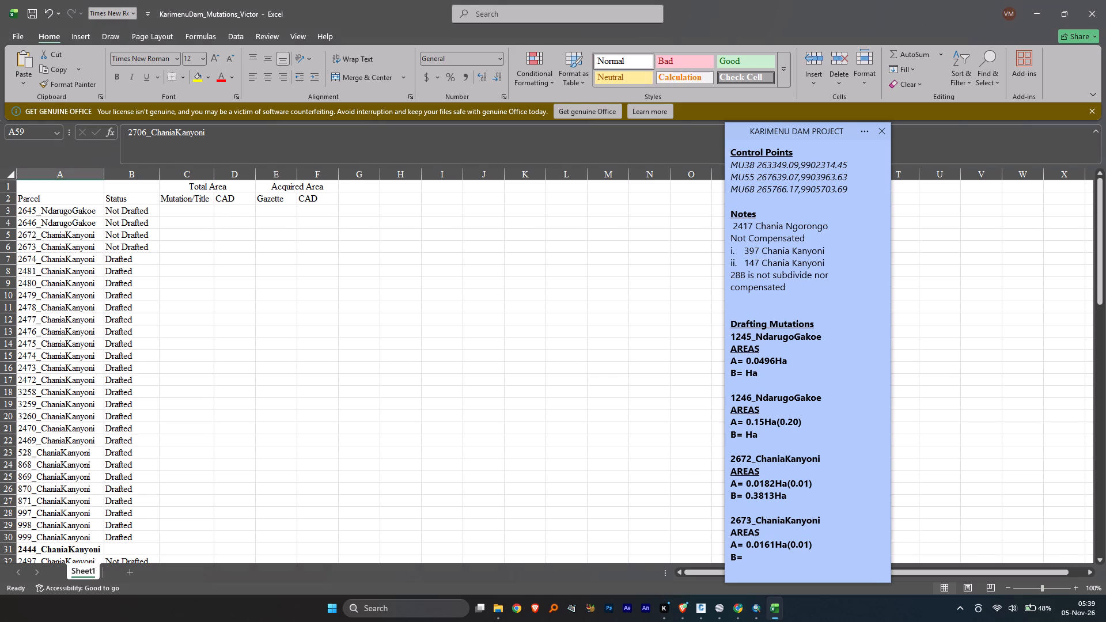
click(278, 214)
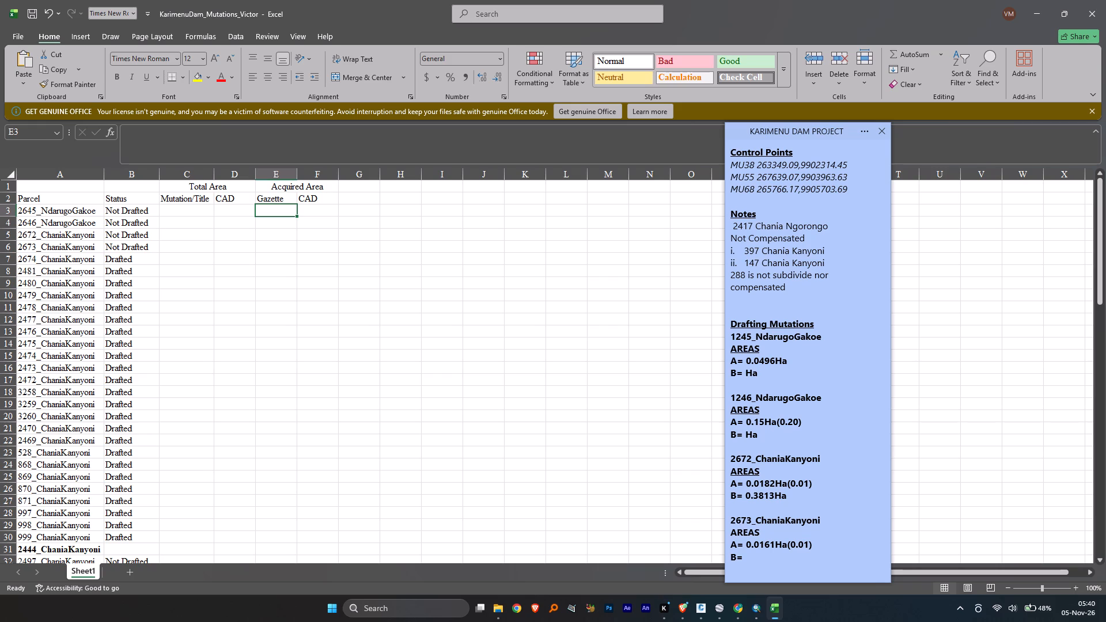
key(0)
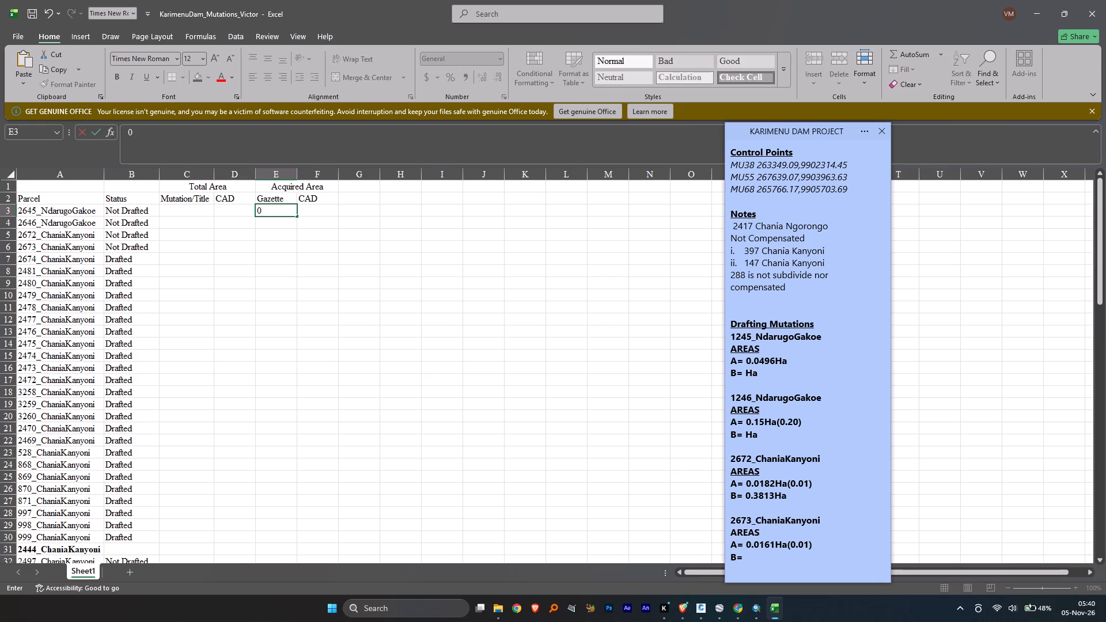
key(period)
key(0)
key(4)
key(9)
key(6)
key(Return)
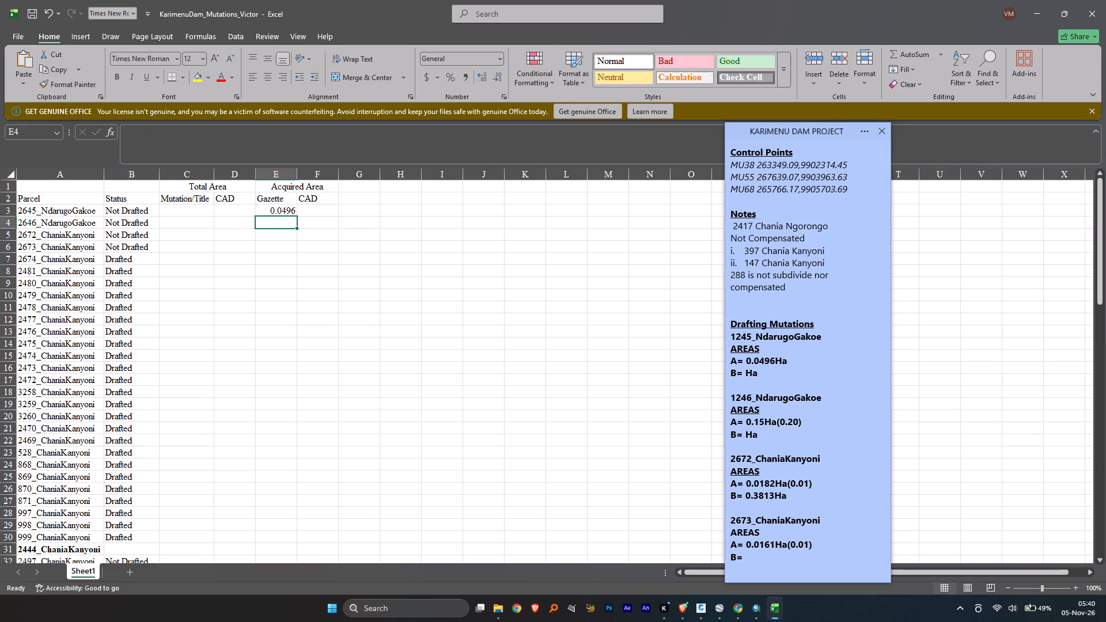
Fill the Gazette area from E3 across into the CAD cell F3 for parcel 2645_NdarugoGakoe.
click(281, 209)
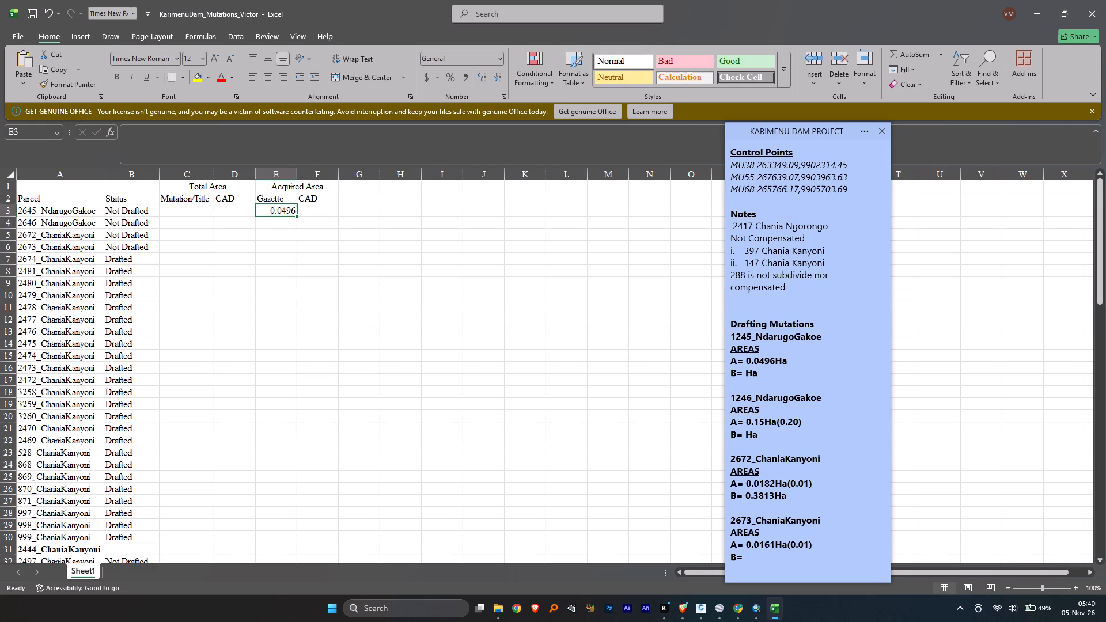
drag(296, 215, 324, 213)
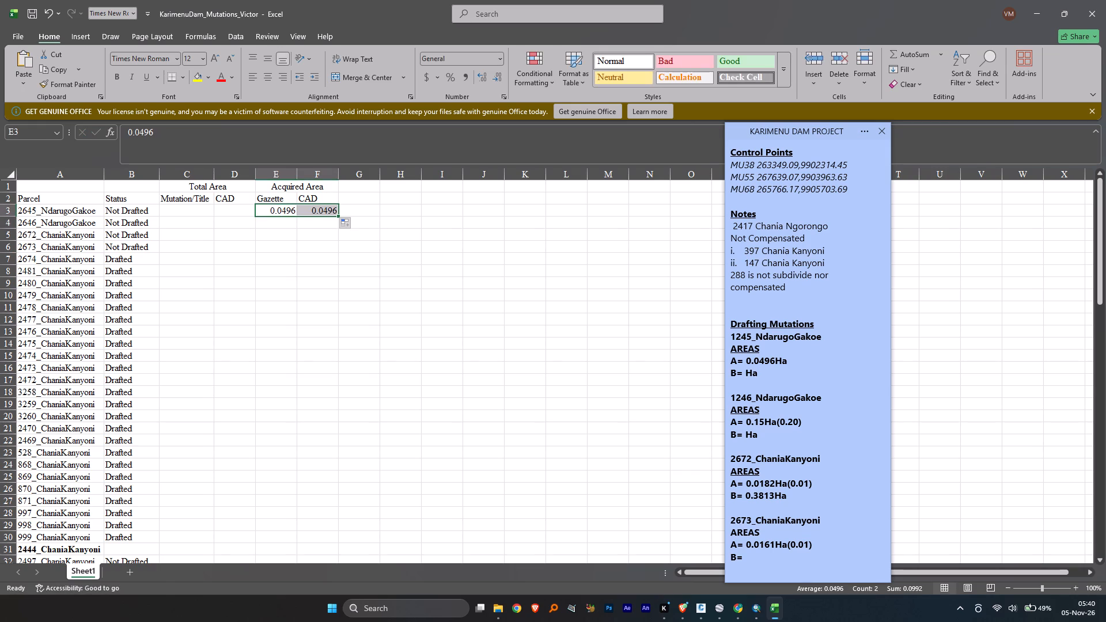
click(282, 218)
click(283, 223)
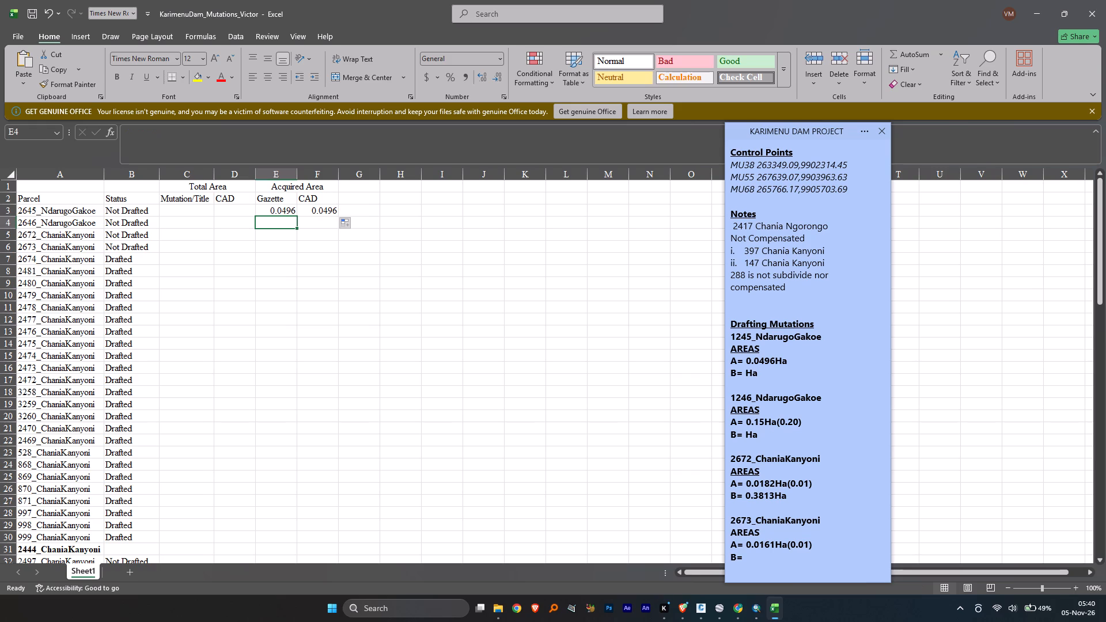
Change the status of parcels 2645_NdarugoGakoe, 2646_NdarugoGakoe, 2672_ChaniaKanyoni and 2673_ChaniaKanyoni in B3 to B6 to Drafted.
click(124, 210)
key(shift+d)
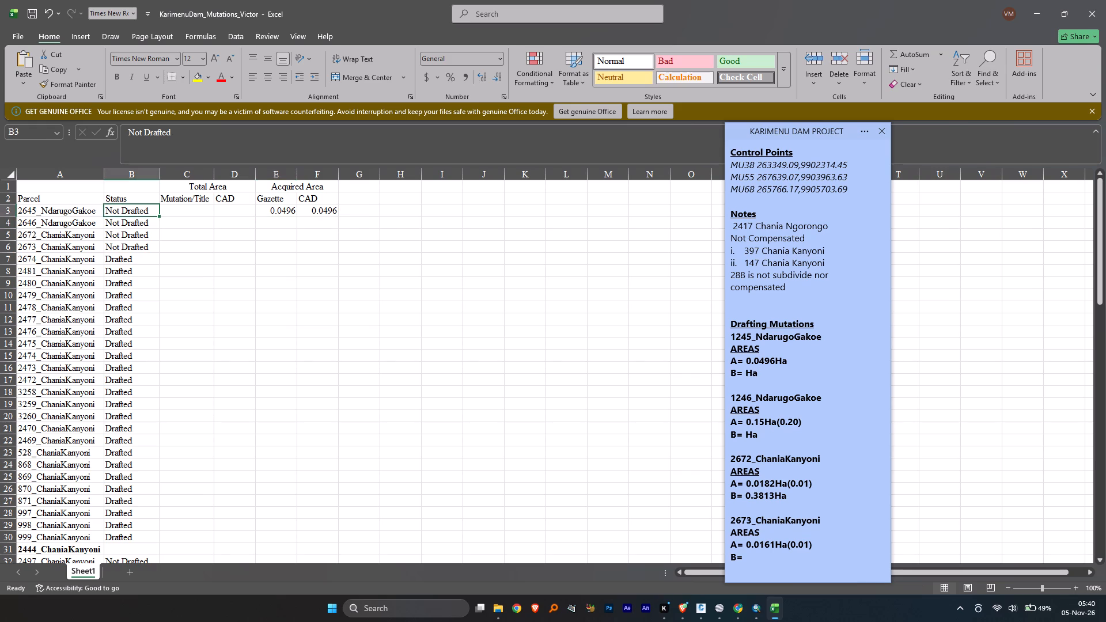
key(Return)
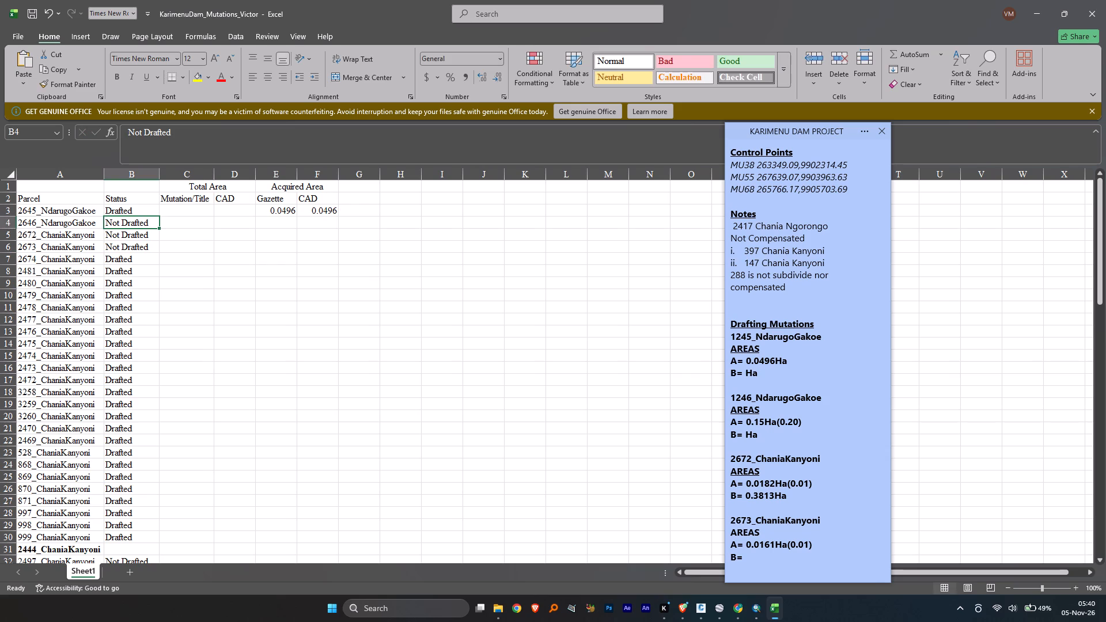
key(shift+d)
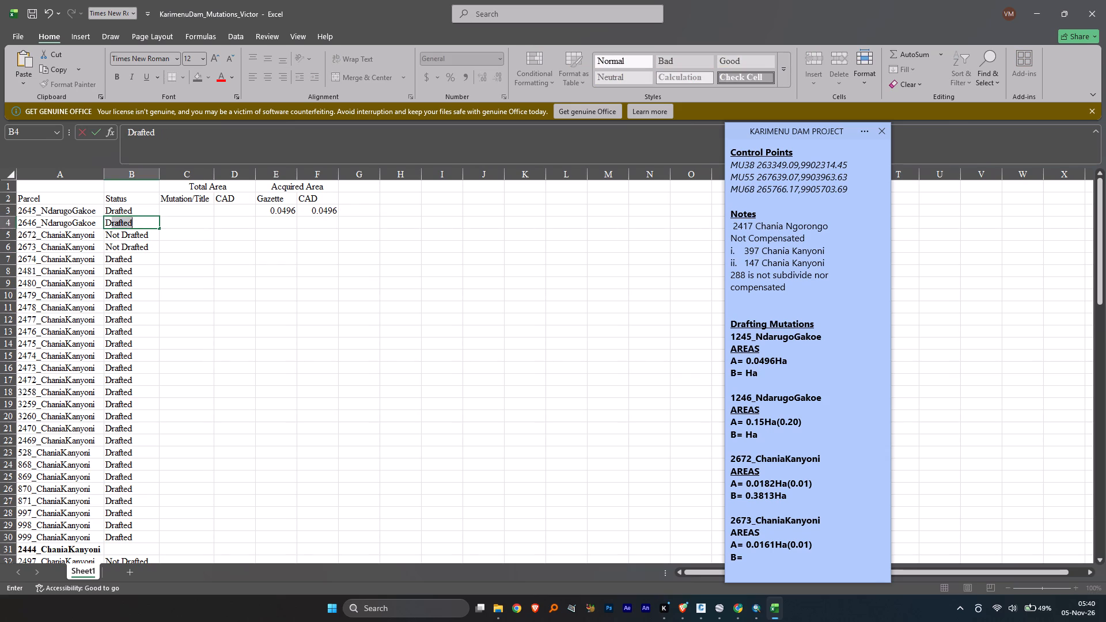
key(Return)
key(shift+d)
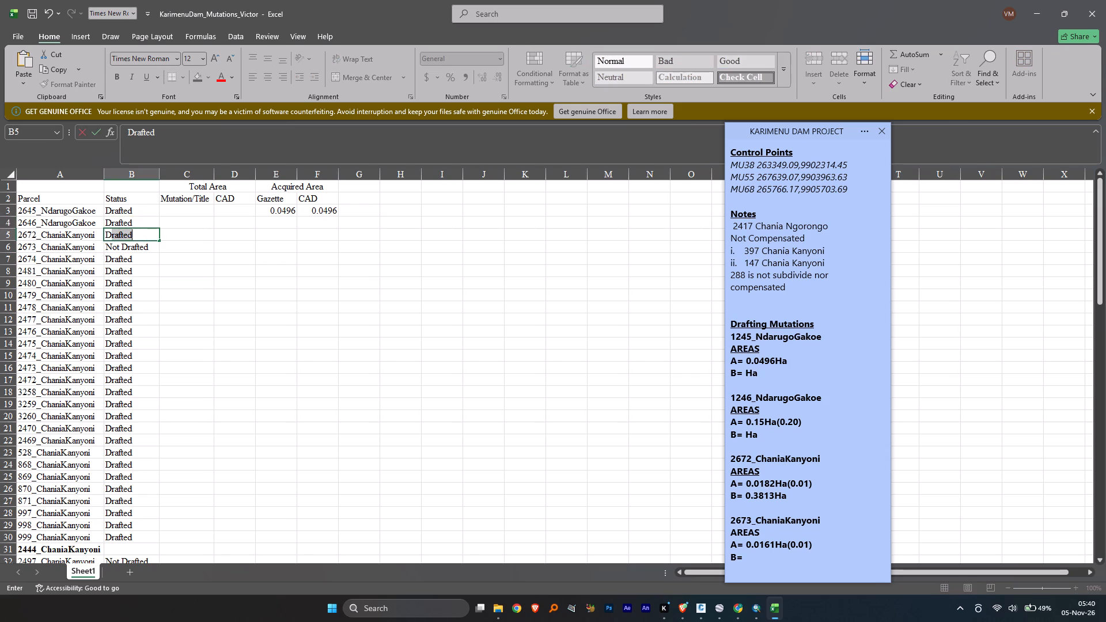
key(Return)
key(shift+d)
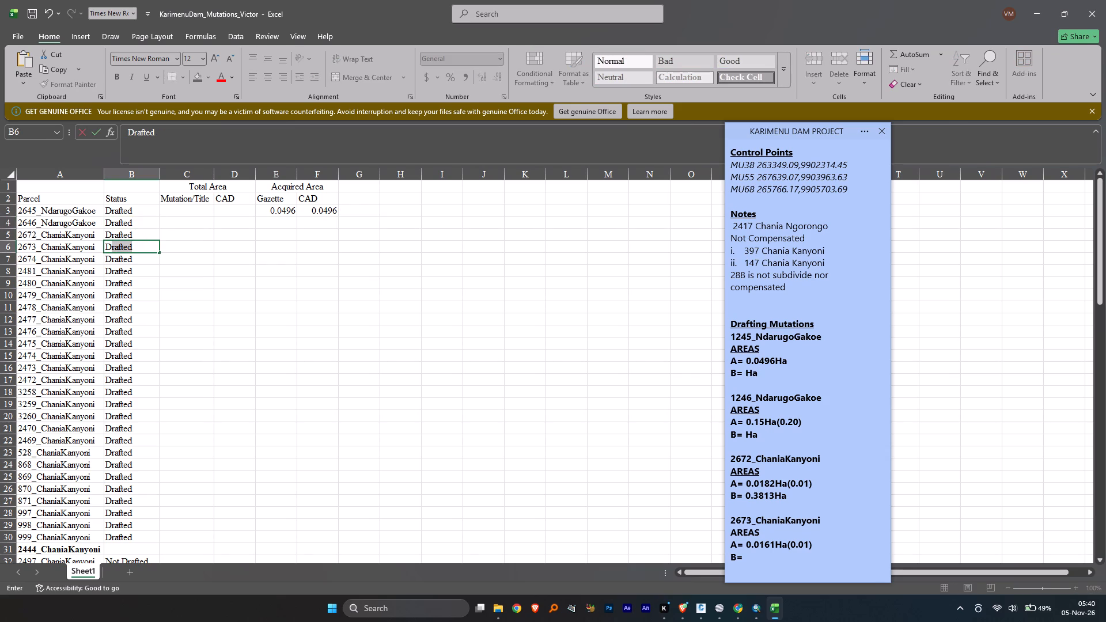
key(Return)
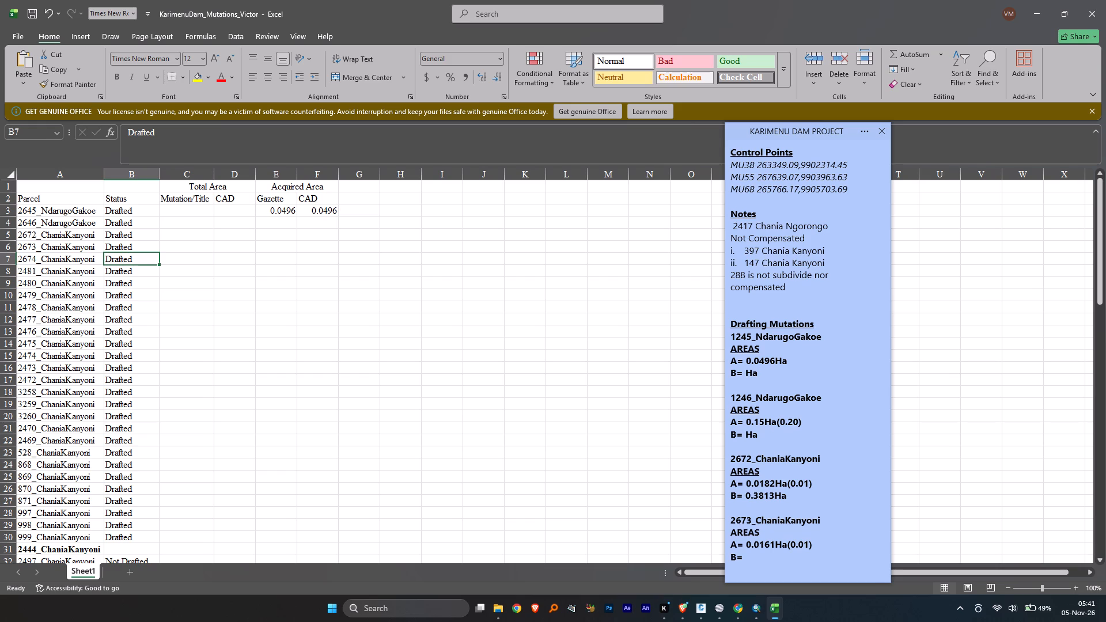
Convert the parcel list range A2:F92 into a table, using row 2 as its headers.
click(39, 198)
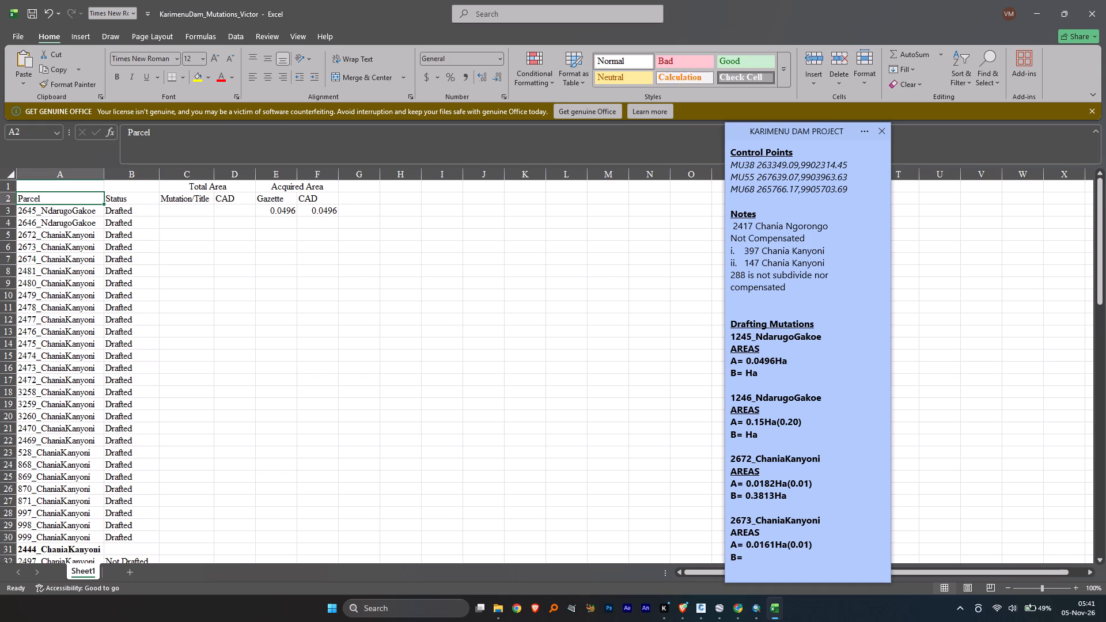
key(ctrl+shift+Down)
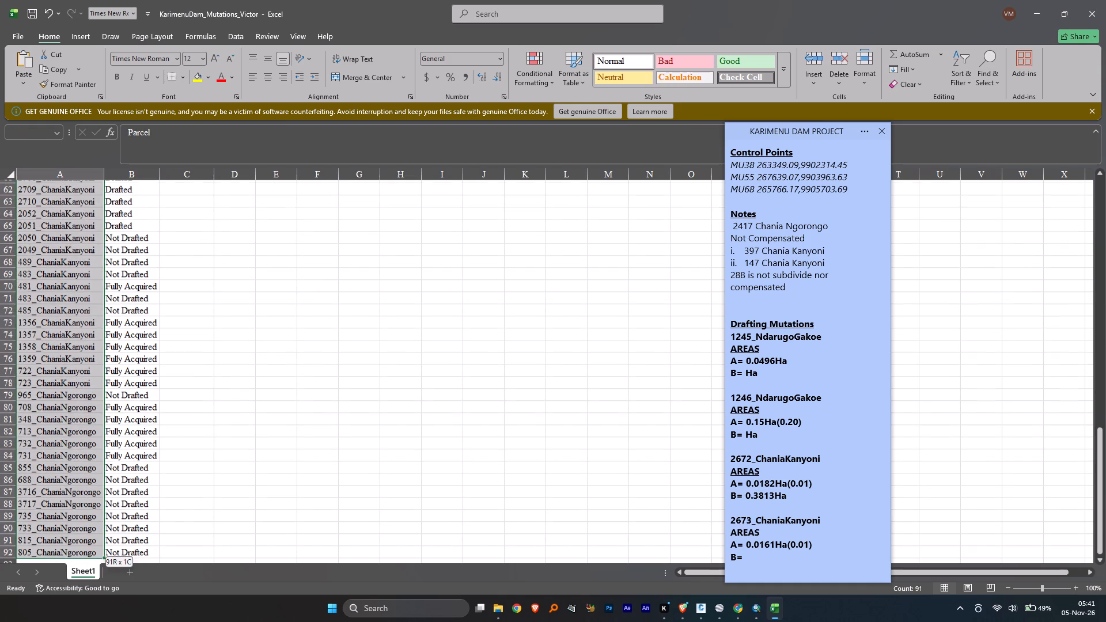
key(ctrl+shift+Right)
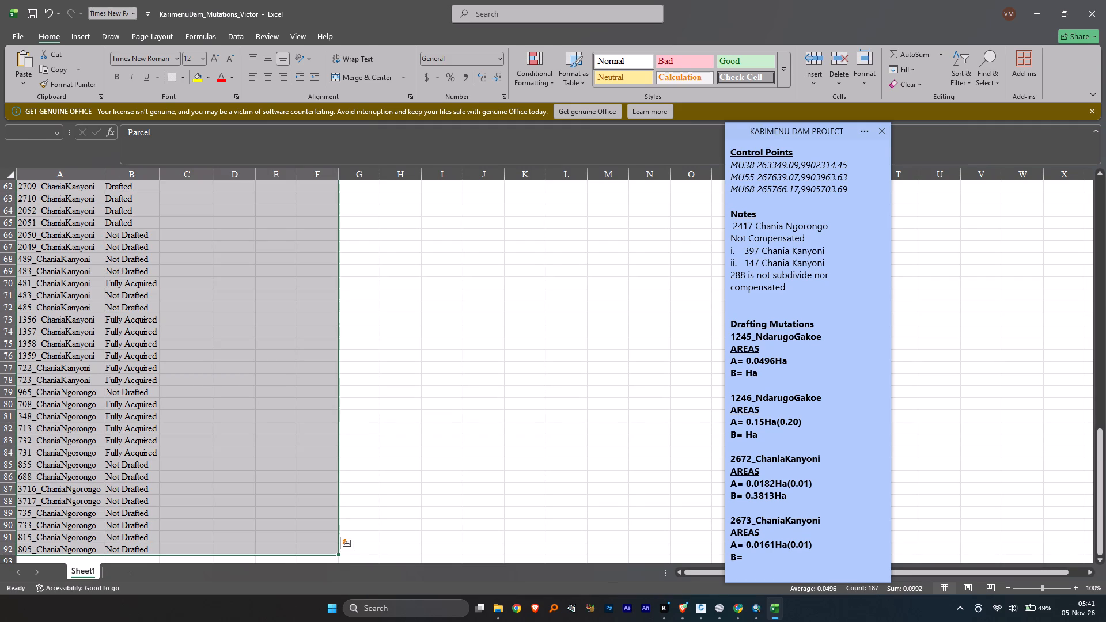
key(ctrl+t)
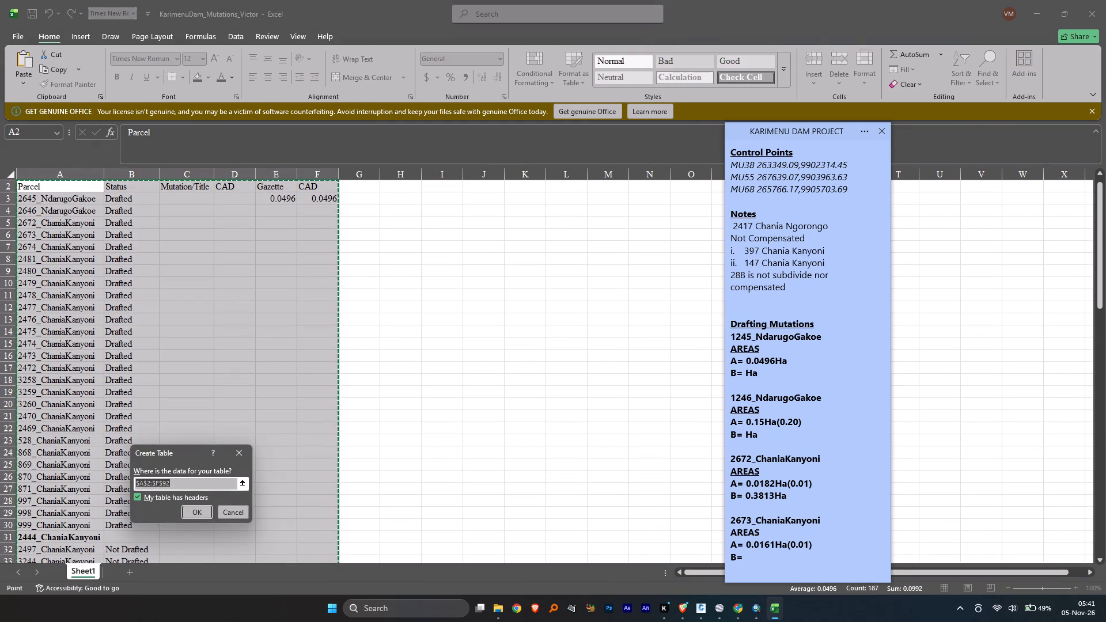
click(200, 511)
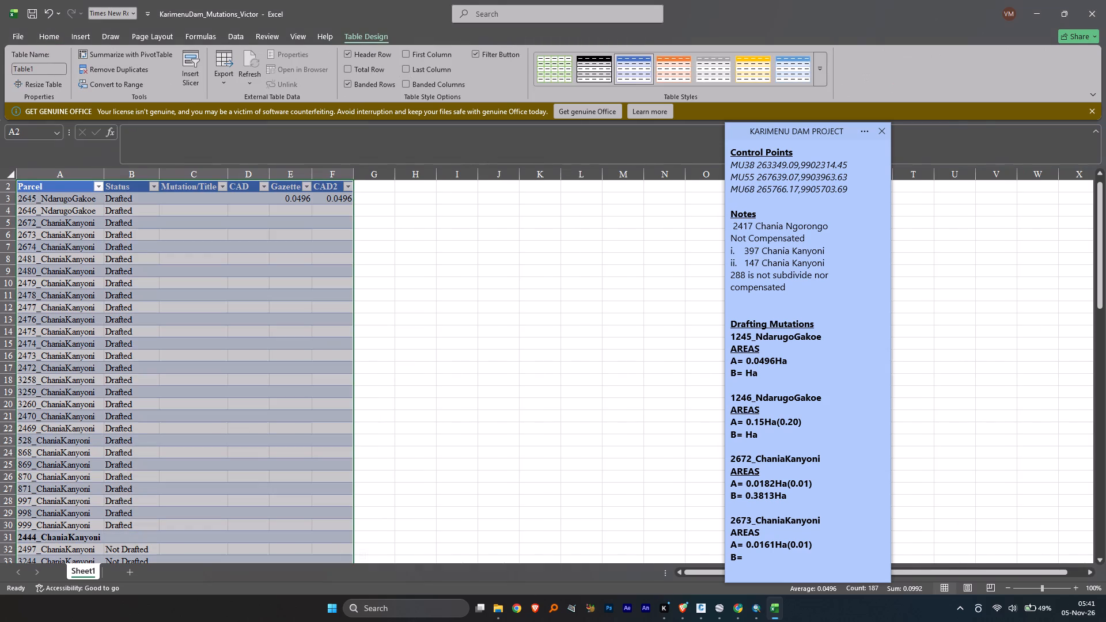
Try the black and light banded table styles, settling on the plain light style without banding or coloured header.
scroll(228, 399, up, 2)
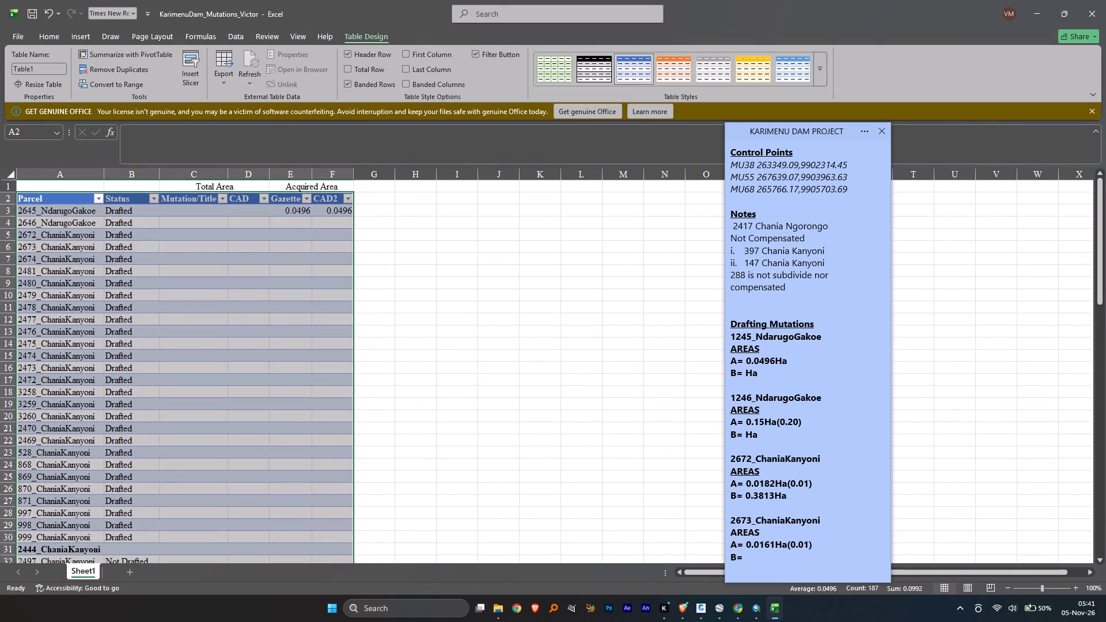
click(588, 69)
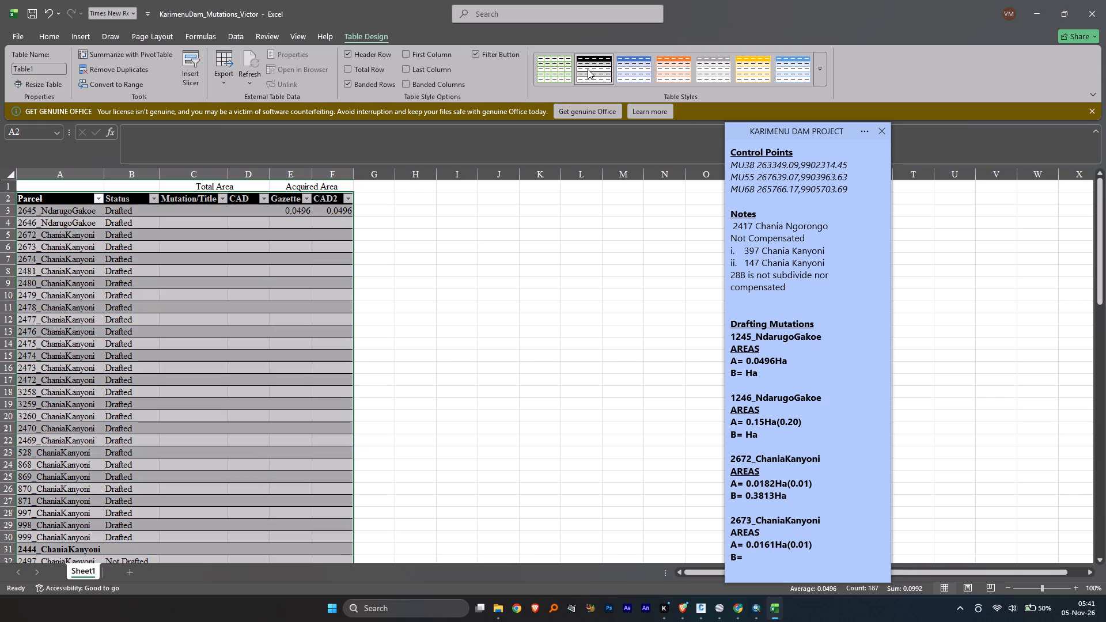
click(825, 73)
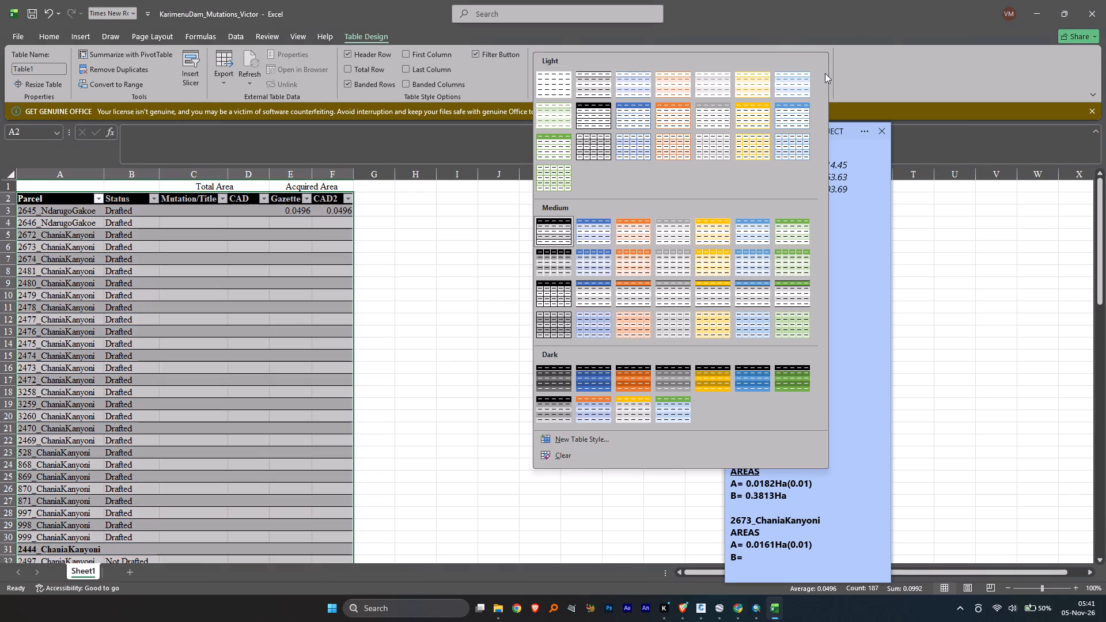
click(589, 79)
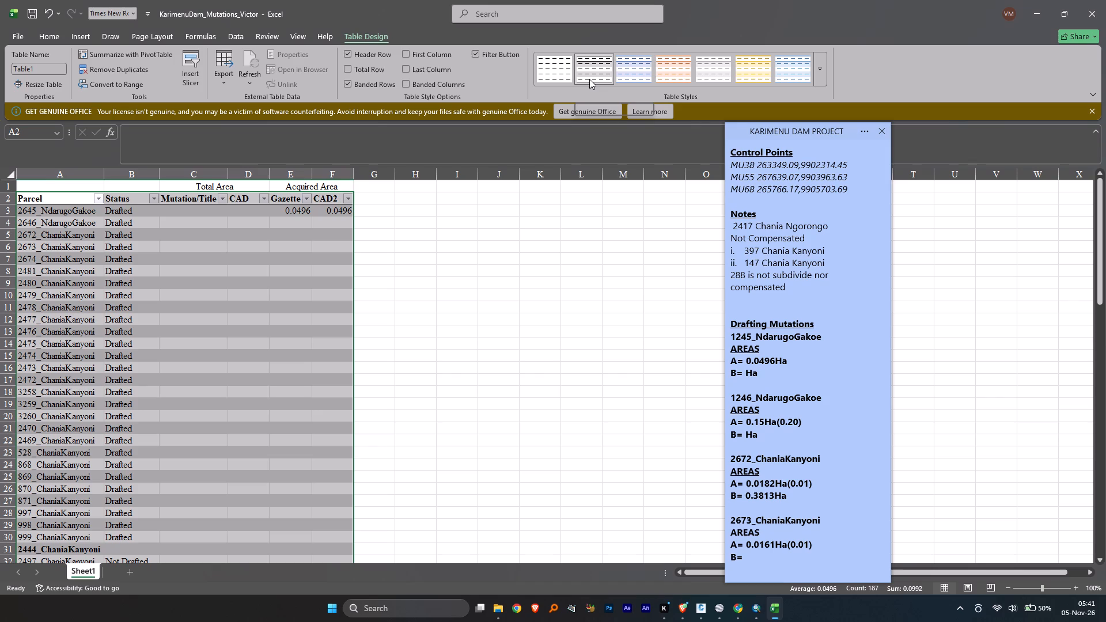
click(554, 68)
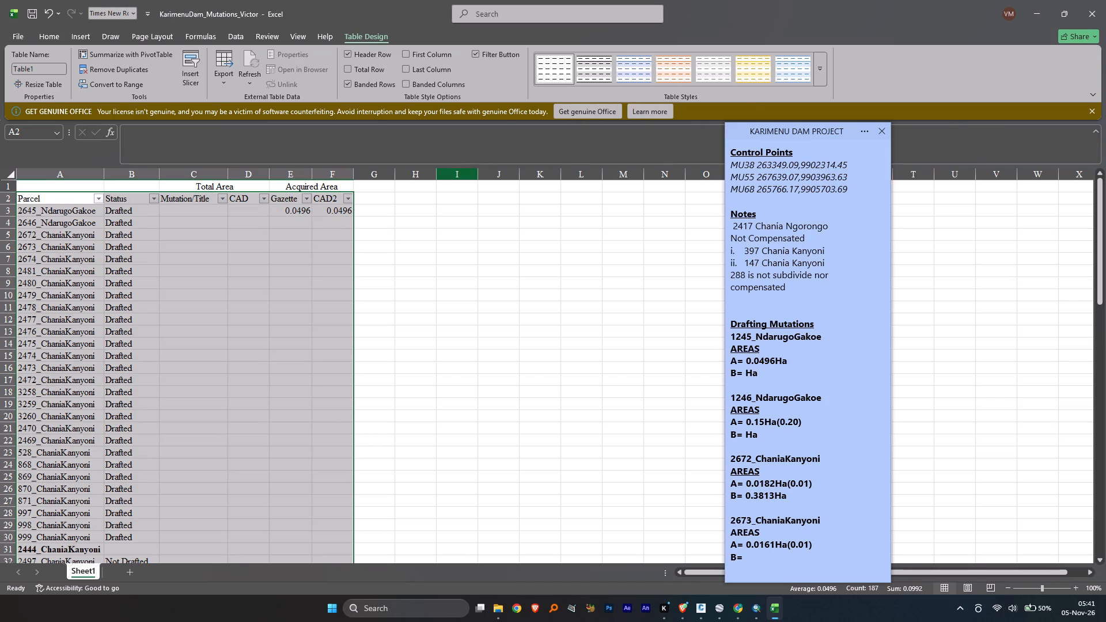
click(409, 249)
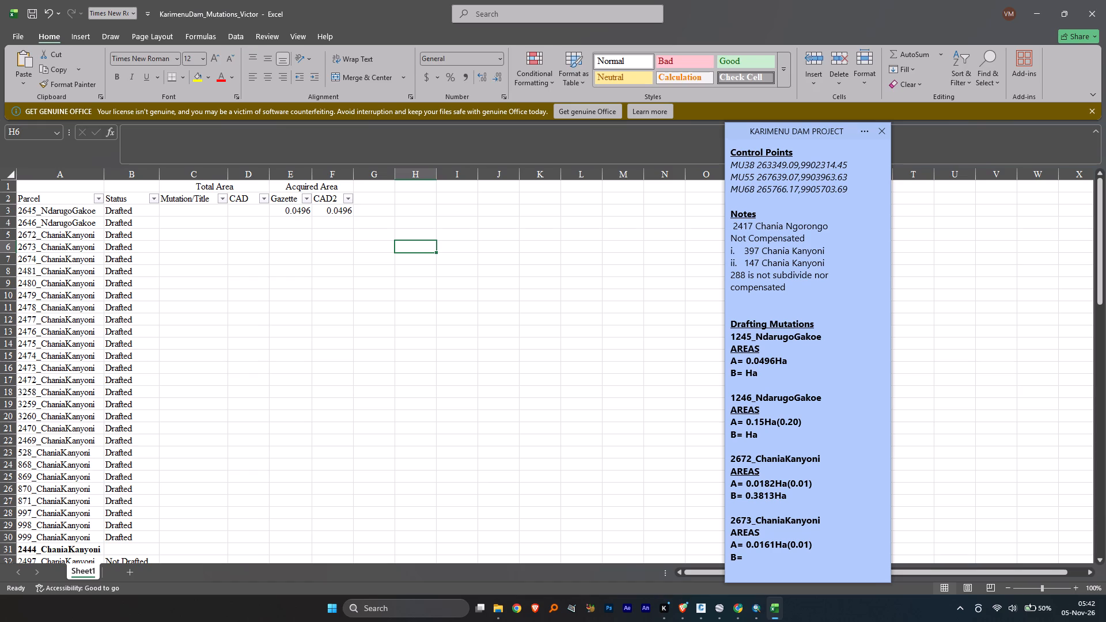
Make the two header rows, 1 and 2, bold.
click(9, 200)
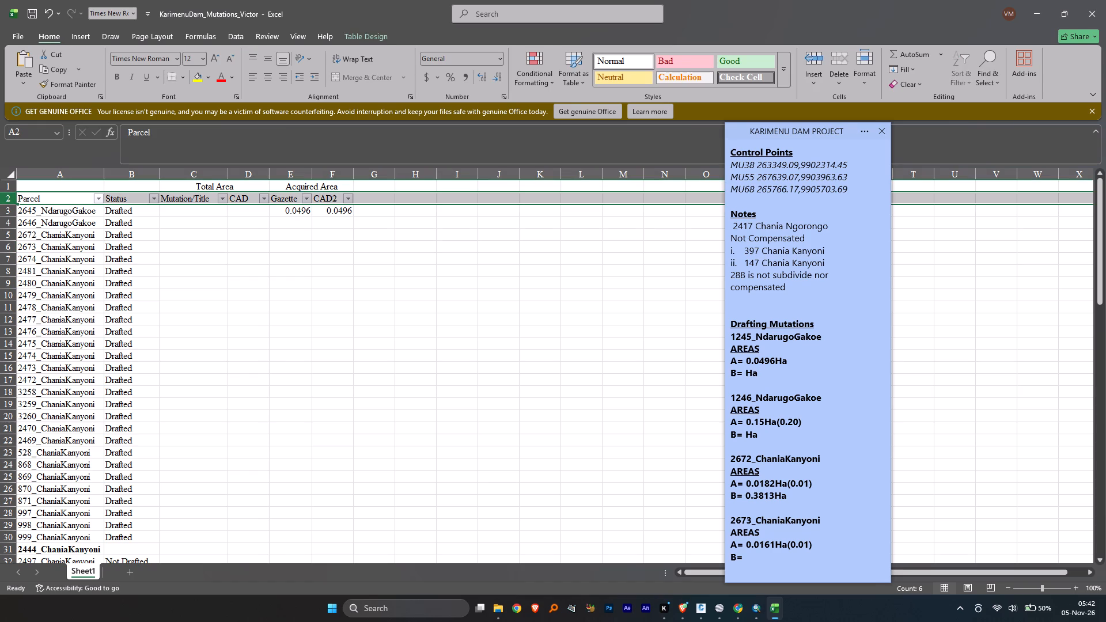
shift+click(12, 187)
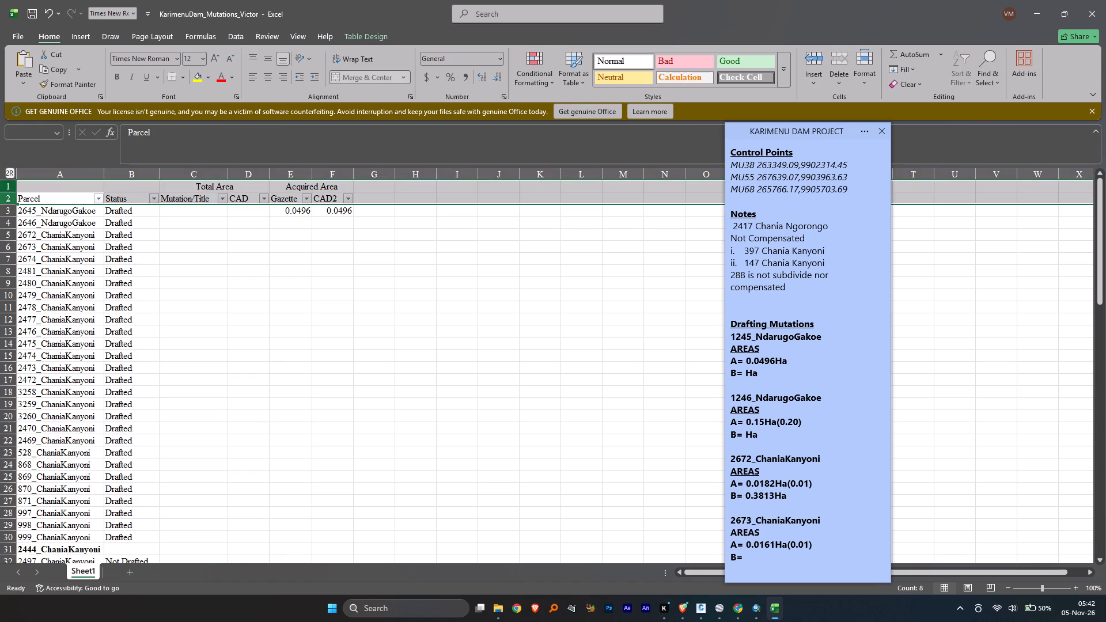
key(ctrl+b)
click(321, 287)
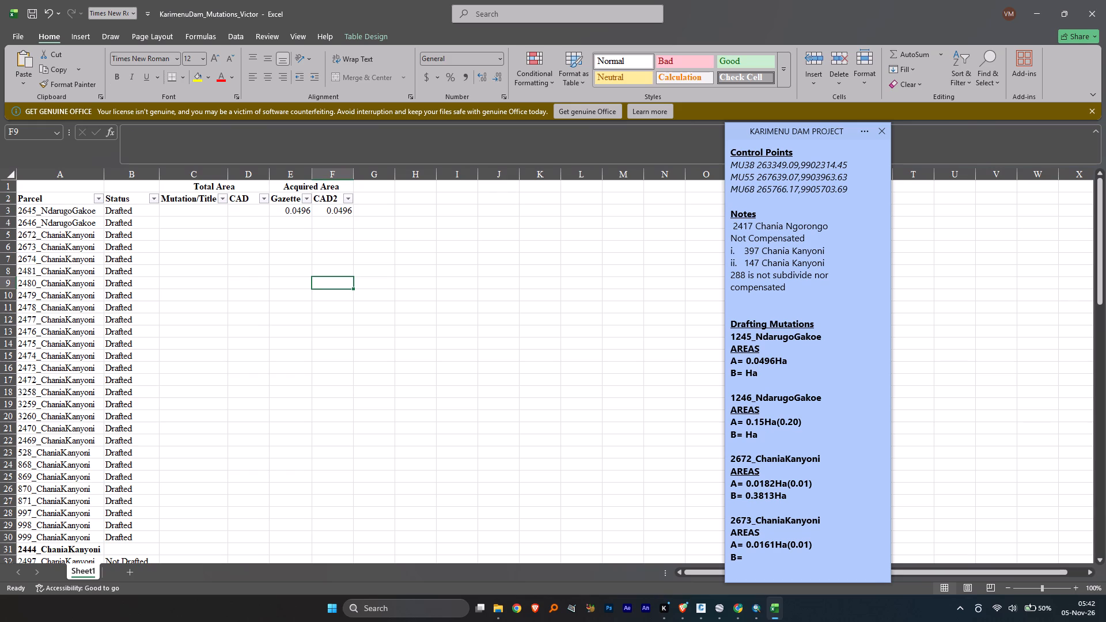
Enter Subdivided in B31 as the status of parcel 2444_ChaniaKanyoni.
click(127, 549)
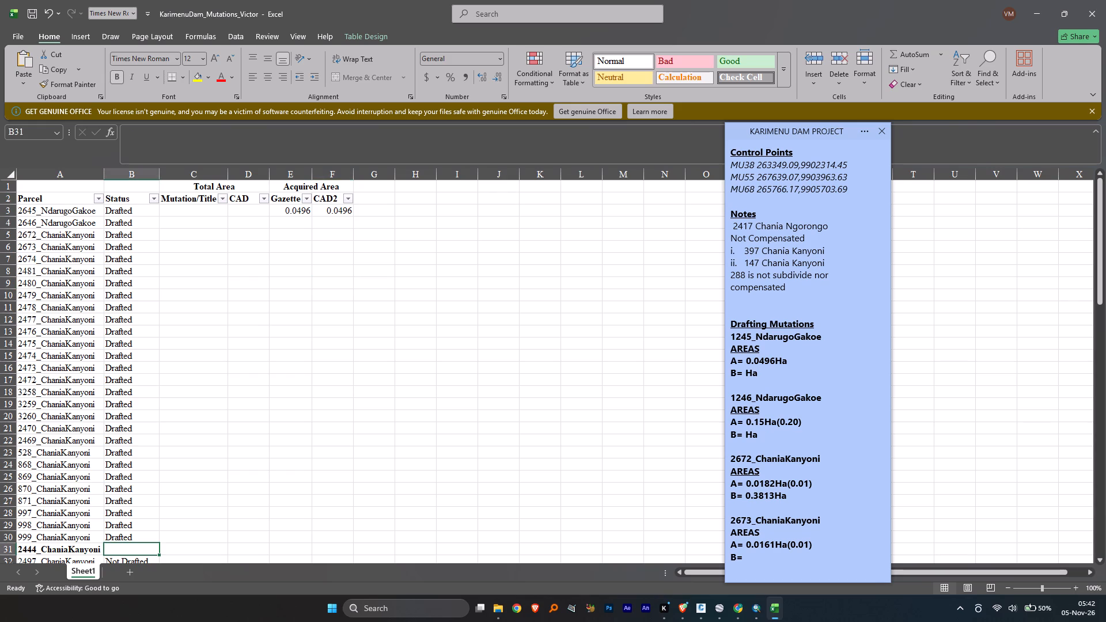
key(shift+s)
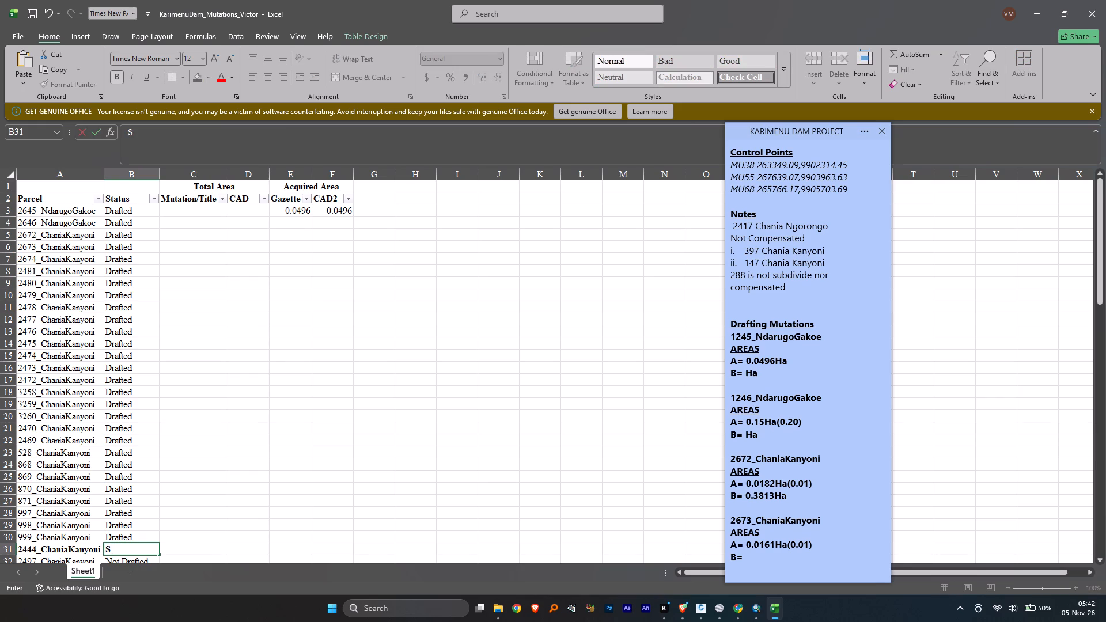
key(u)
text(bdivided)
key(Return)
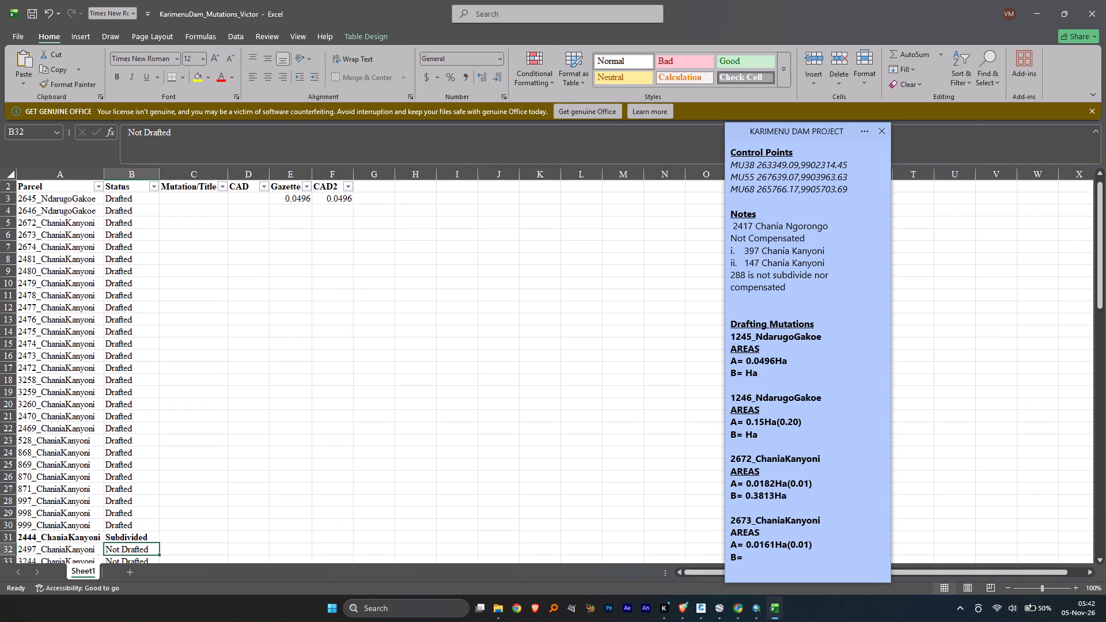
Read through the Drafting Mutations entries in the KARIMENU DAM PROJECT sticky note down to the 2444 to 3060_ChaniaKanyoni parcels.
scroll(203, 354, down, 1)
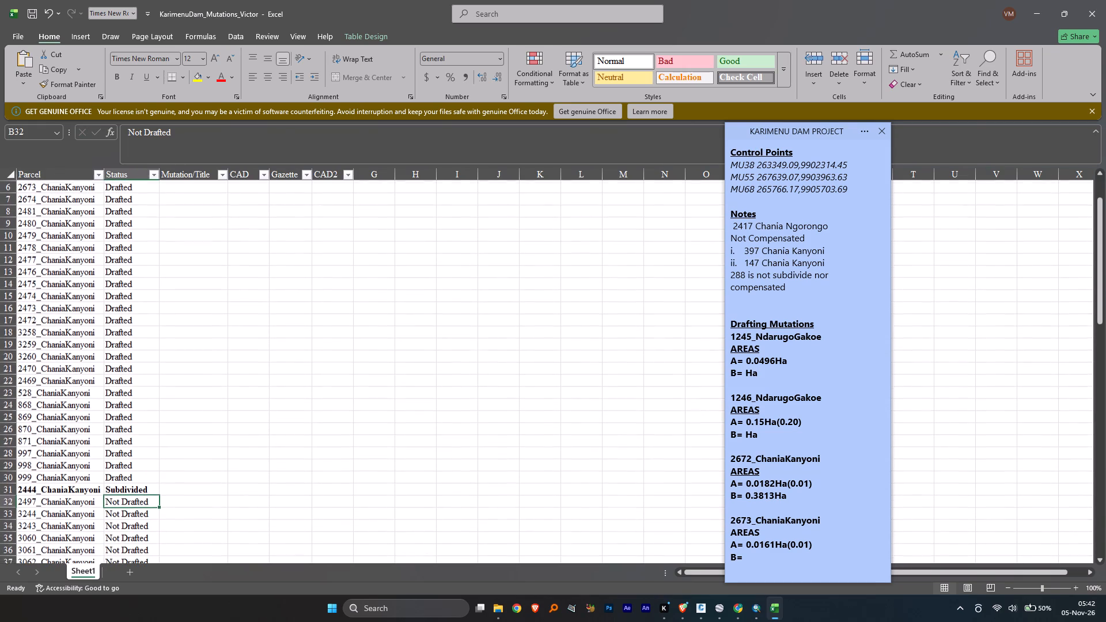
scroll(809, 469, up, 1)
scroll(809, 469, down, 1)
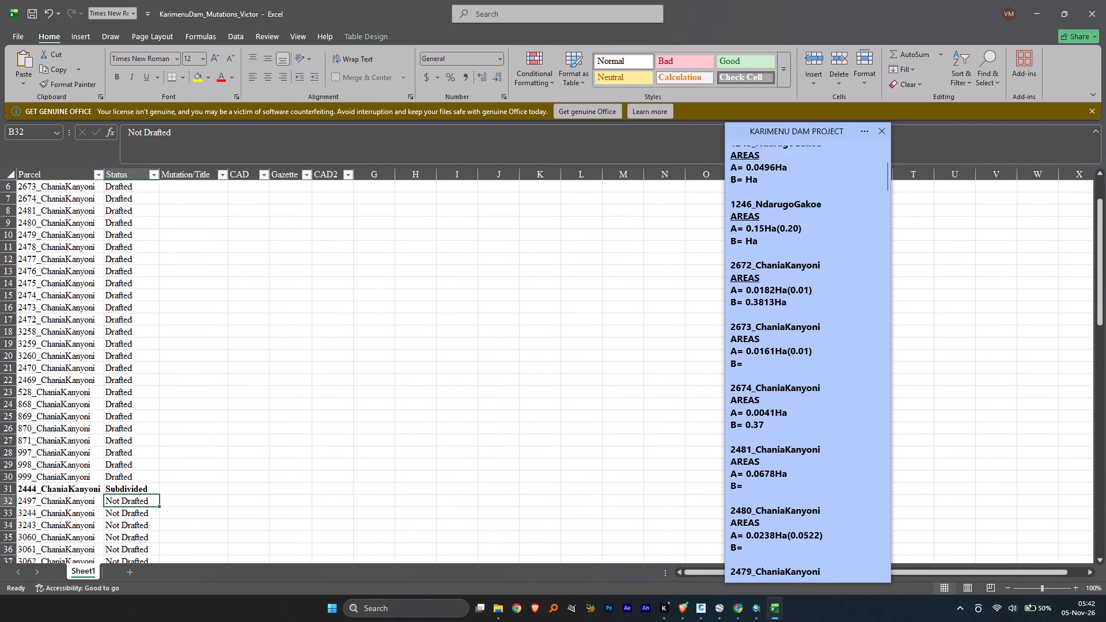
scroll(809, 469, down, 2)
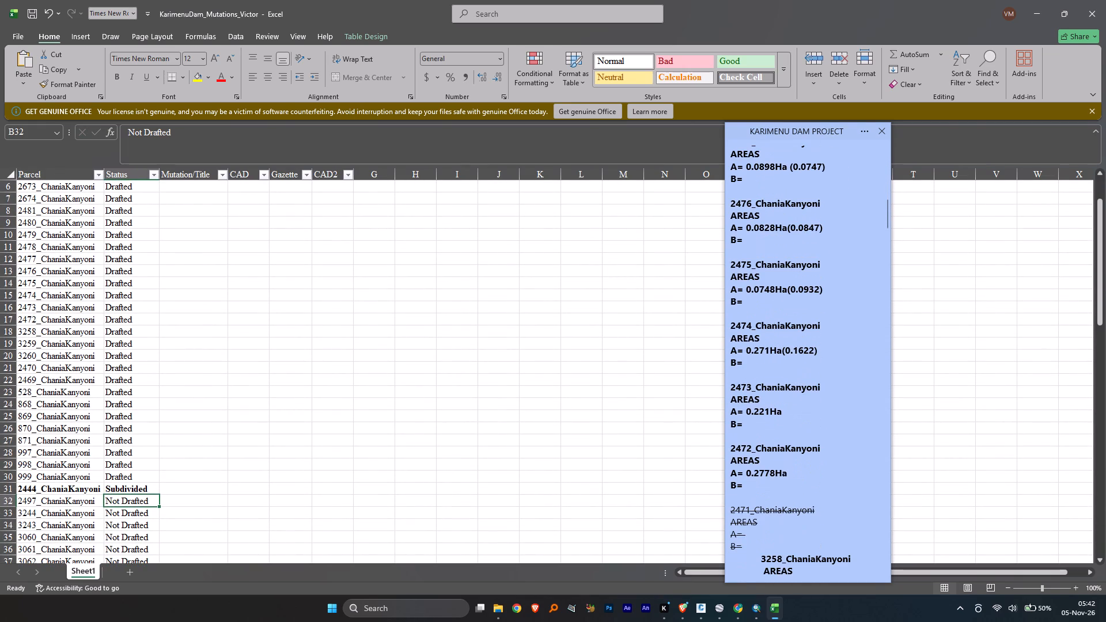
scroll(809, 469, up, 3)
scroll(809, 469, down, 2)
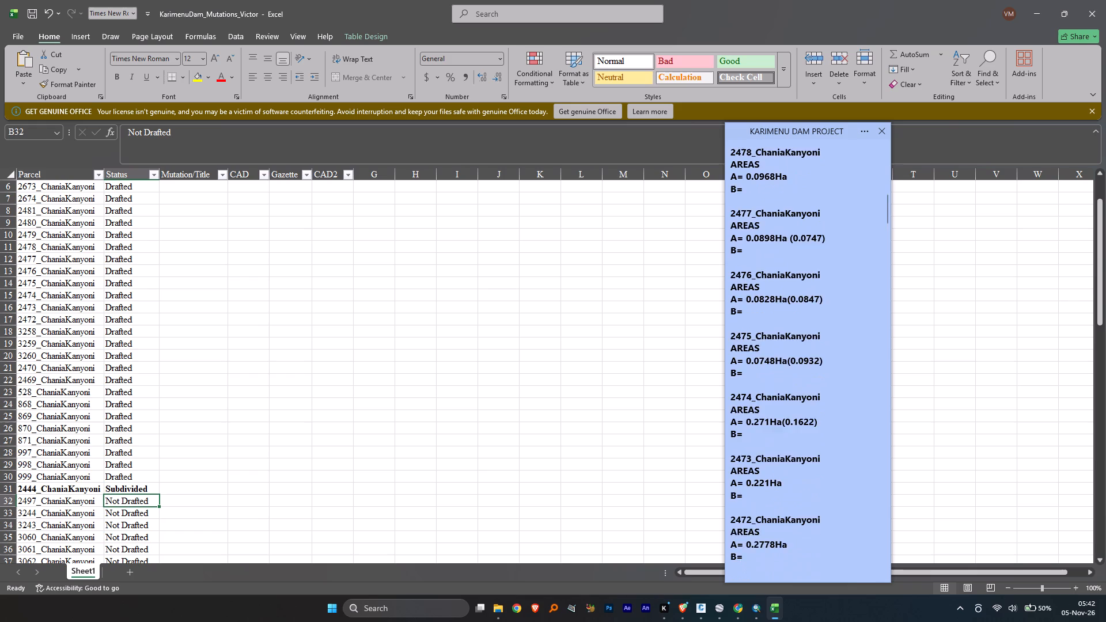
scroll(809, 469, down, 2)
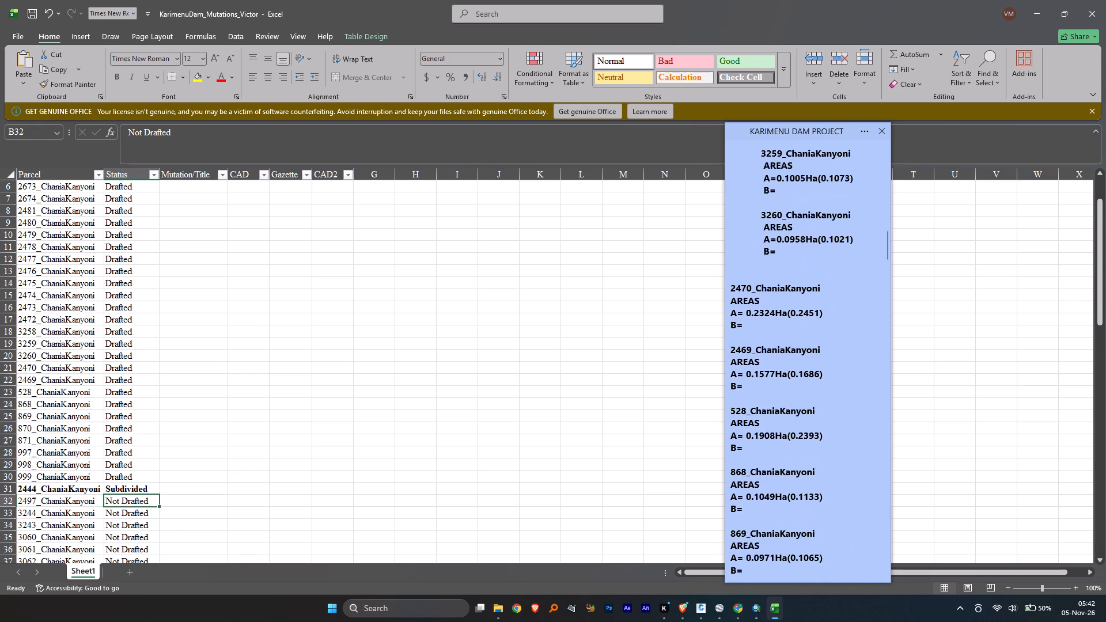
scroll(809, 469, down, 2)
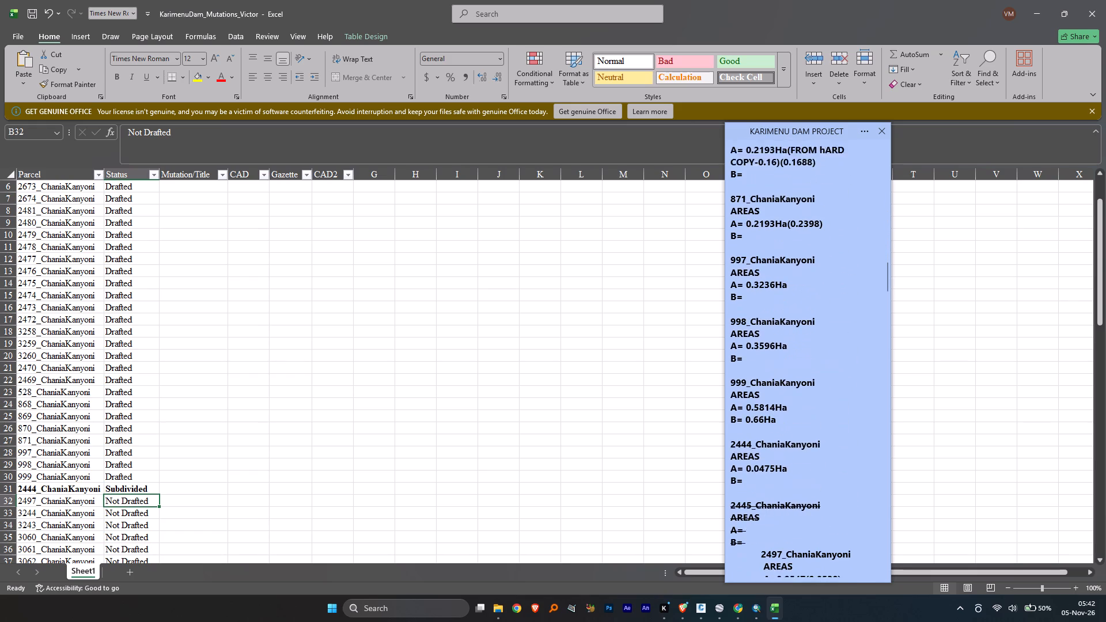
scroll(809, 469, down, 1)
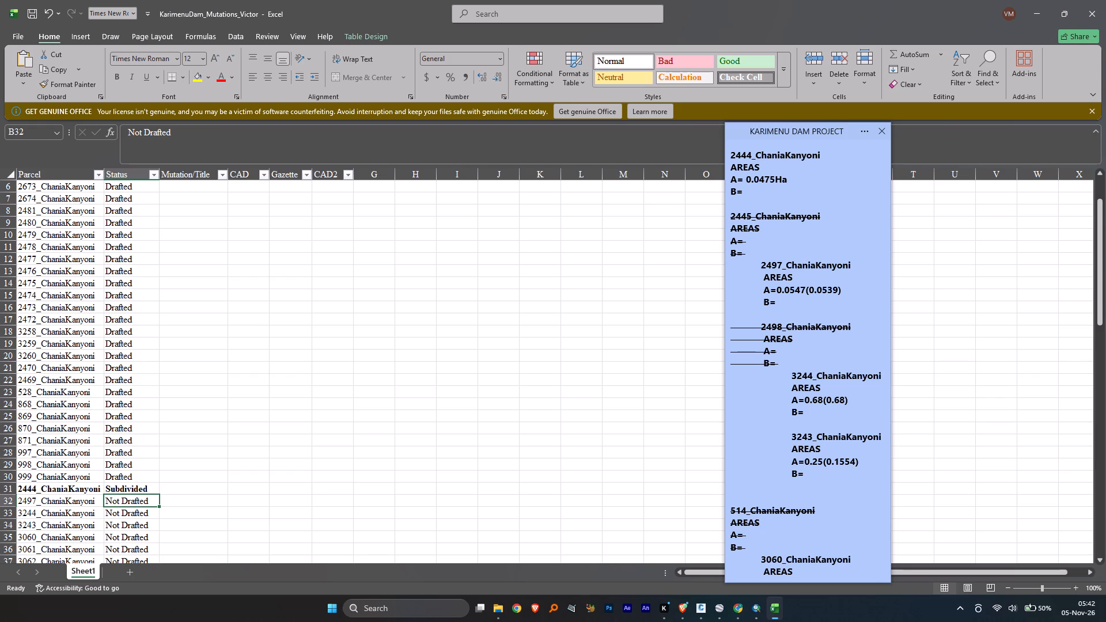
Change the status of ChaniaKanyoni parcels 2497, 3244, 3243, 3060, 3061 and 3062 in B32 to B37 to Drafted.
key(shift+d)
key(Return)
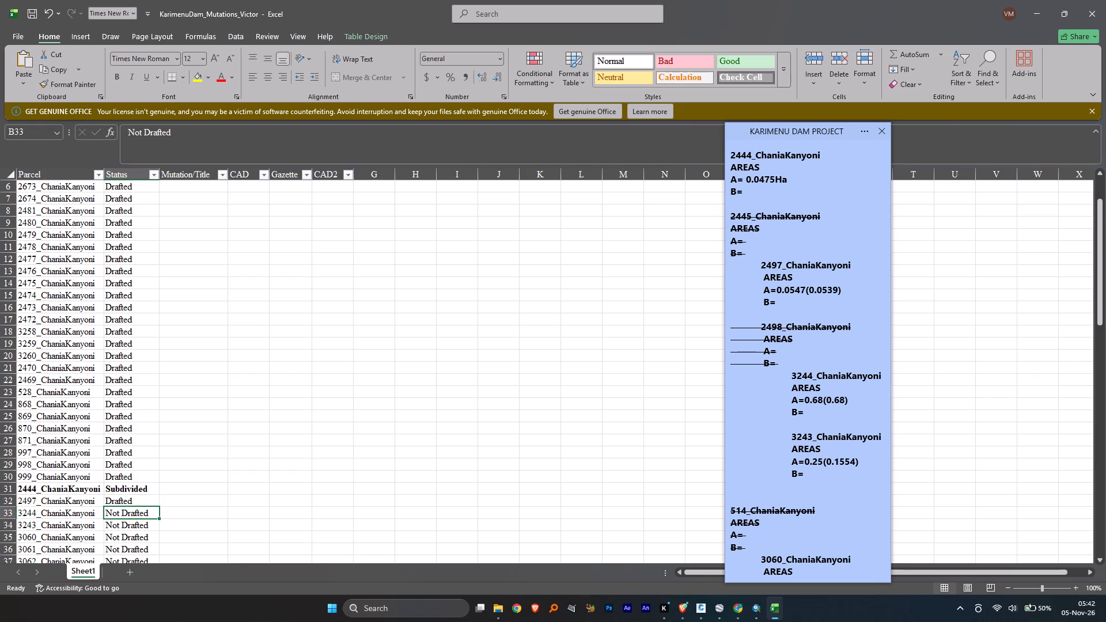
key(shift+d)
key(Return)
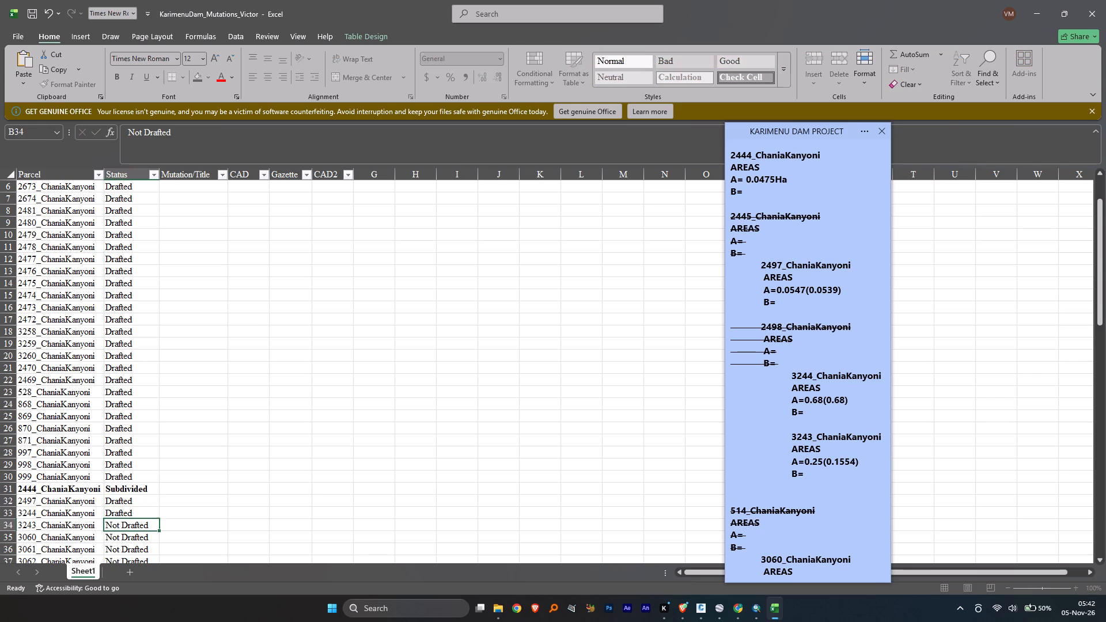
key(shift+d)
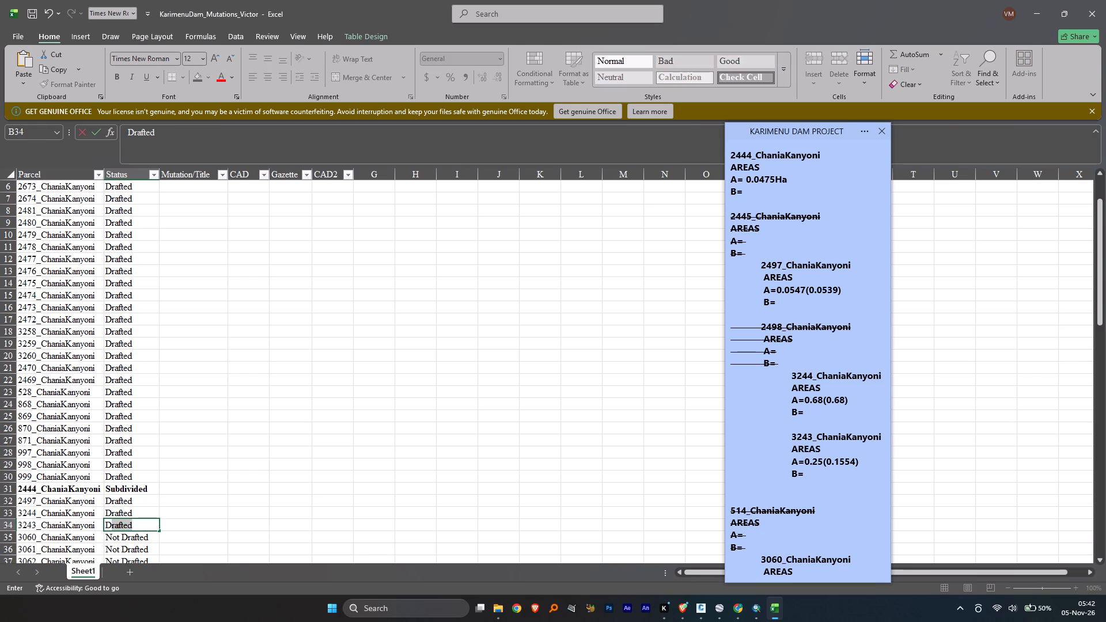
key(Return)
key(shift+d)
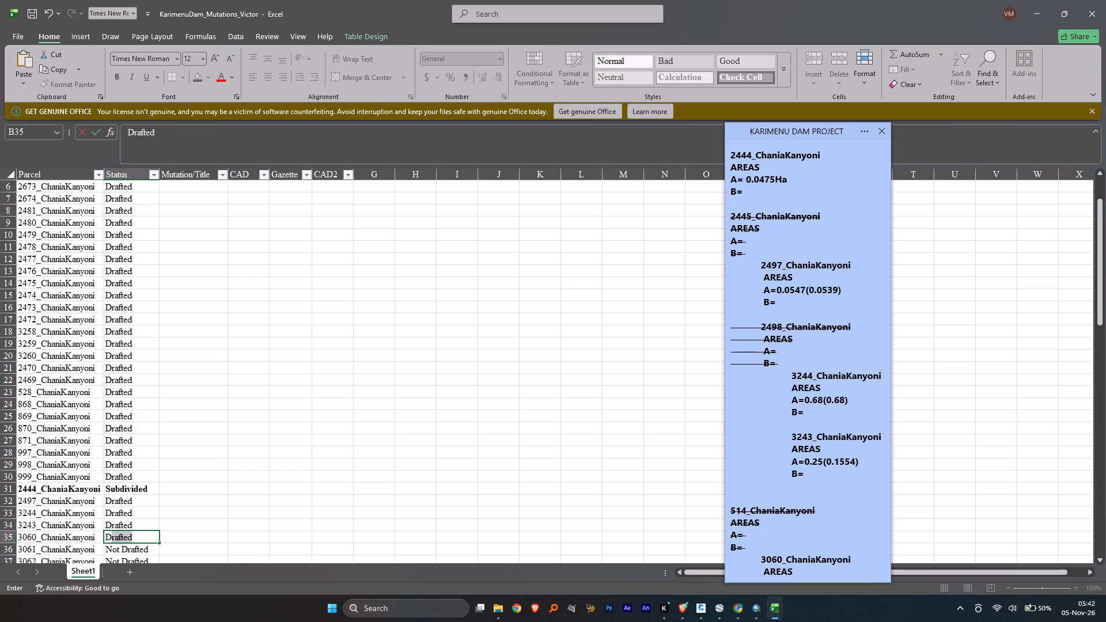
key(Return)
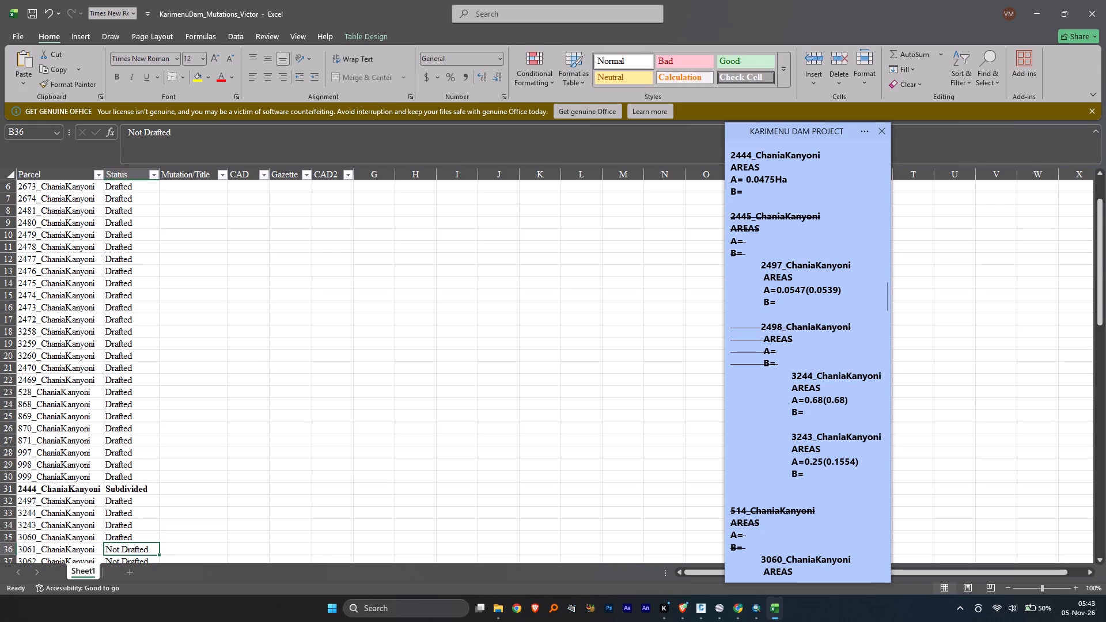
scroll(799, 451, down, 1)
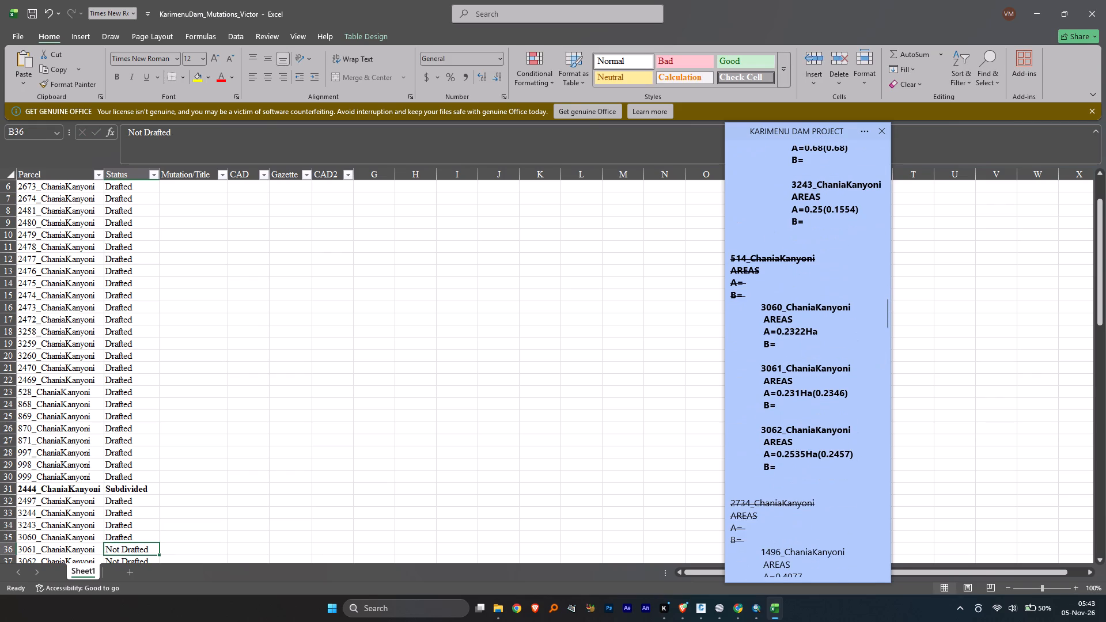
key(shift+d)
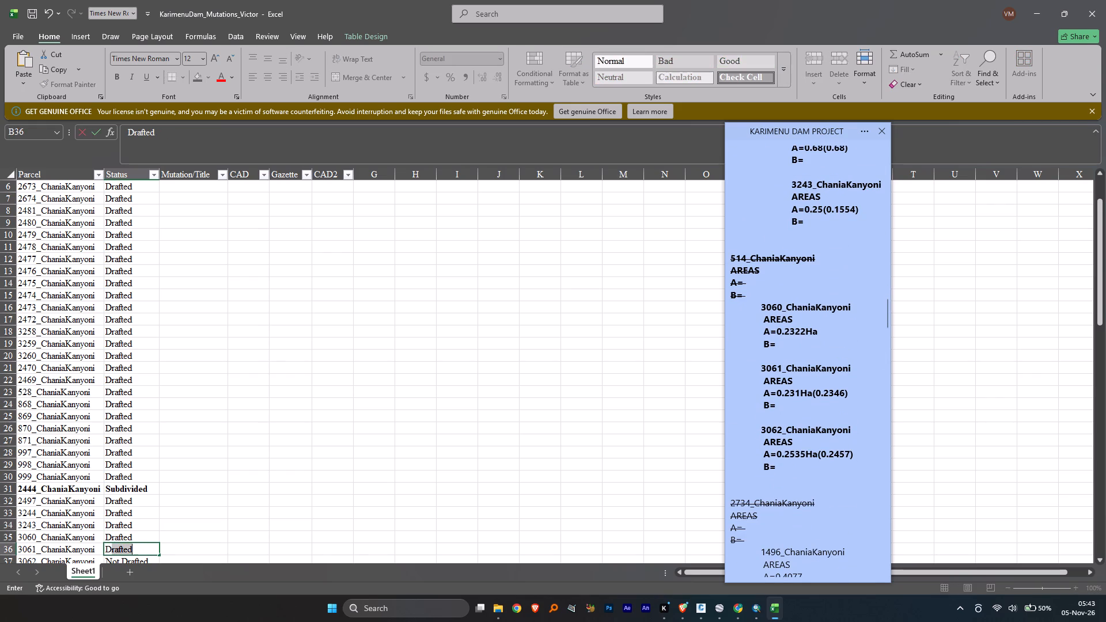
key(Return)
key(shift+d)
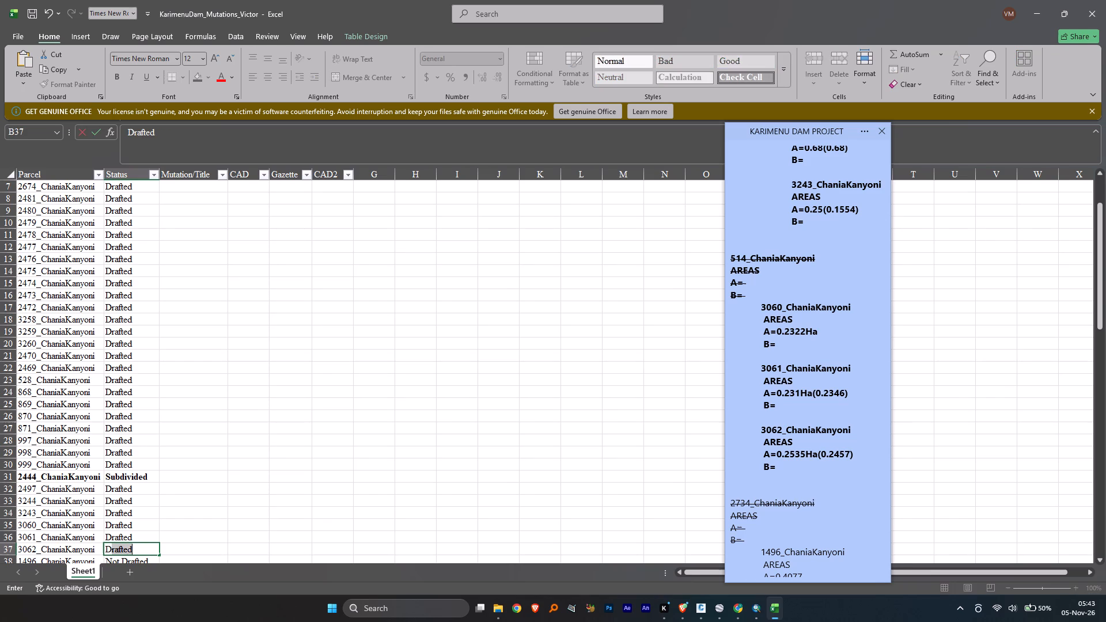
key(Return)
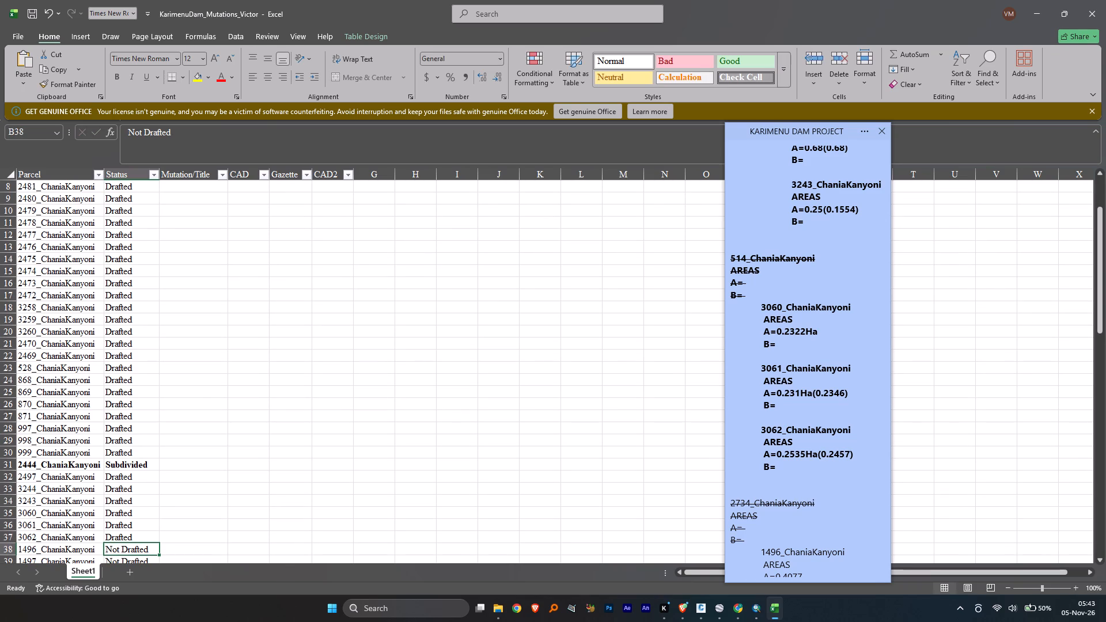
scroll(846, 471, down, 1)
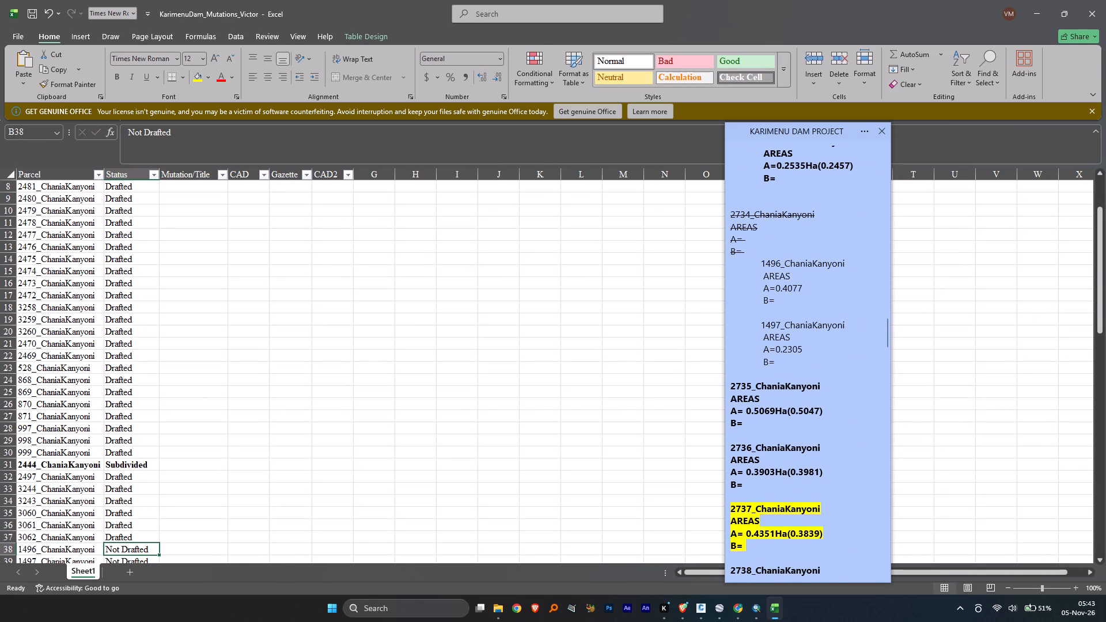
scroll(169, 487, down, 3)
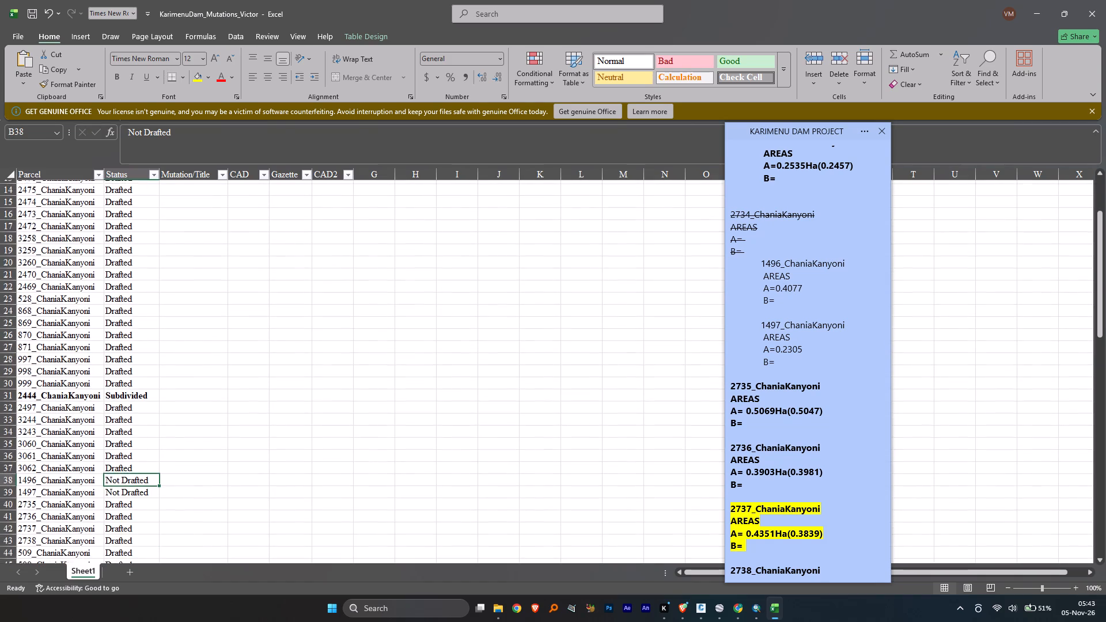
scroll(169, 487, down, 3)
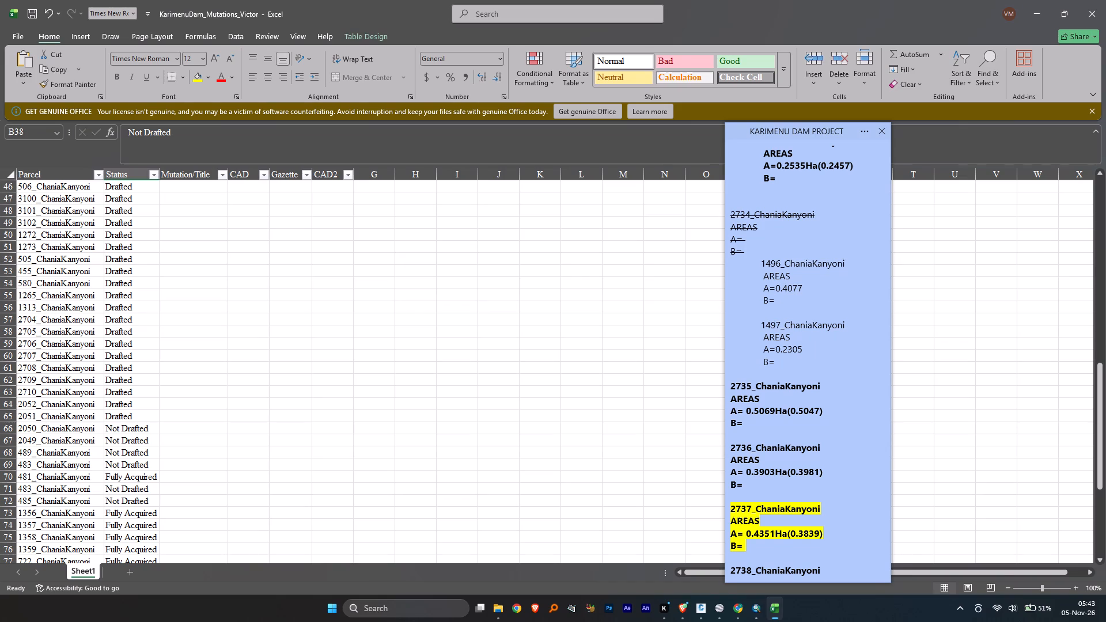
scroll(169, 462, up, 8)
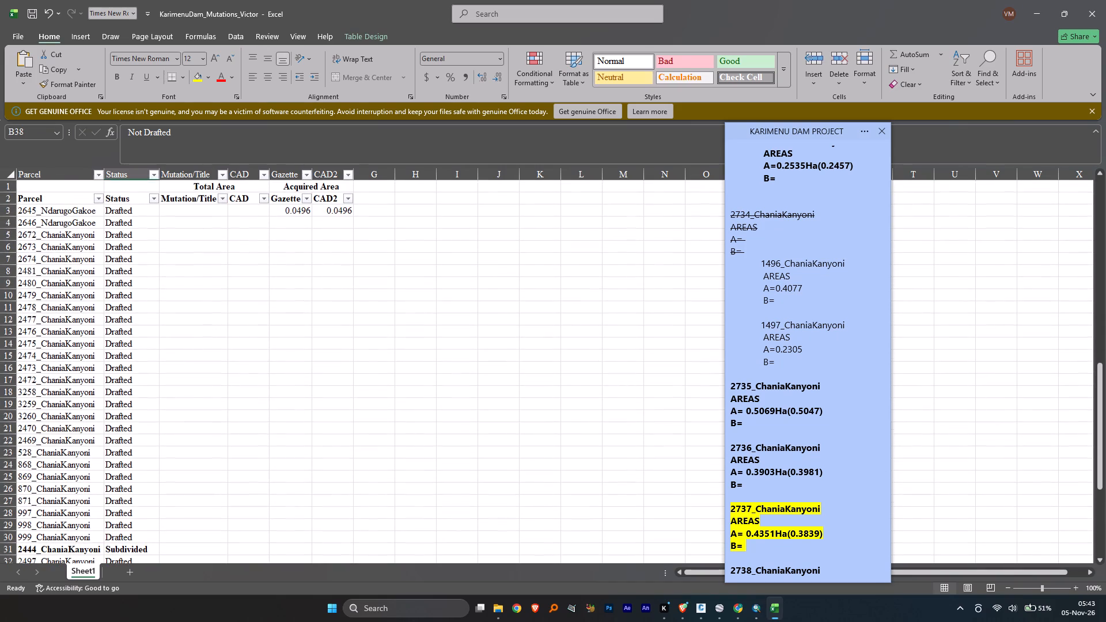
scroll(788, 367, up, 4)
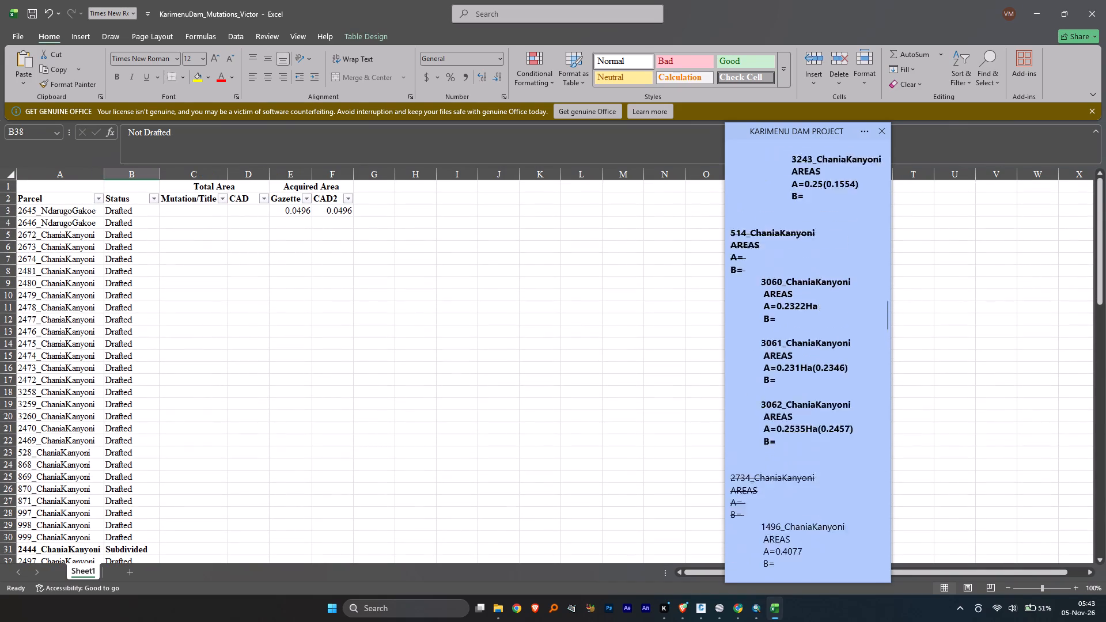
scroll(788, 367, up, 17)
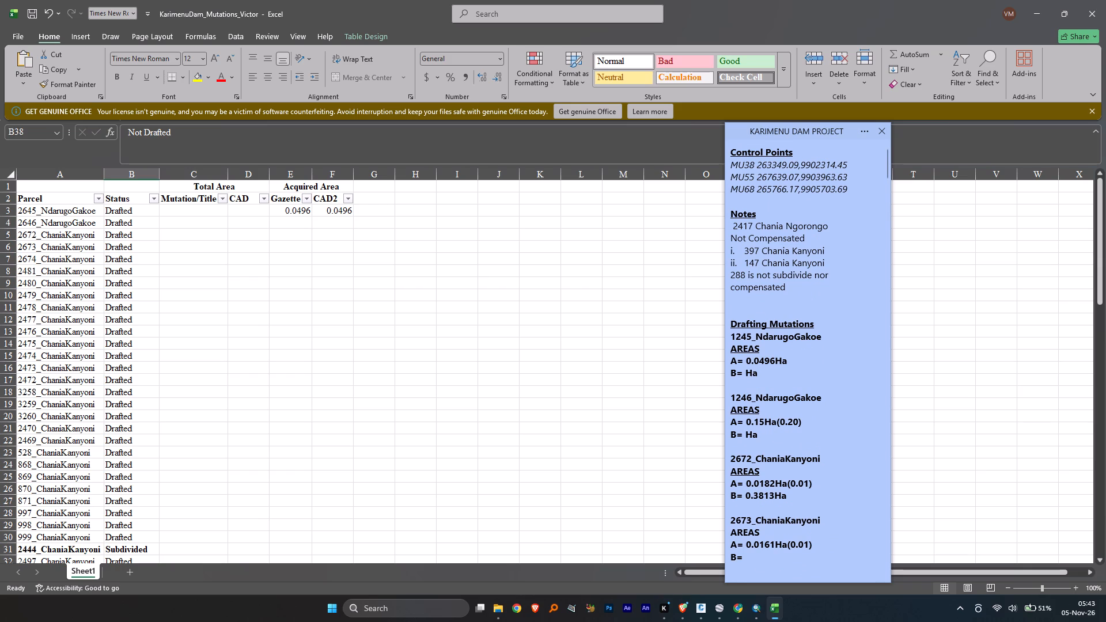
click(296, 223)
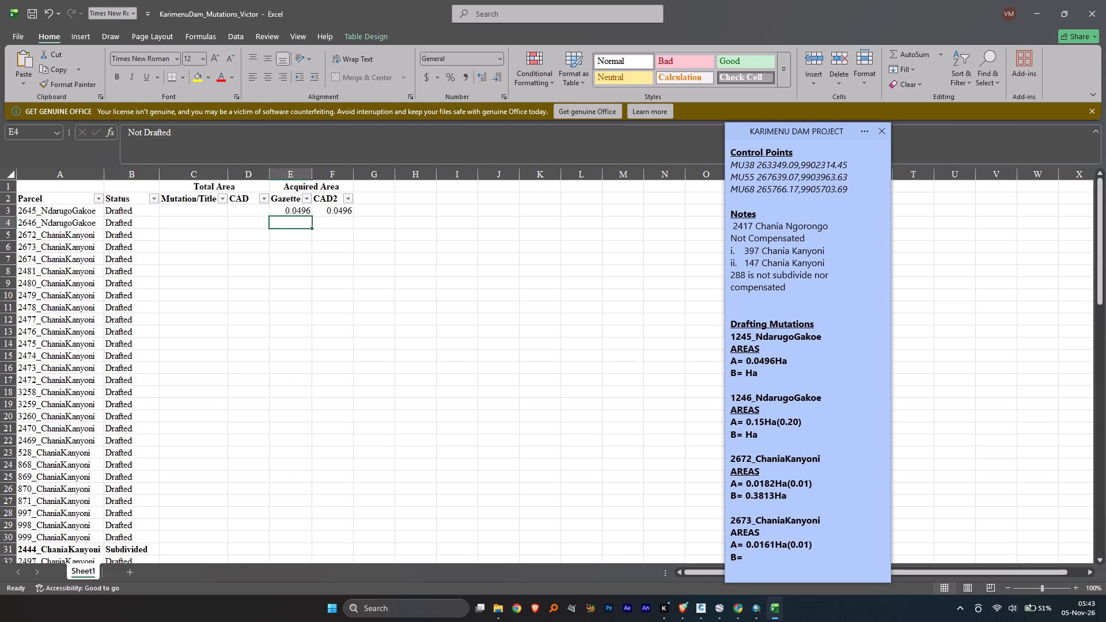
text(0.1)
key(5)
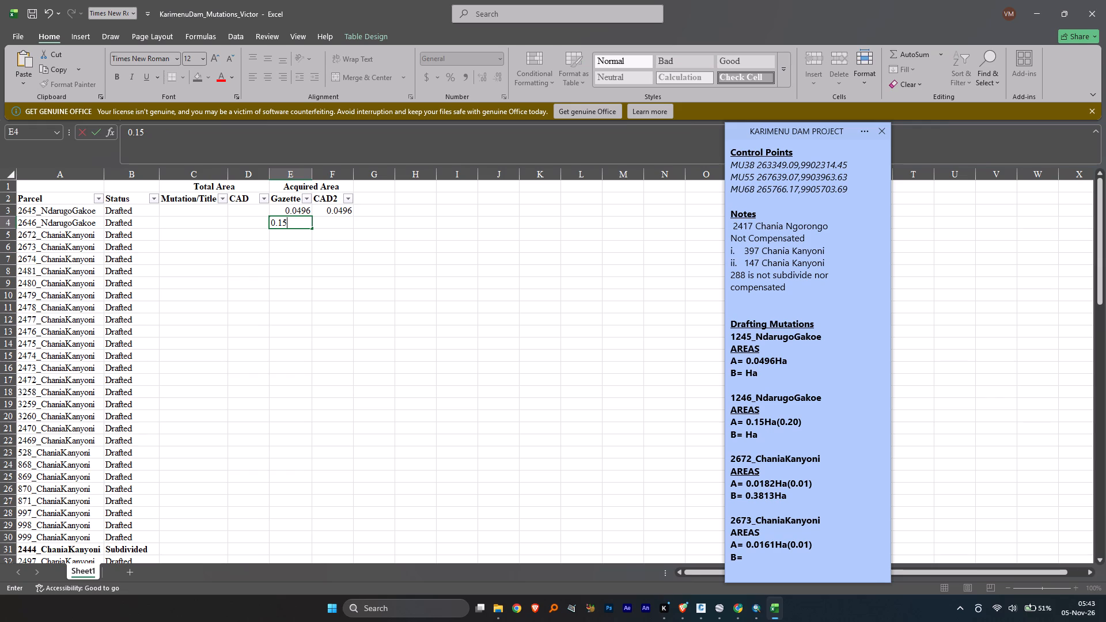
key(Tab)
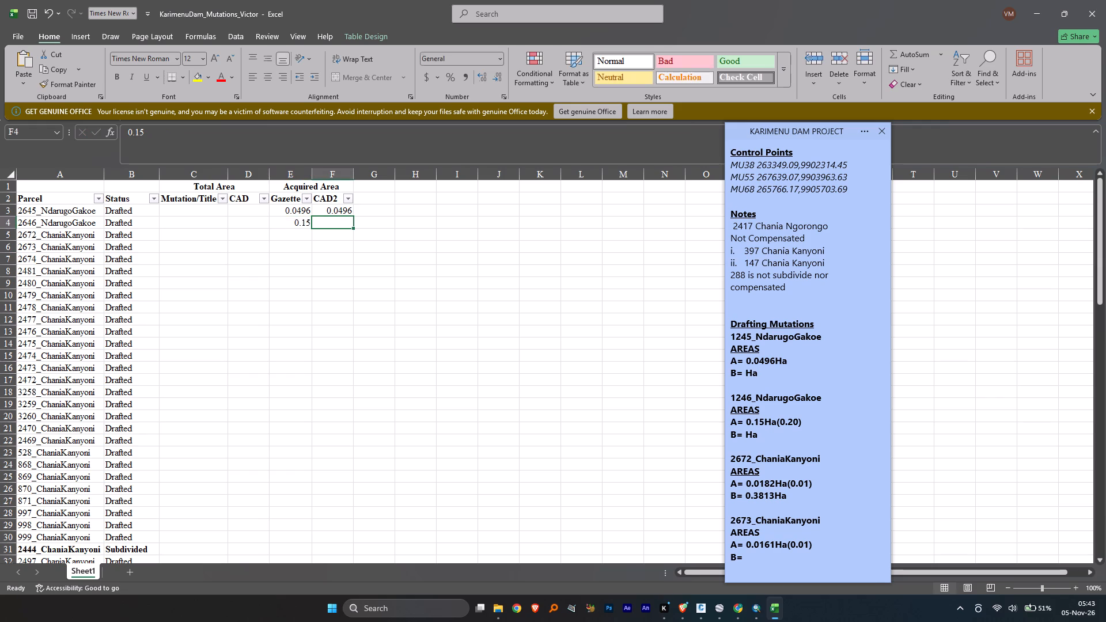
text(0.20)
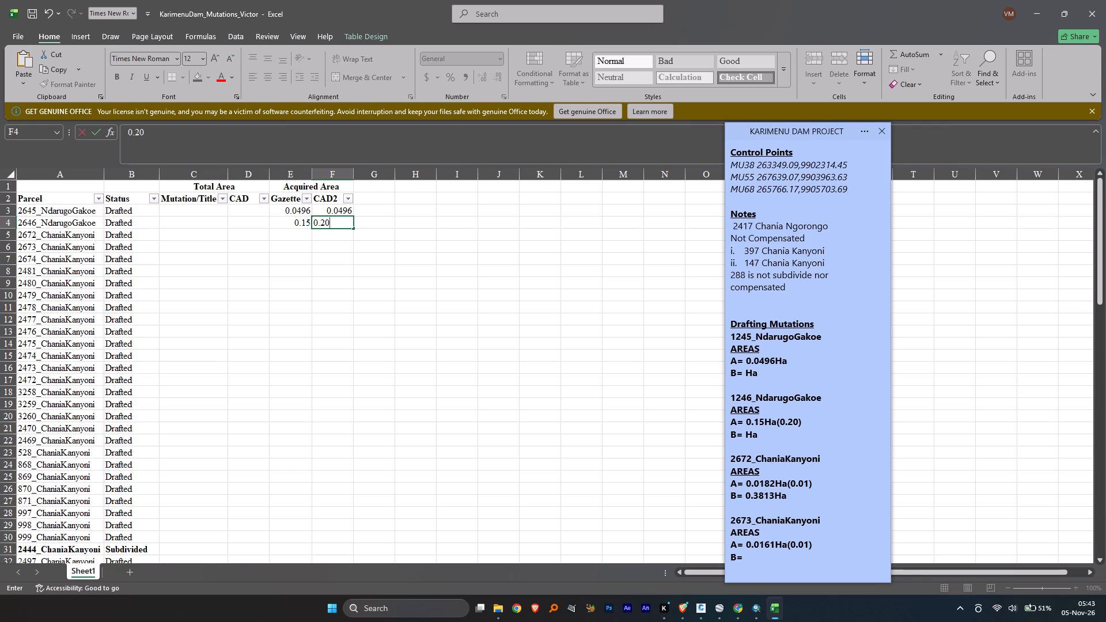
key(Return)
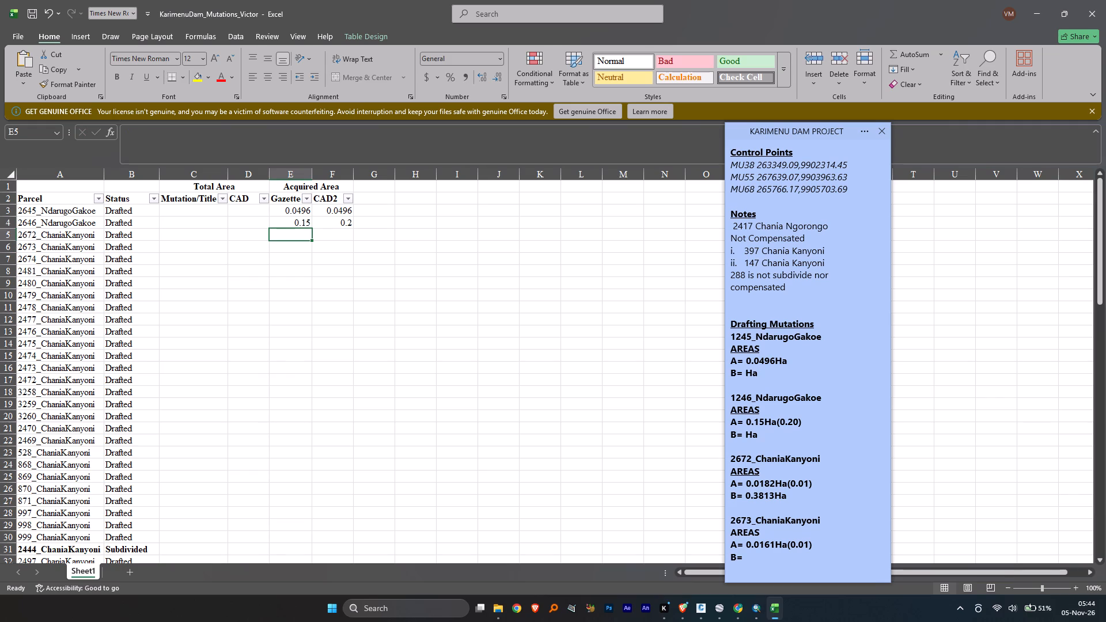
Save the workbook.
click(430, 279)
key(ctrl+s)
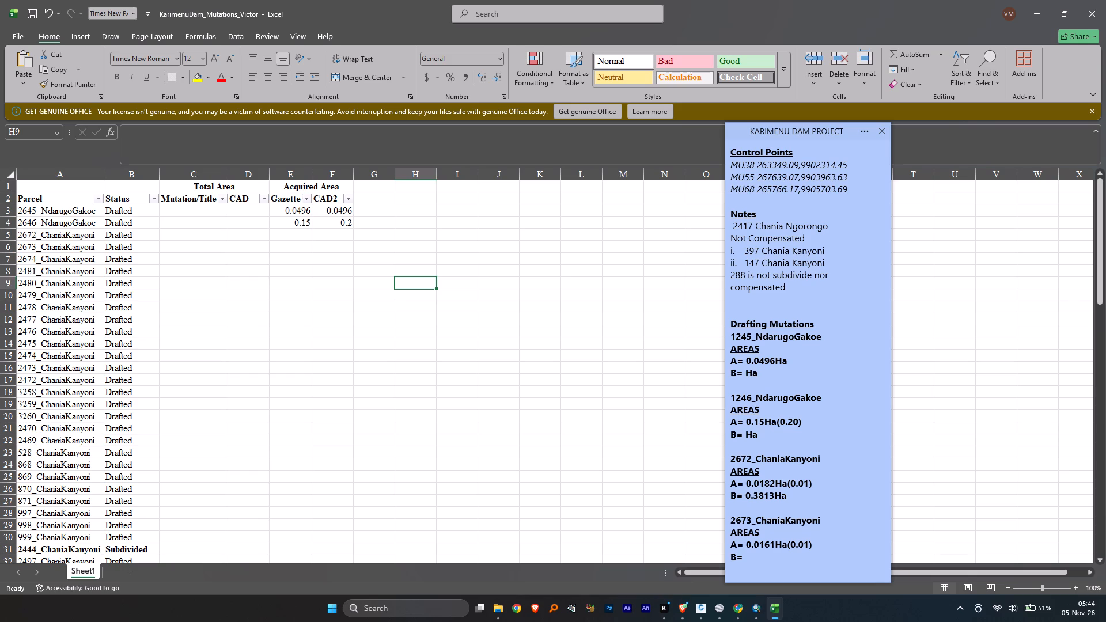
Enter the acquired areas for parcel 2672_ChaniaKanyoni in row 5: Gazette 0.0182 and CAD2 0.01.
click(298, 233)
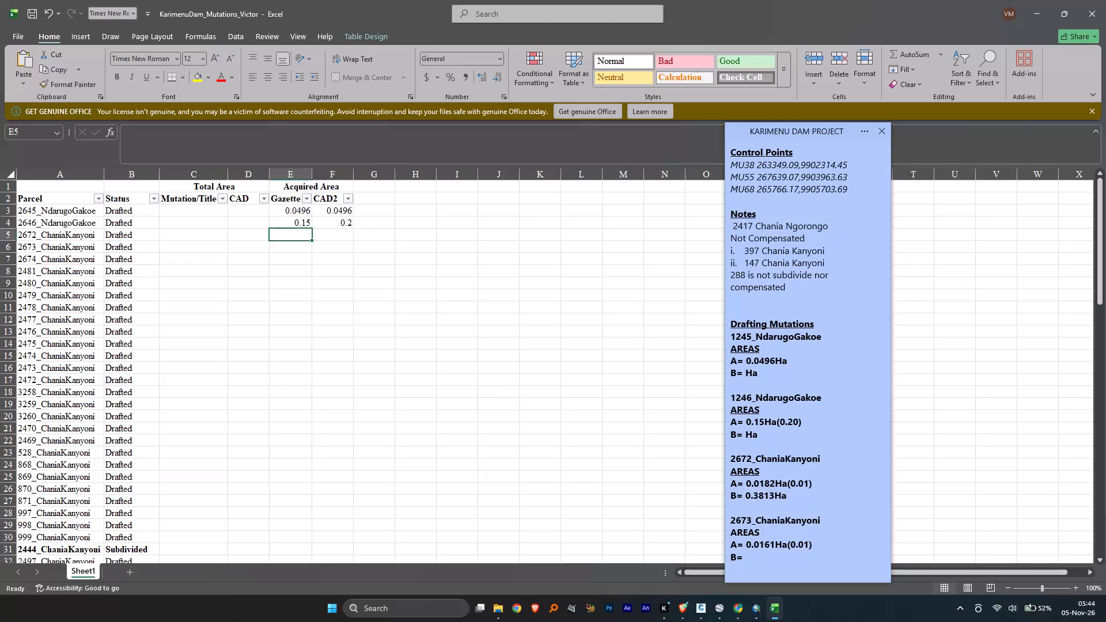
key(0)
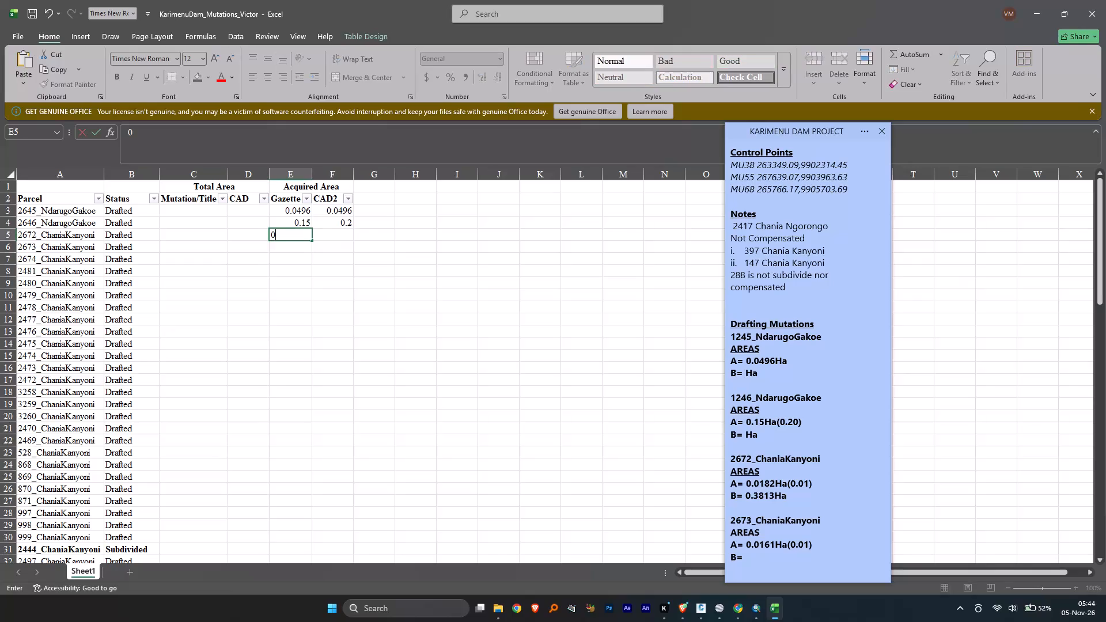
text(.01)
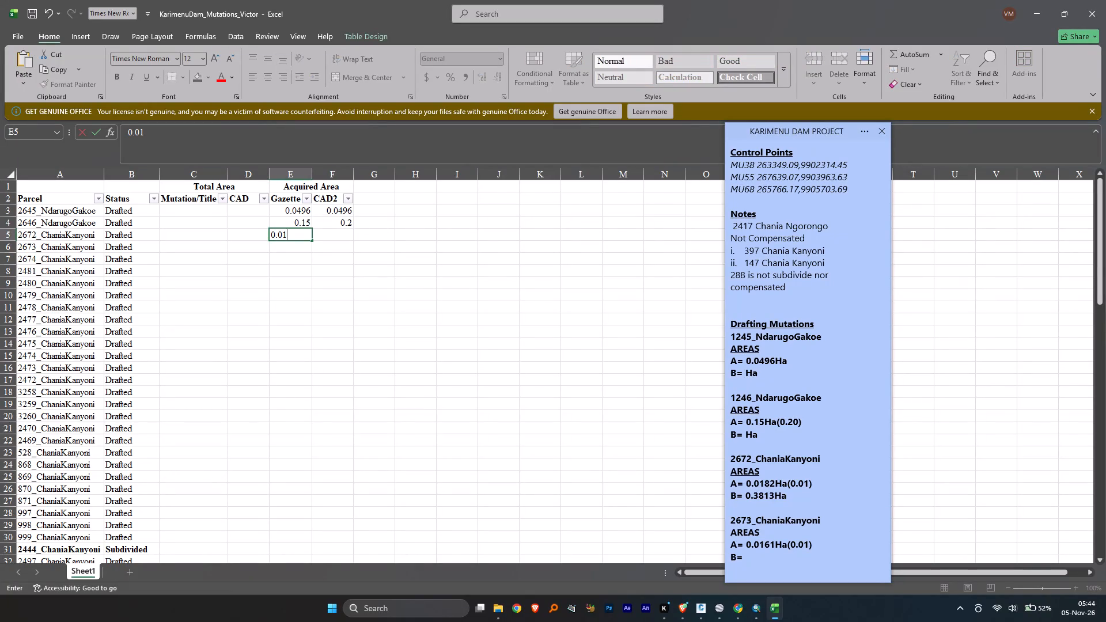
text(82)
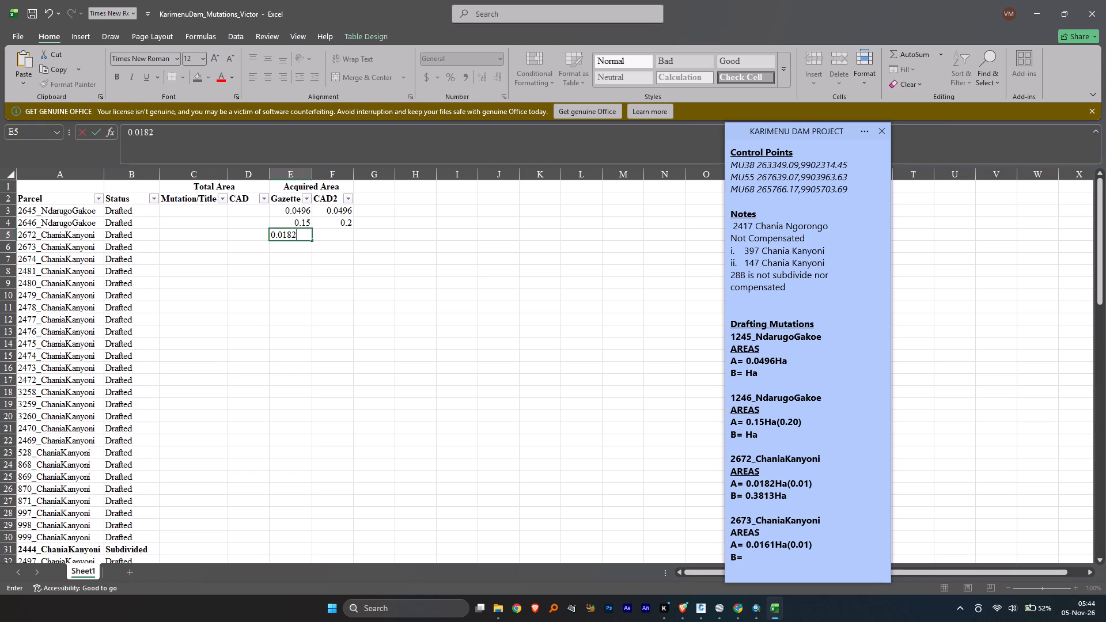
key(Tab)
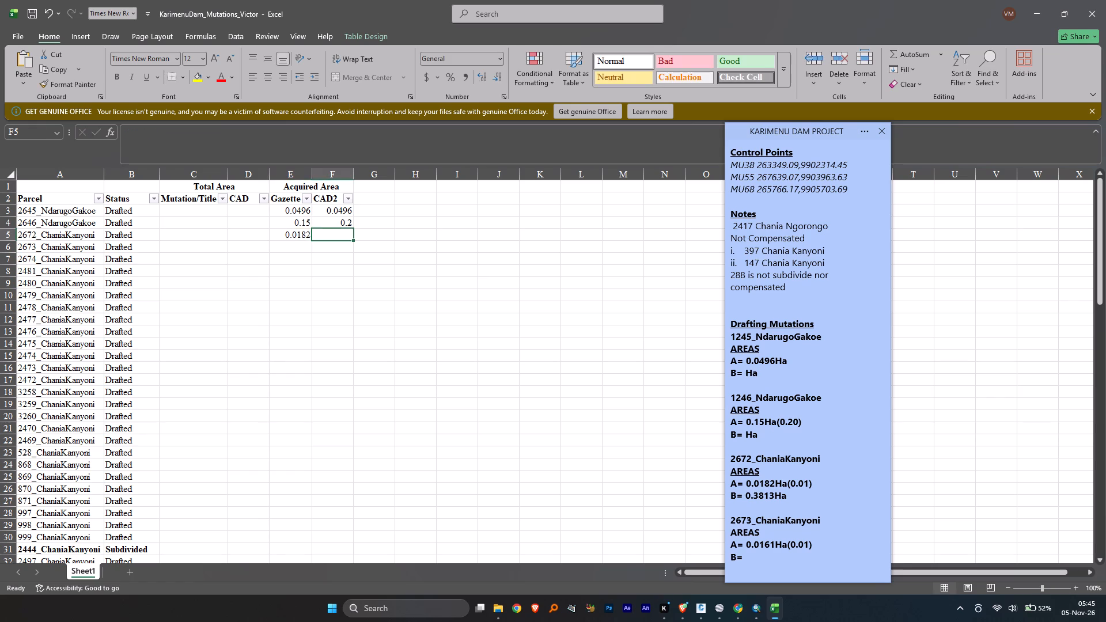
key(0)
text(.01)
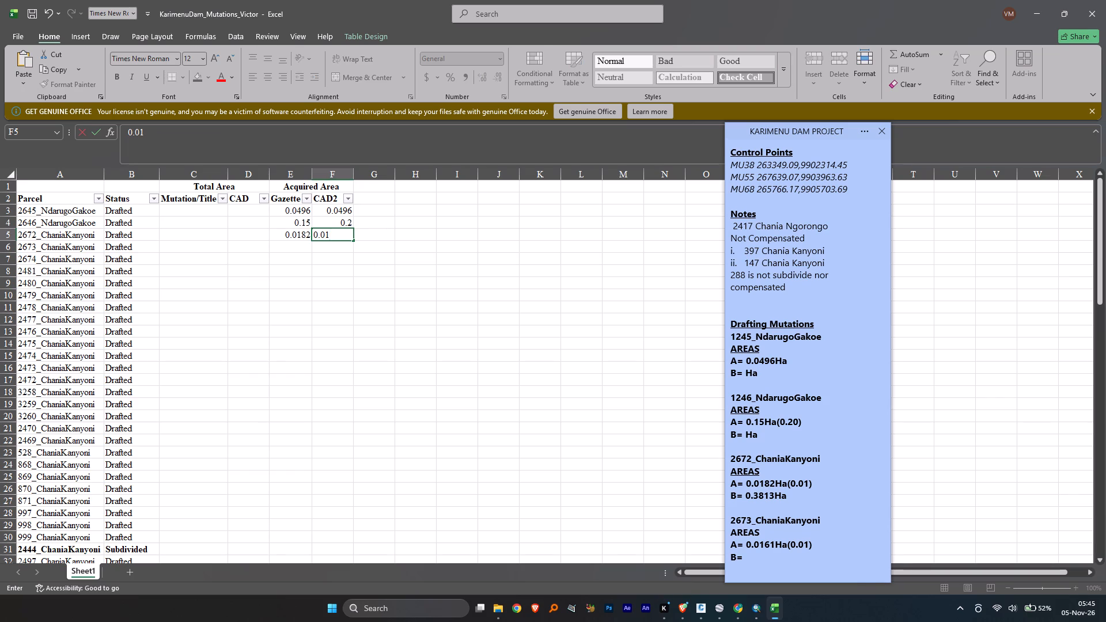
key(Return)
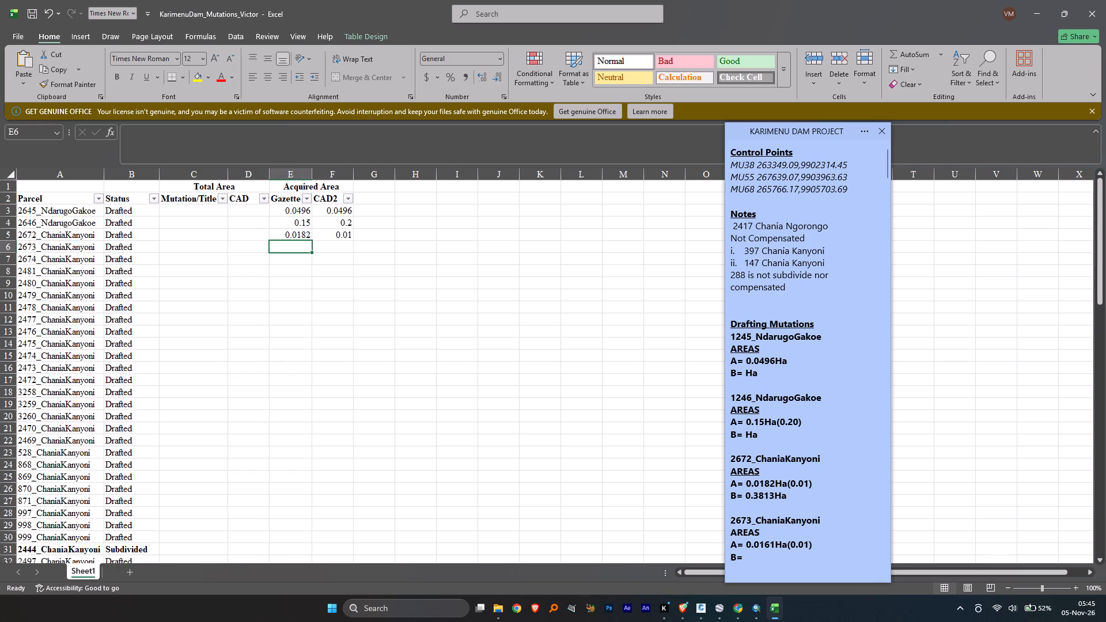
key(0)
key(period)
text(0161)
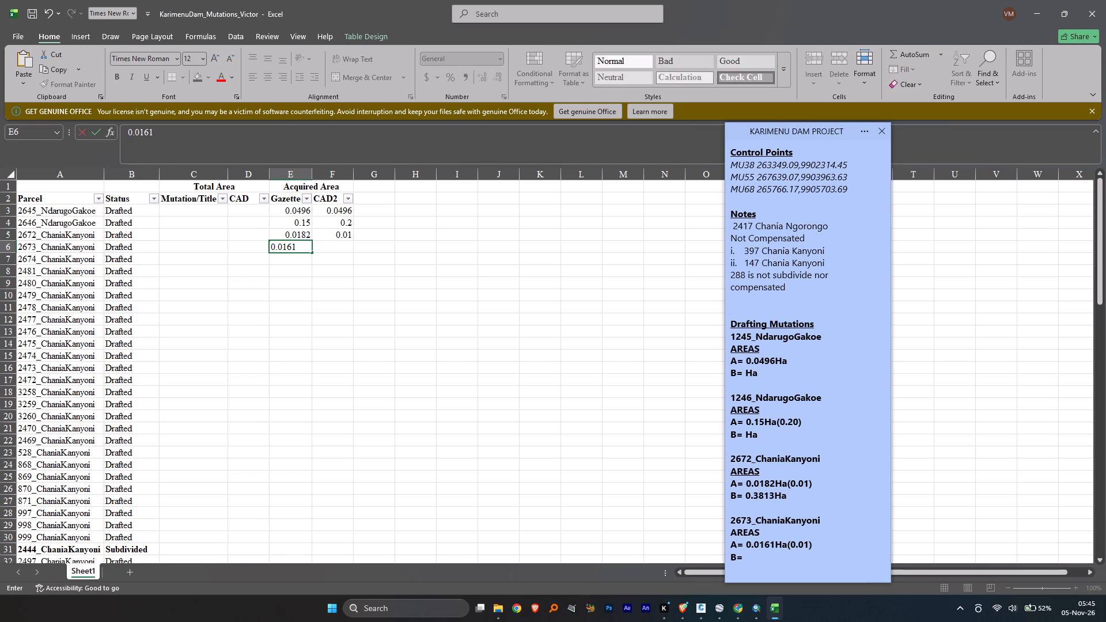
key(Tab)
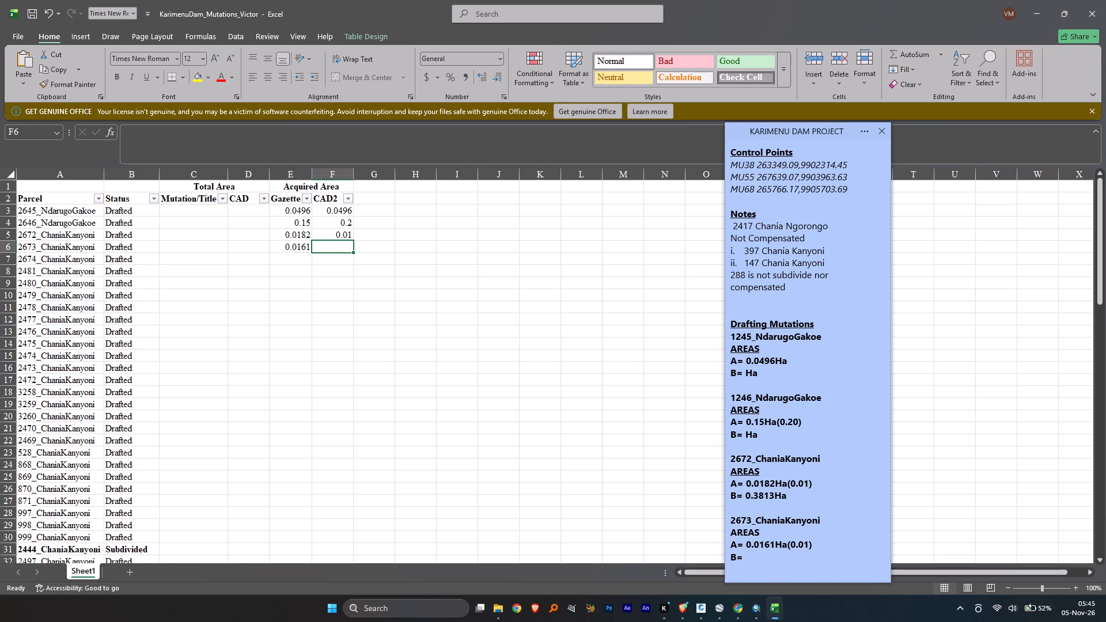
text(0.01)
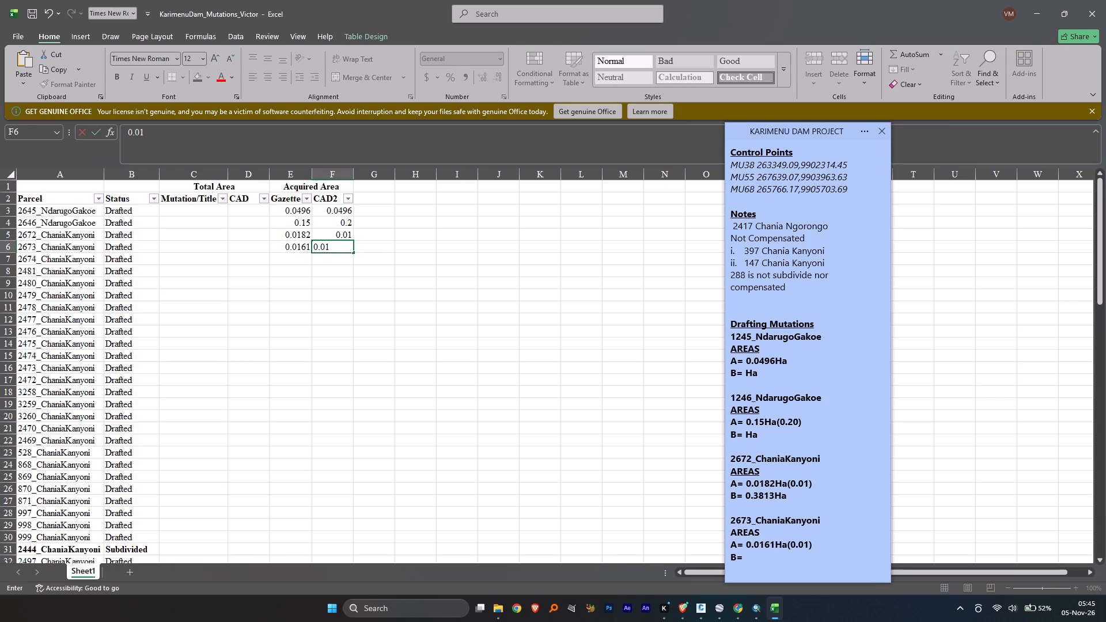
key(Return)
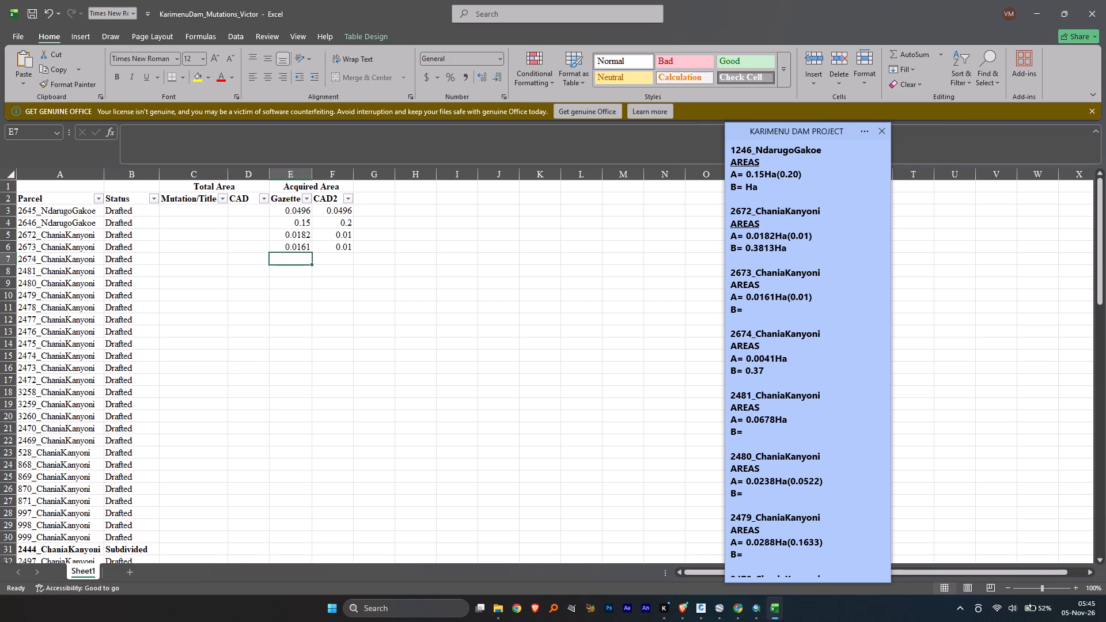
Enter Gazette acquired areas 0.0041, 0.0678 and 0.0238 in E7 to E9 for ChaniaKanyoni parcels 2674, 2481 and 2480.
key(0)
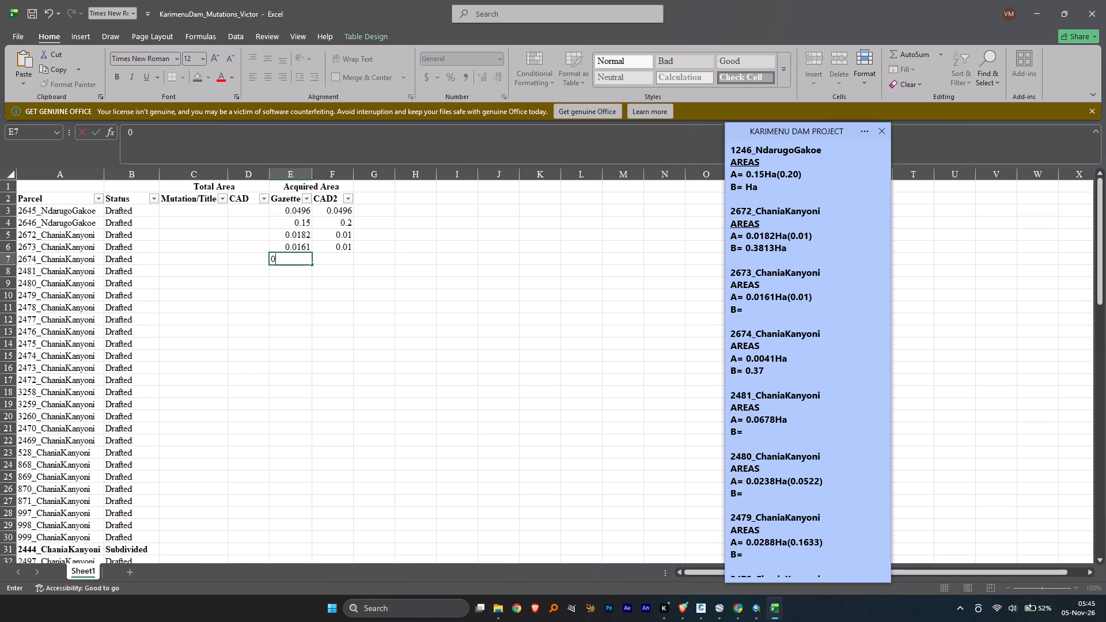
key(period)
text(00)
text(41)
key(Return)
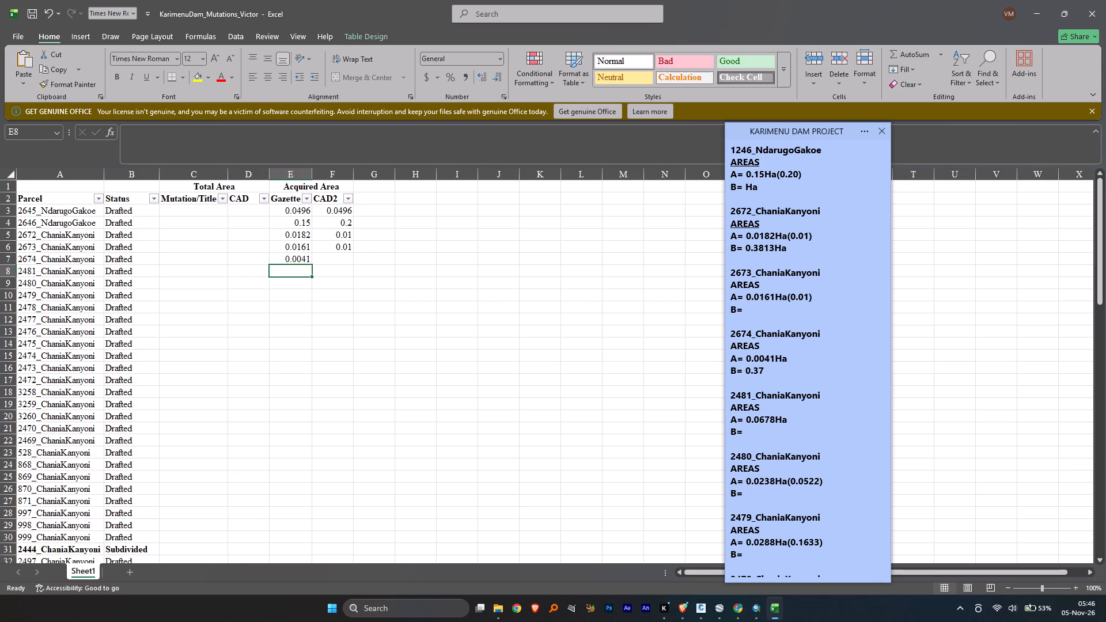
key(0)
key(period)
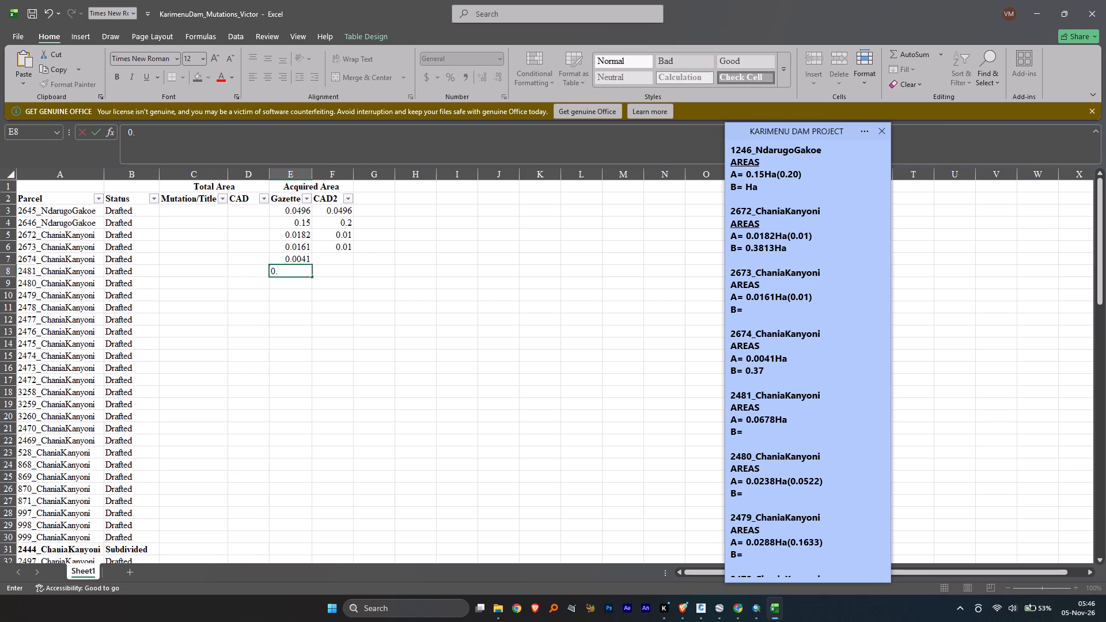
key(0)
text(678)
key(Return)
key(0)
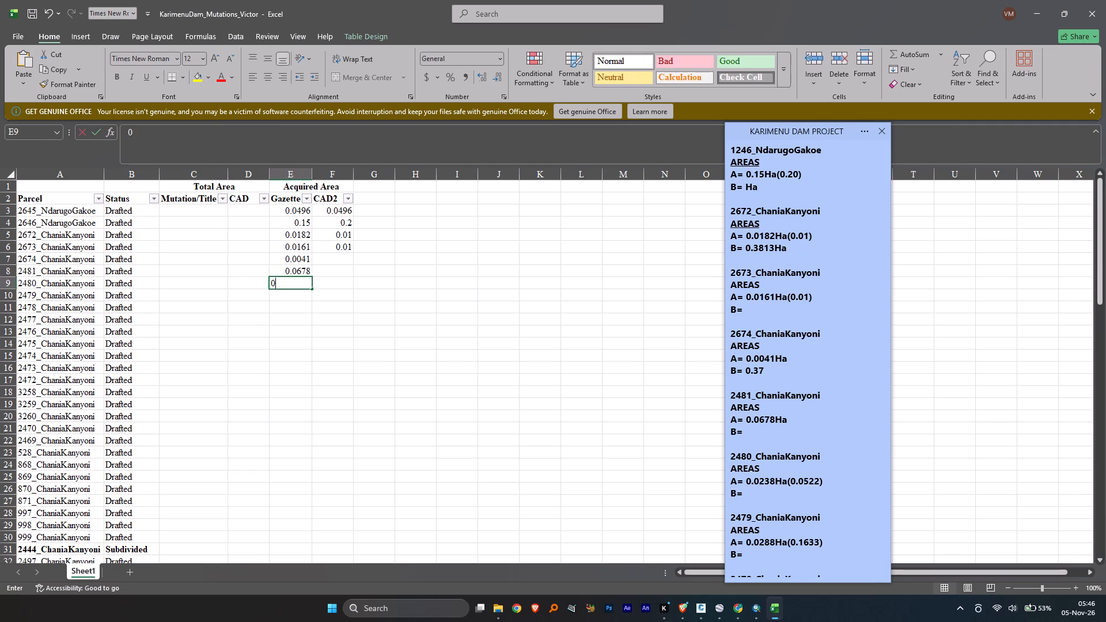
text(.0238)
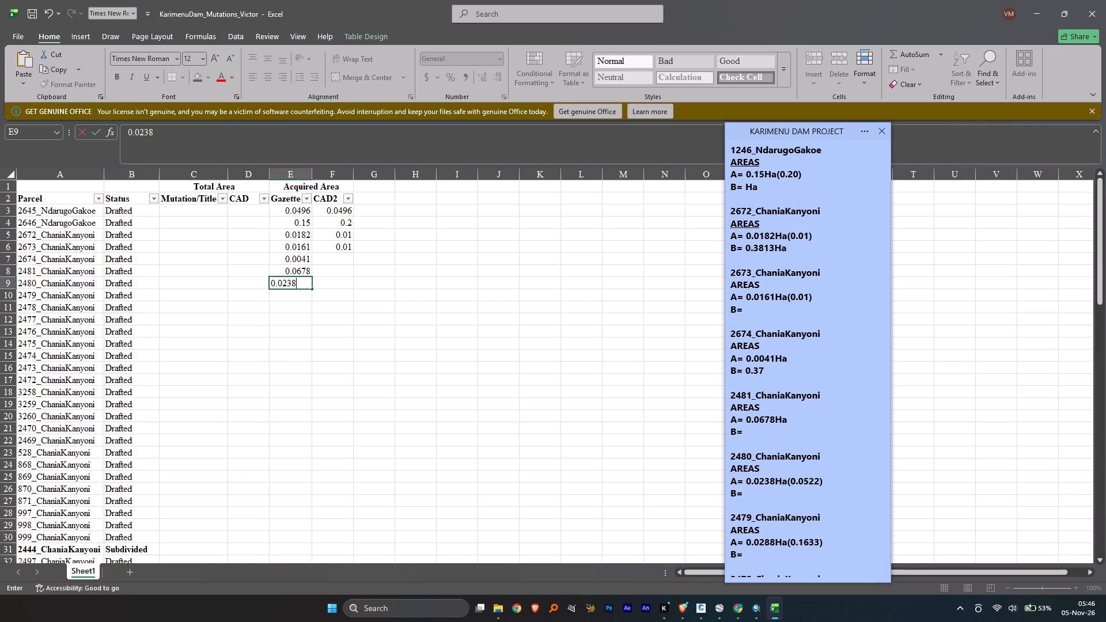
key(Return)
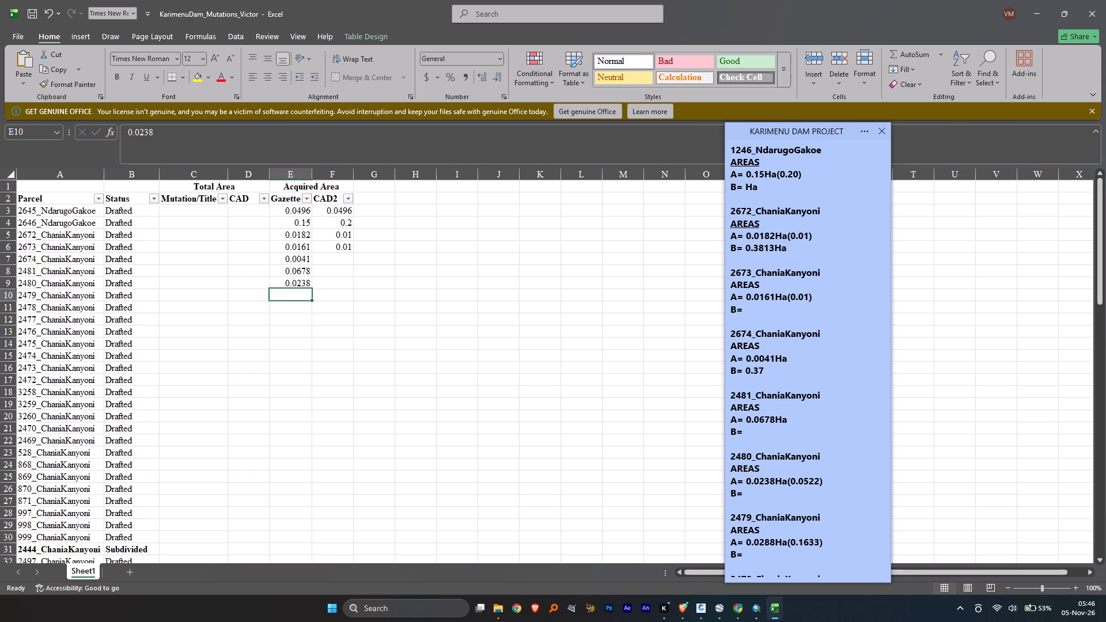
Enter the Gazette acquired area 0.0288 in E10 for parcel 2479_ChaniaKanyoni.
text(0.)
key(0)
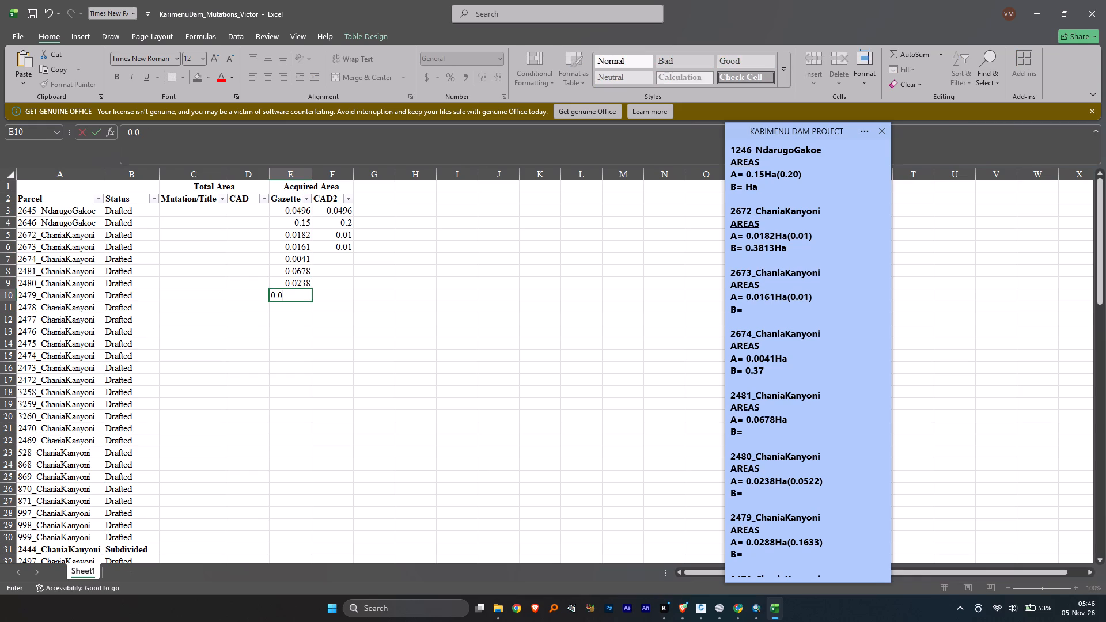
key(2)
text(88)
key(Return)
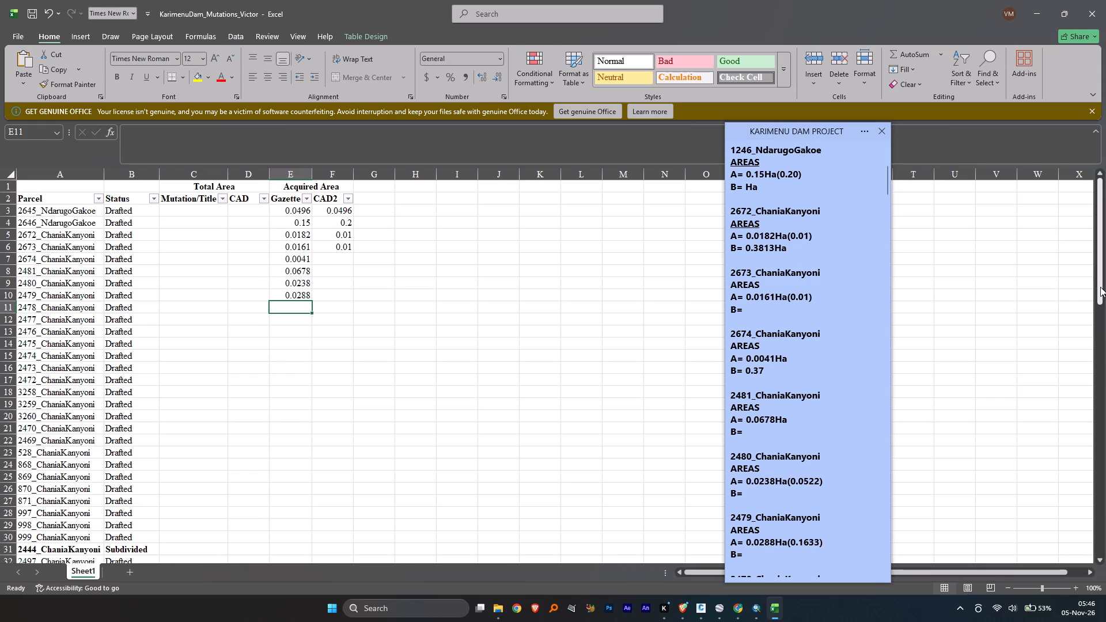
Enter the Gazette acquired area 0.0968 in E11 for parcel 2478_ChaniaKanyoni, following the sticky note.
drag(1100, 287, 1100, 288)
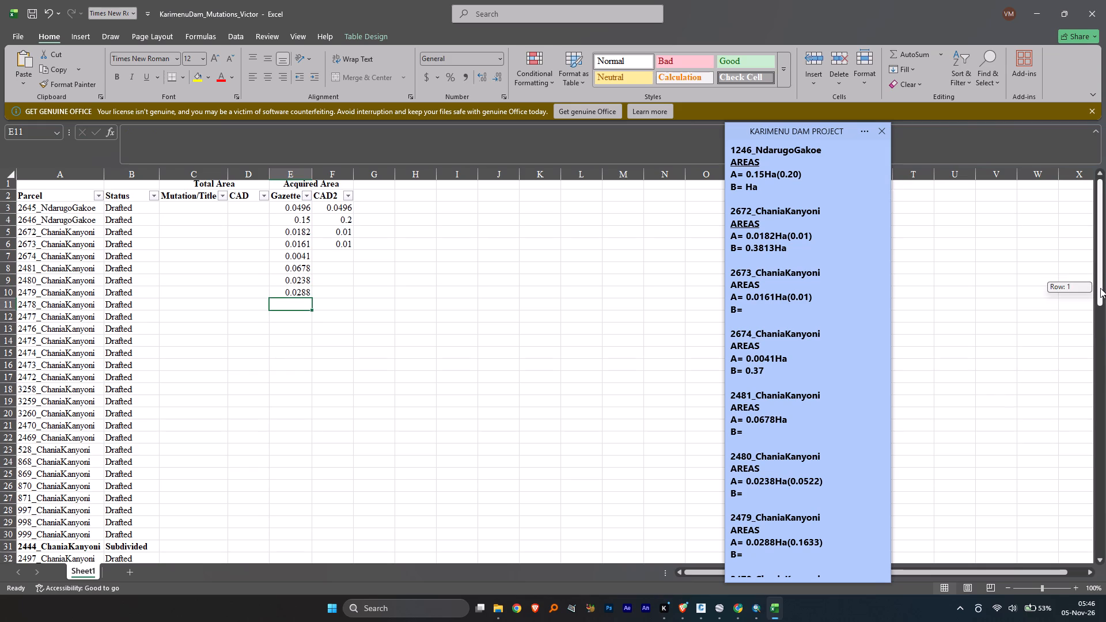
drag(1100, 288, 1102, 295)
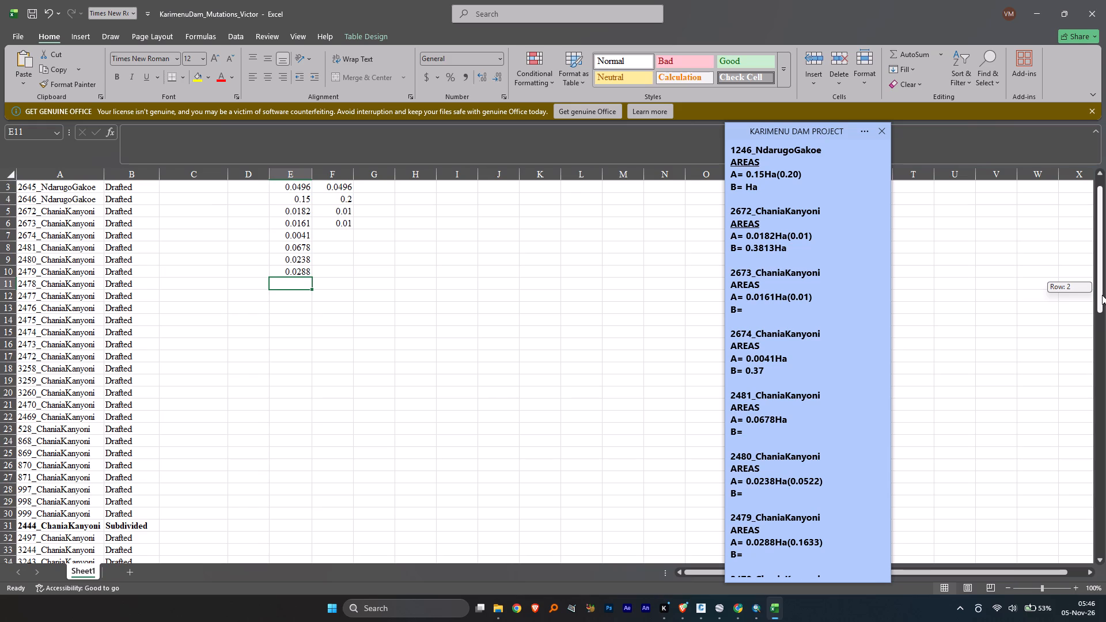
drag(1102, 295, 1103, 299)
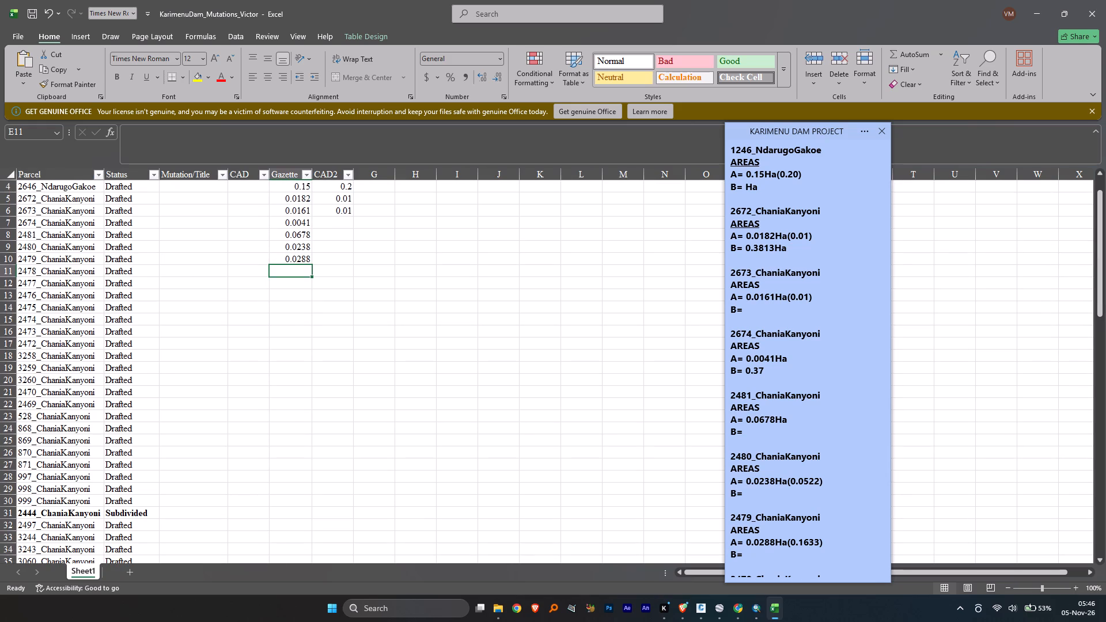
scroll(793, 503, down, 1)
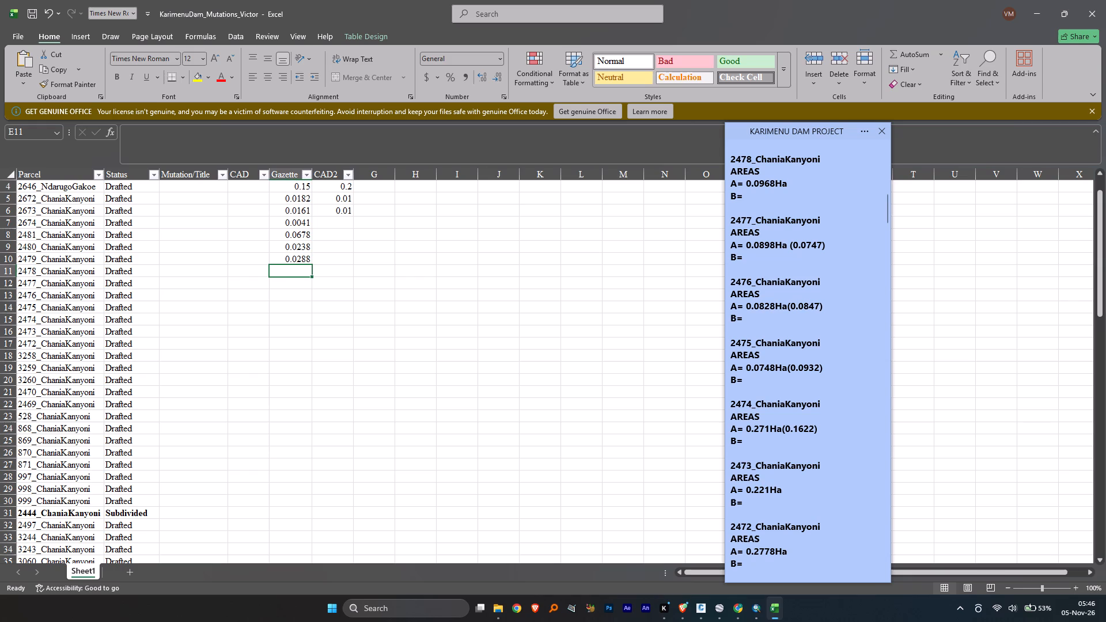
key(0)
key(period)
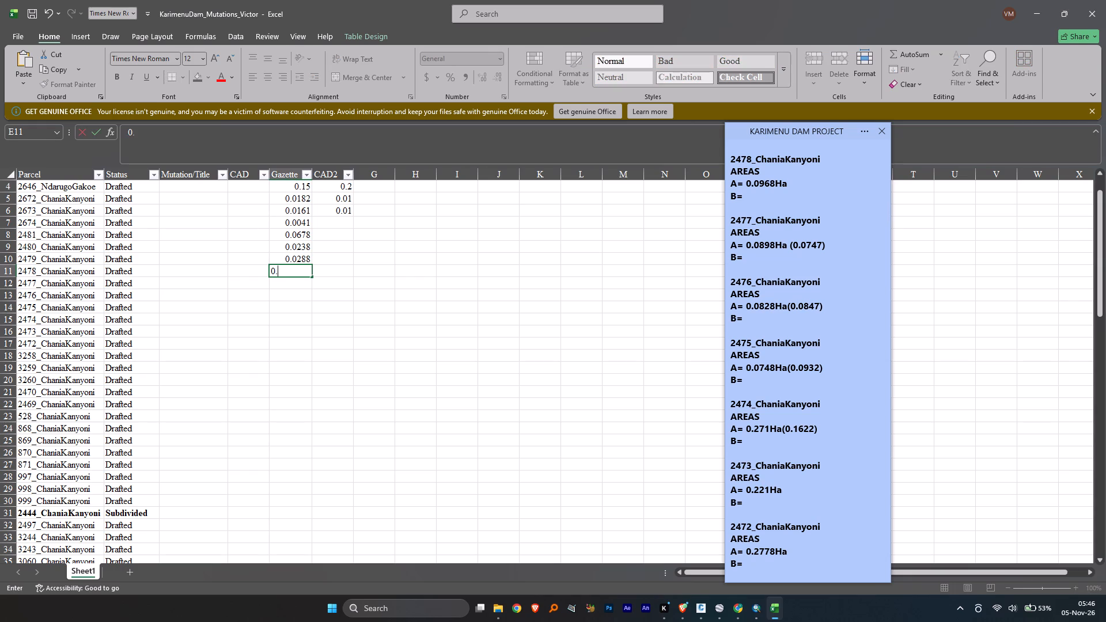
key(0)
key(6)
text(68)
key(BackSpace)
key(BackSpace)
key(BackSpace)
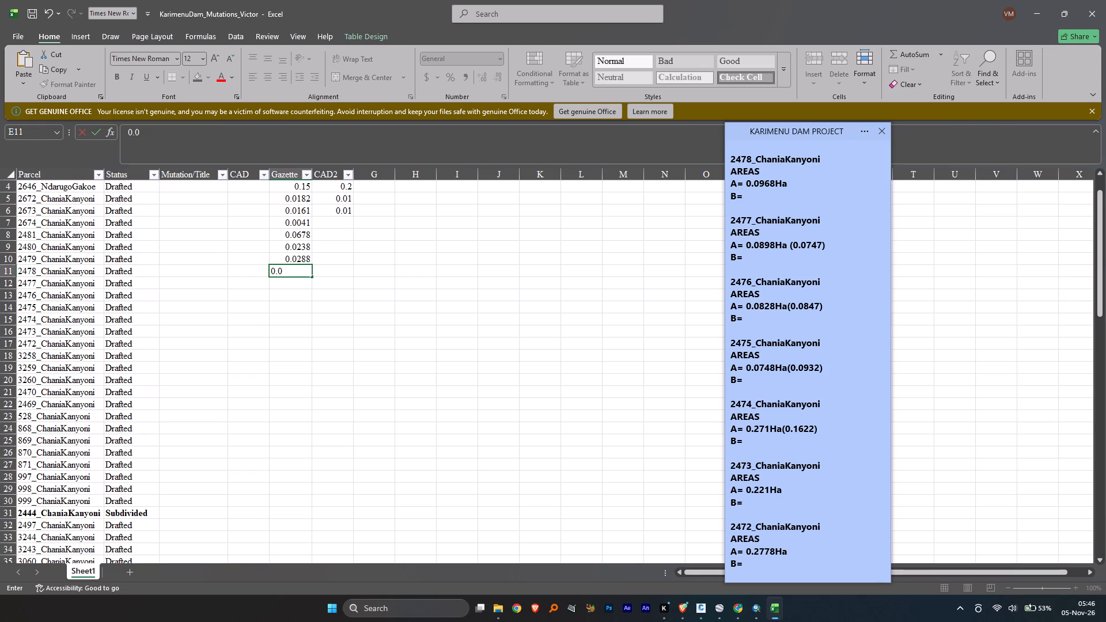
text(968)
key(Return)
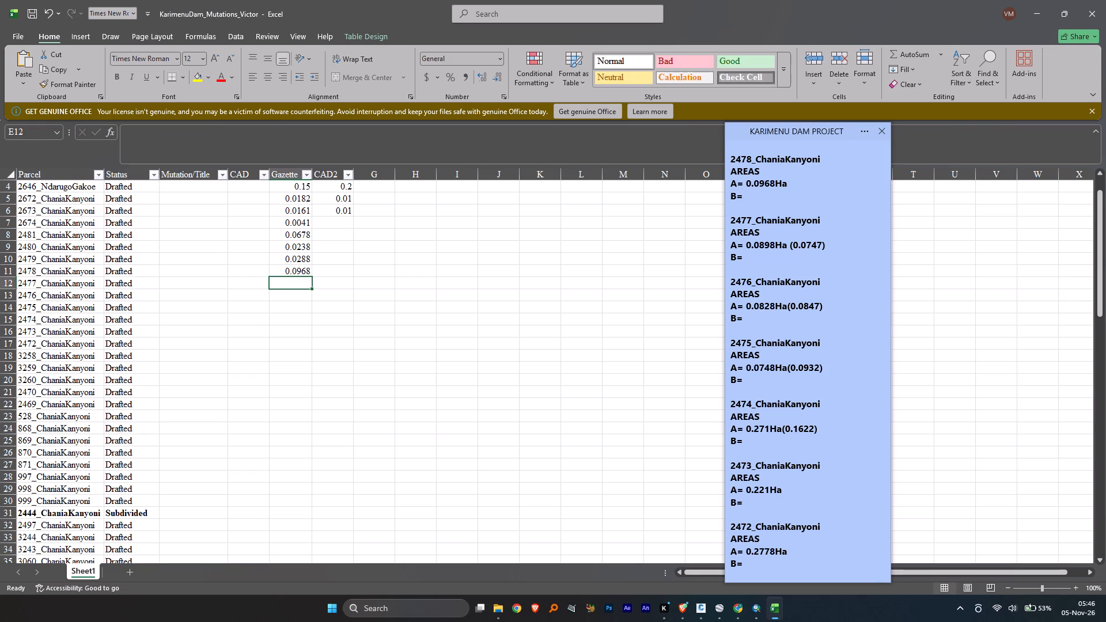
Enter Gazette acquired areas 0.0898 in E12 and 0.0828 in E13 for ChaniaKanyoni parcels 2477 and 2476.
text(0.)
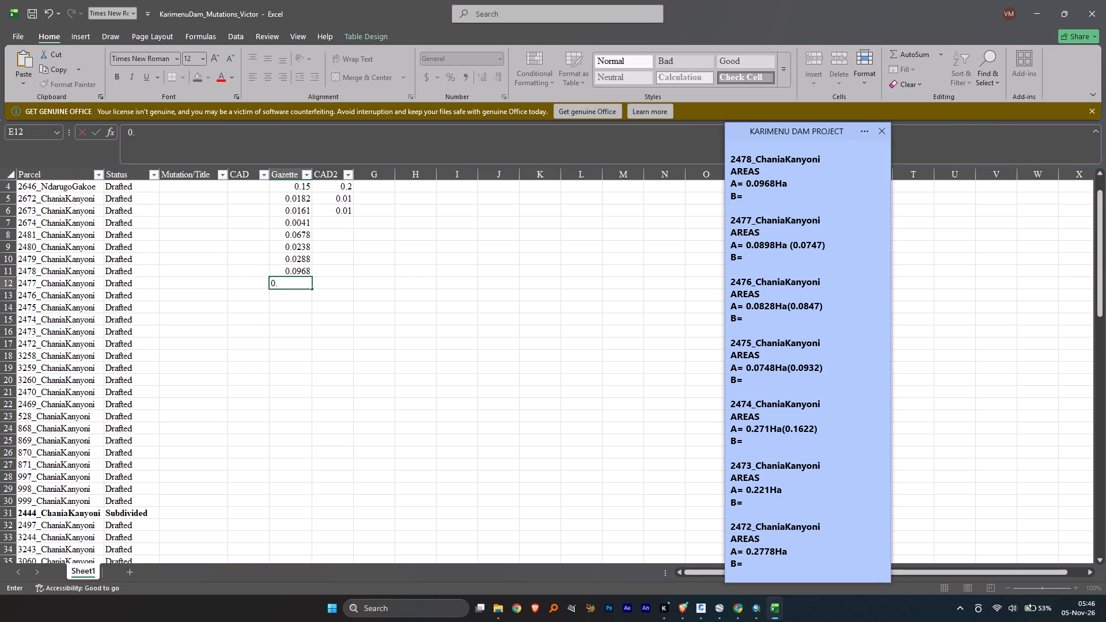
key(0)
text(898)
key(Return)
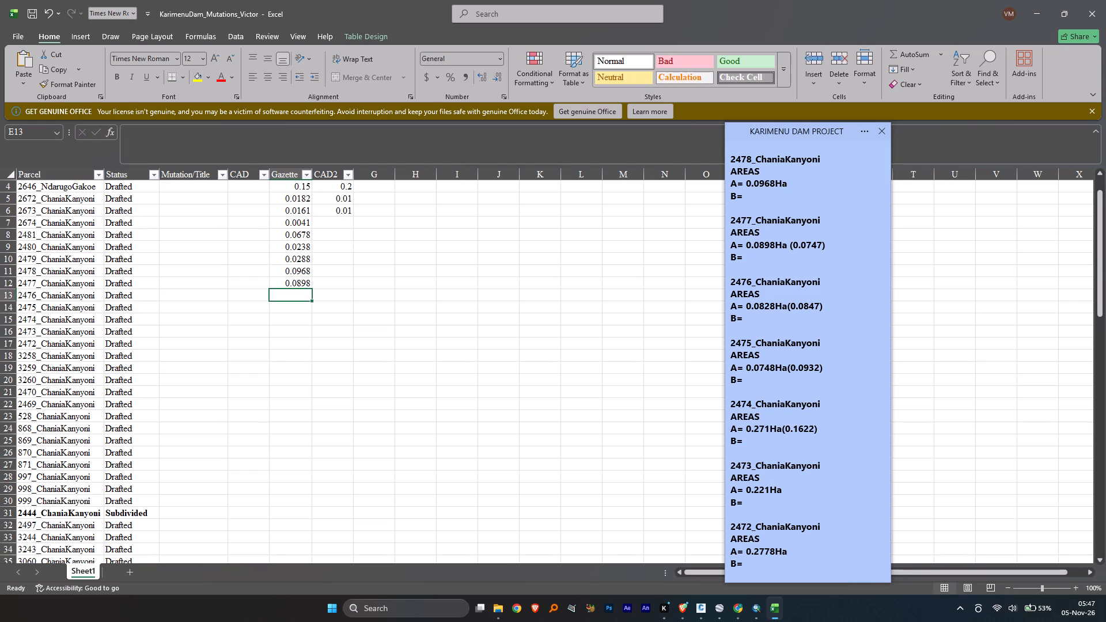
text(0.)
key(0)
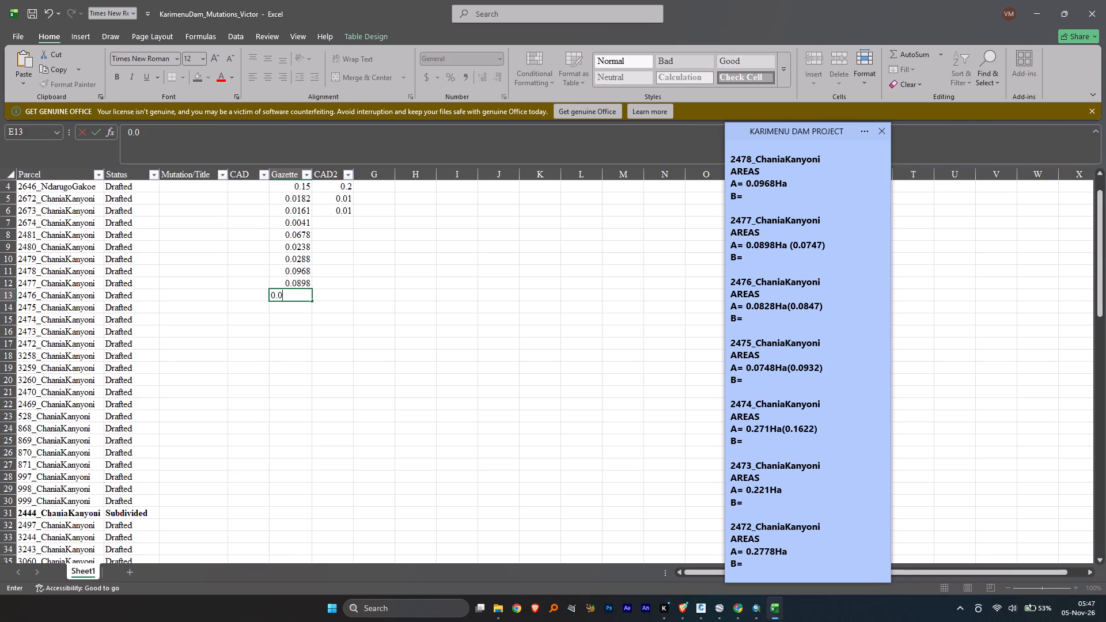
text(828)
key(Return)
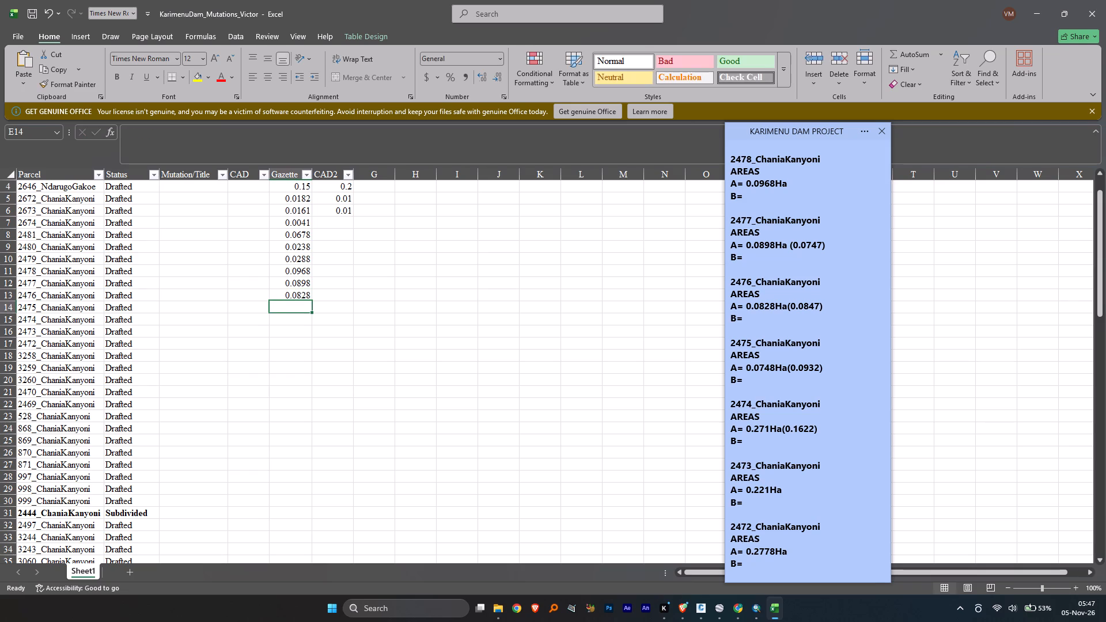
Enter Gazette acquired areas 0.0932 in E14 and 0.271 in E15 for ChaniaKanyoni parcels 2475 and 2474.
text(0.0)
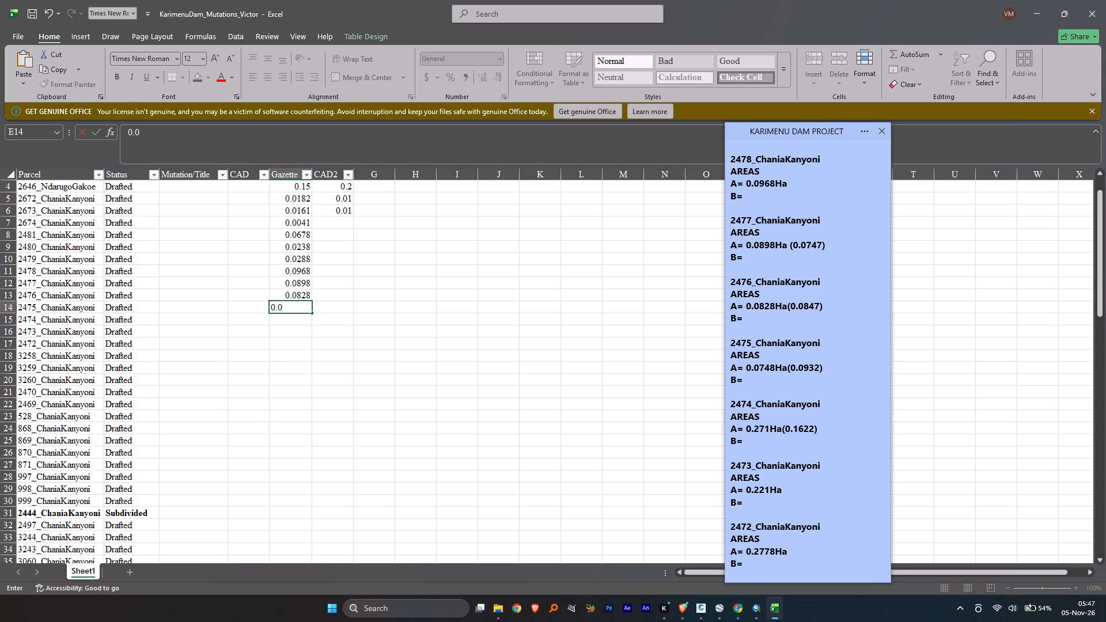
text(932)
key(Return)
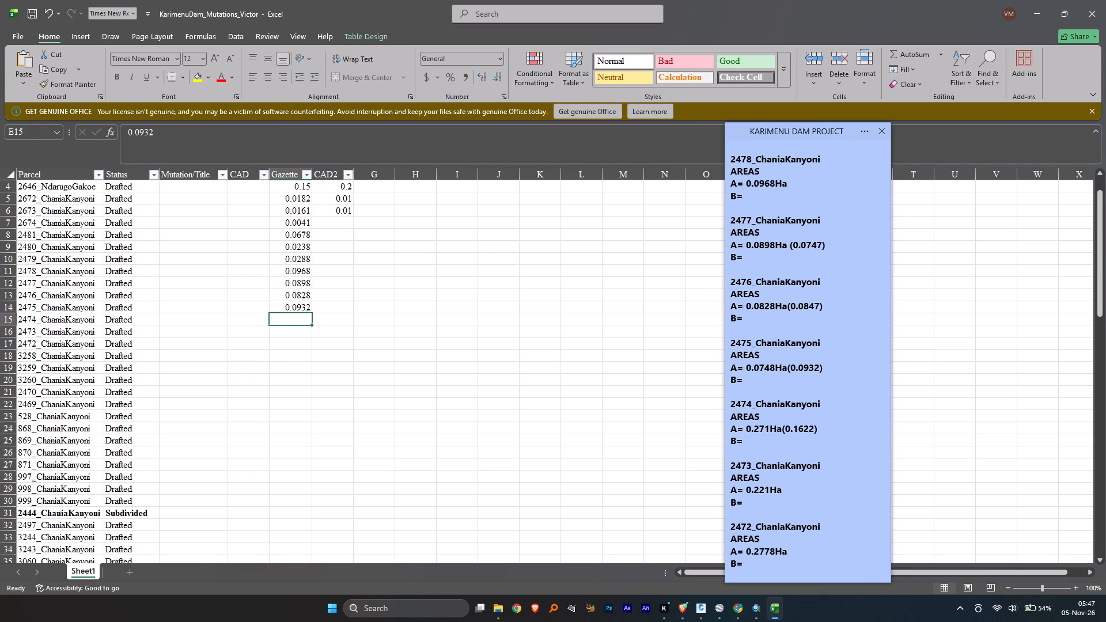
text(0.)
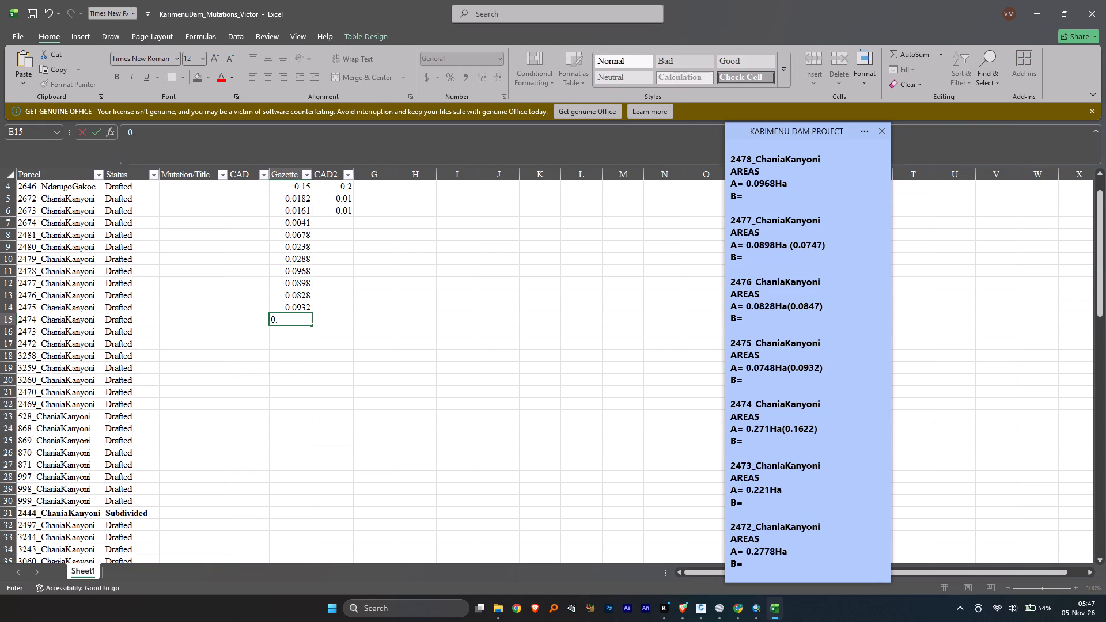
text(271)
key(Return)
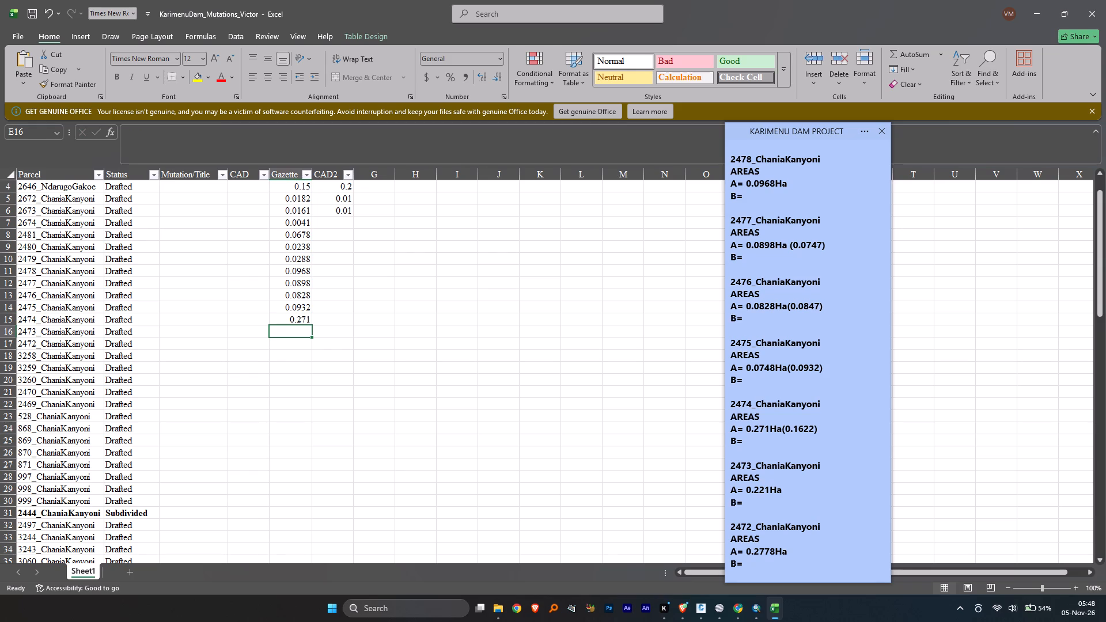
Enter Gazette acquired areas 0.221 in E16 and 0.2778 in E17 for ChaniaKanyoni parcels 2473 and 2472.
text(0.221)
key(Return)
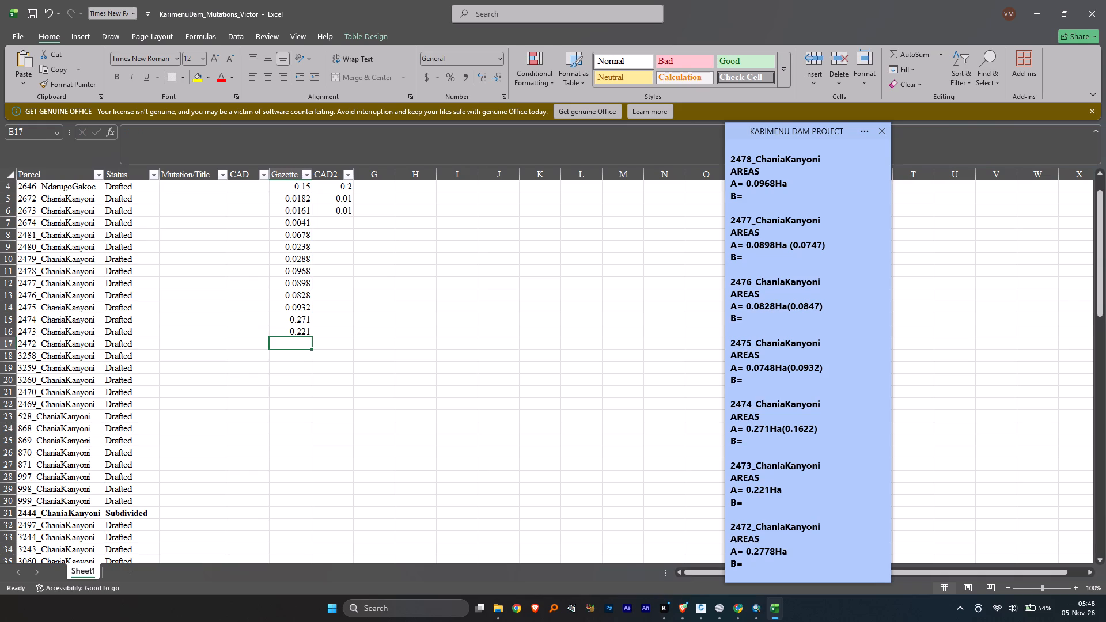
text(0.)
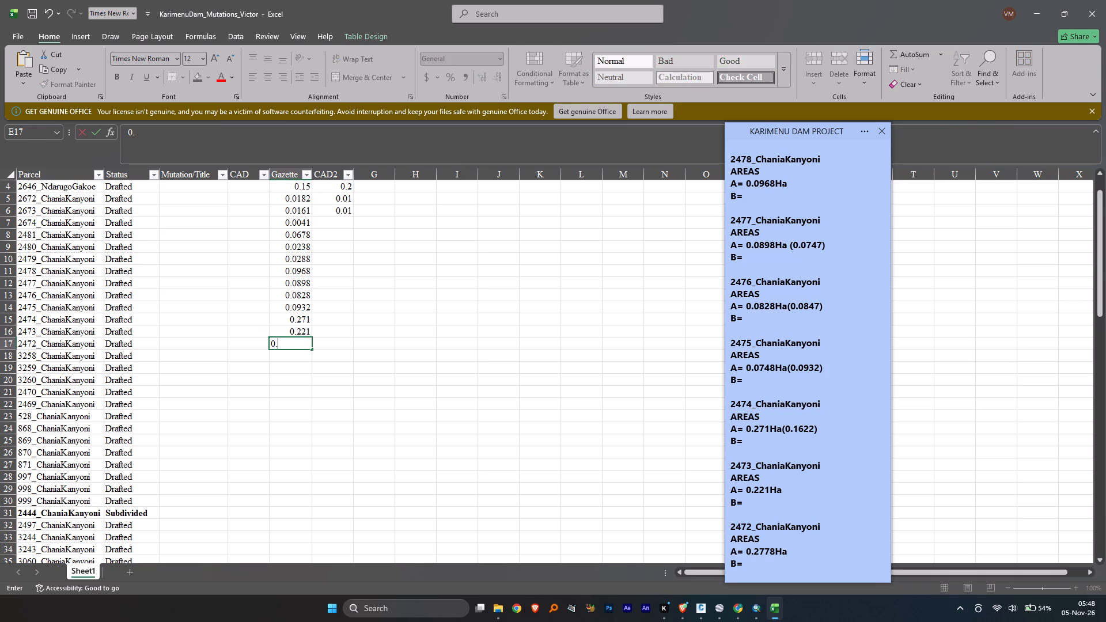
key(2)
text(778)
key(Return)
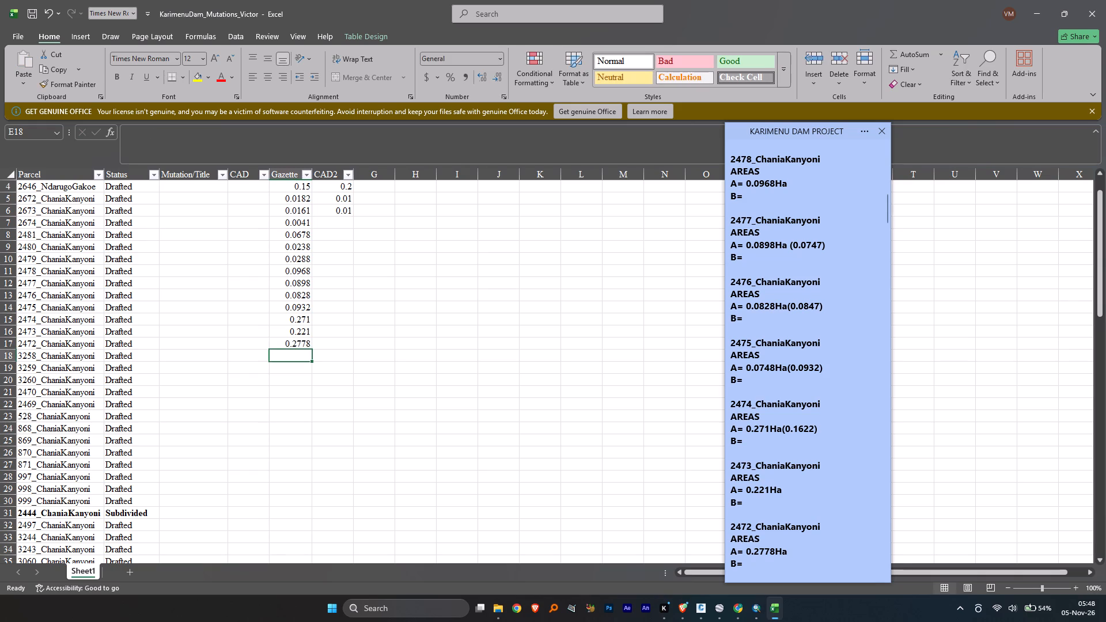
Switch to the Karimenu Dam Project sticky note and examine the area entries for ChaniaKanyoni parcels 3258, 3259 and 3260.
click(846, 313)
key(Down)
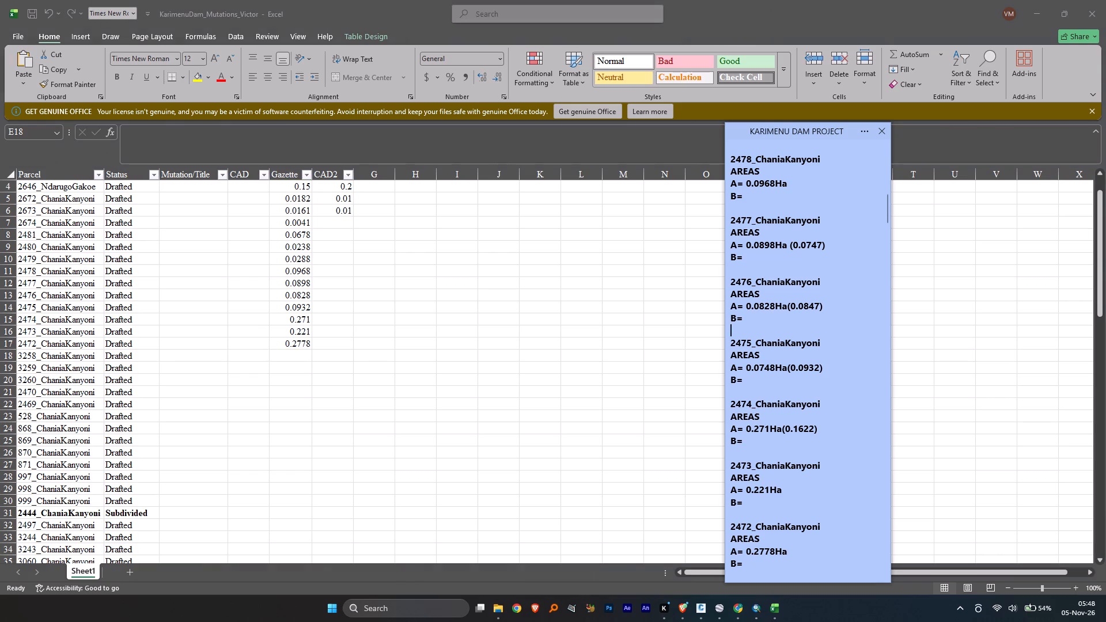
key(Down)
key(Down)
key(Down)
key(Down)
key(Down)
key(Down)
key(Down)
key(Down)
key(Down)
key(Down)
key(Down)
key(Down)
key(Down)
key(Down)
key(Down)
key(Down)
key(Down)
key(Down)
key(Down)
key(Down)
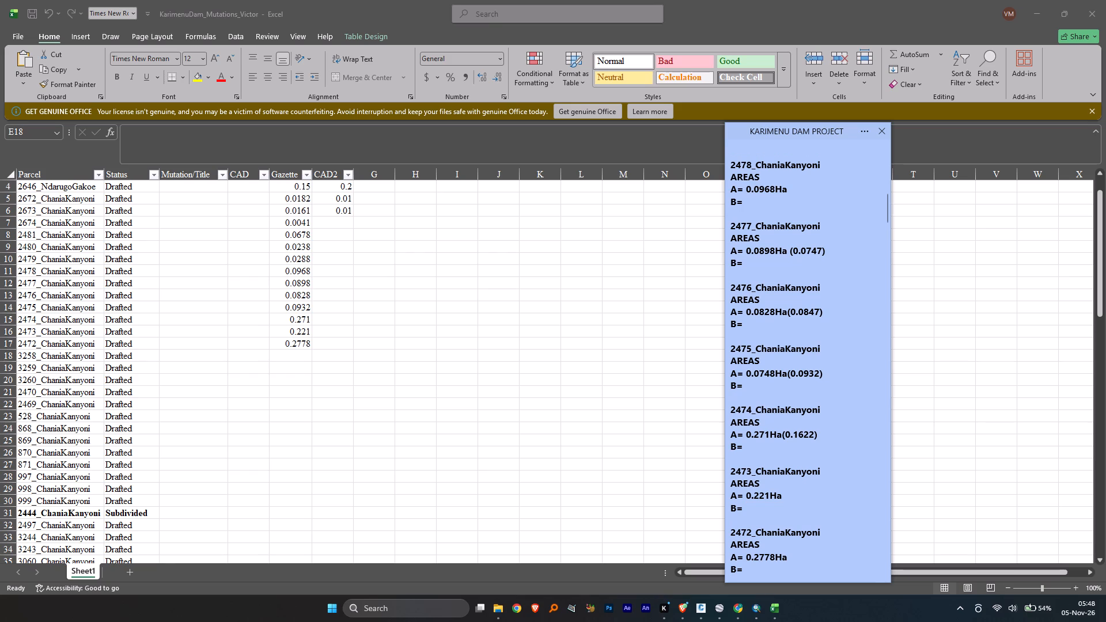
key(Down)
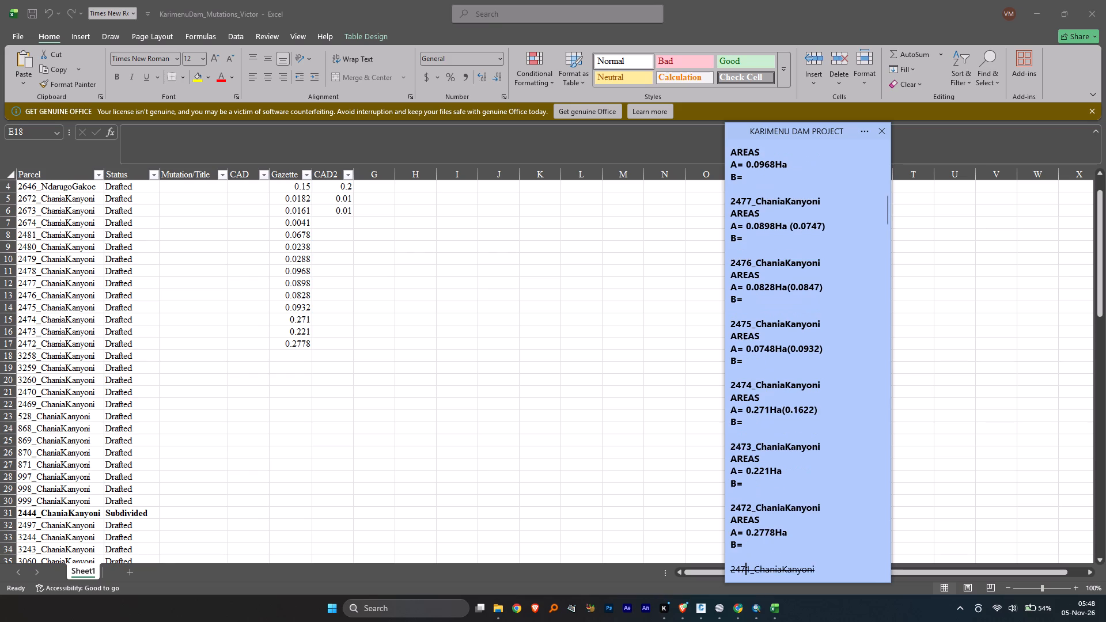
key(Down)
key(Down)
key(Down)
key(Down)
key(Down)
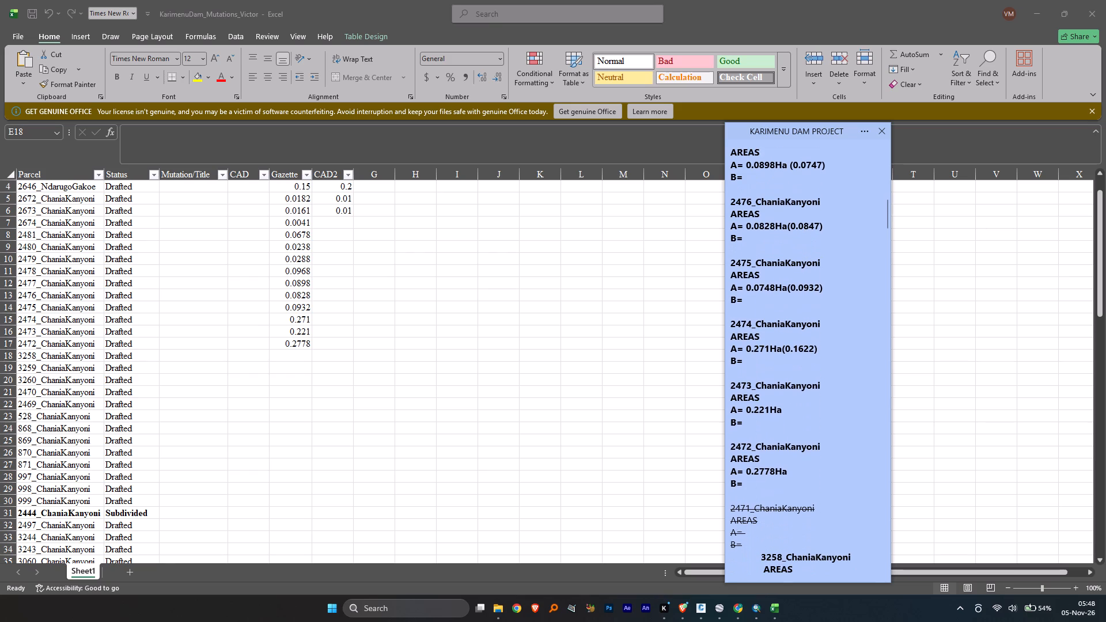
key(Down)
key(Down)
key(Down)
key(Down)
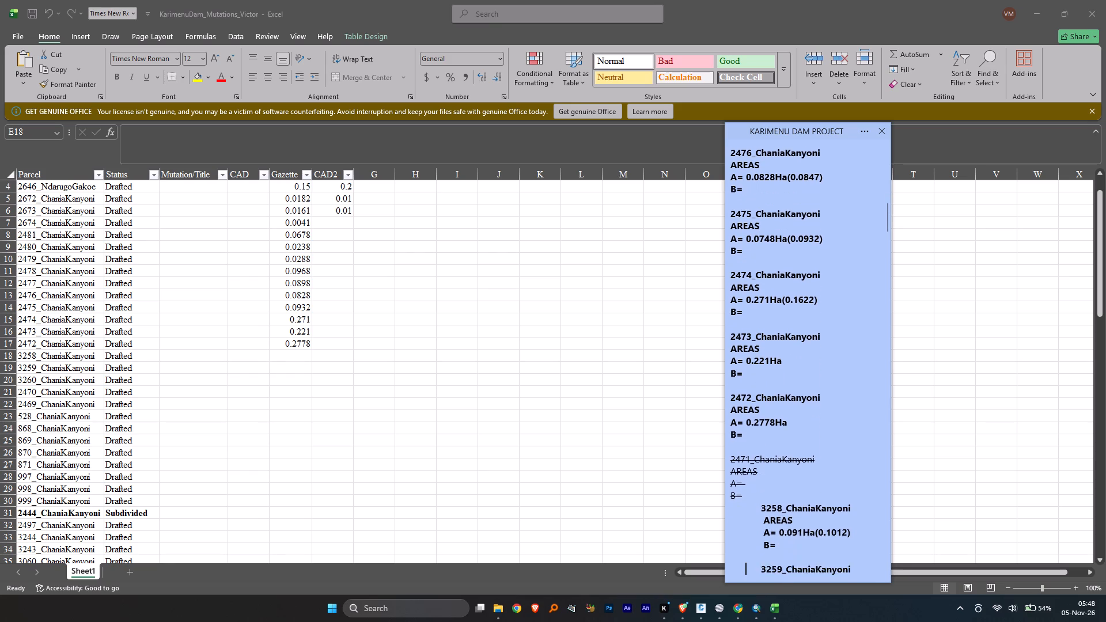
key(Down)
key(Down)
key(Down)
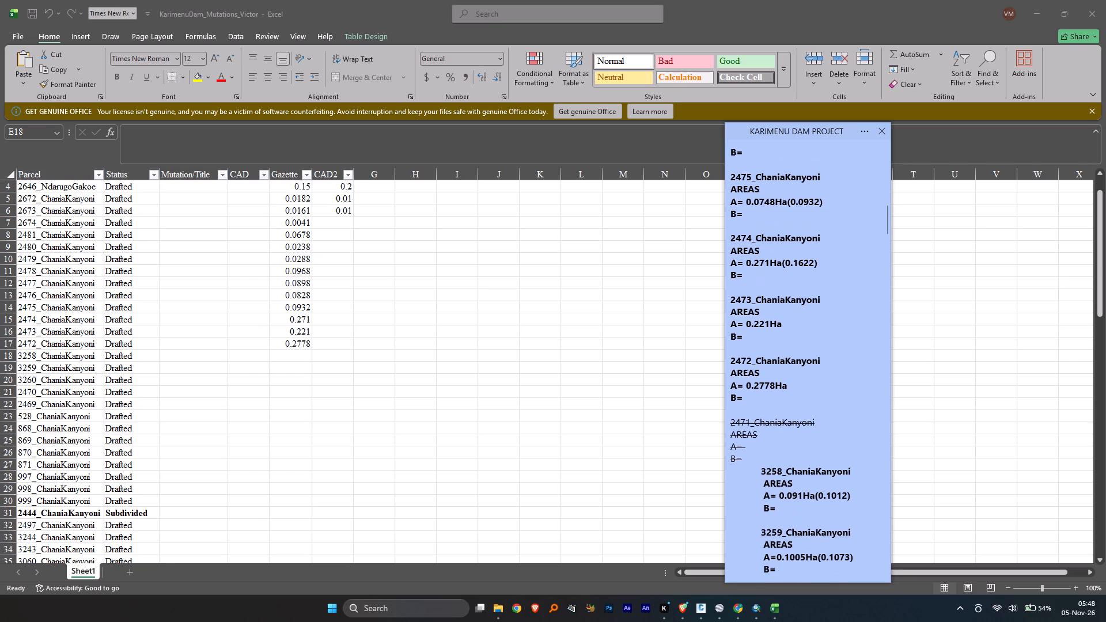
key(Down)
key(Down)
key(Down)
key(Down)
key(Down)
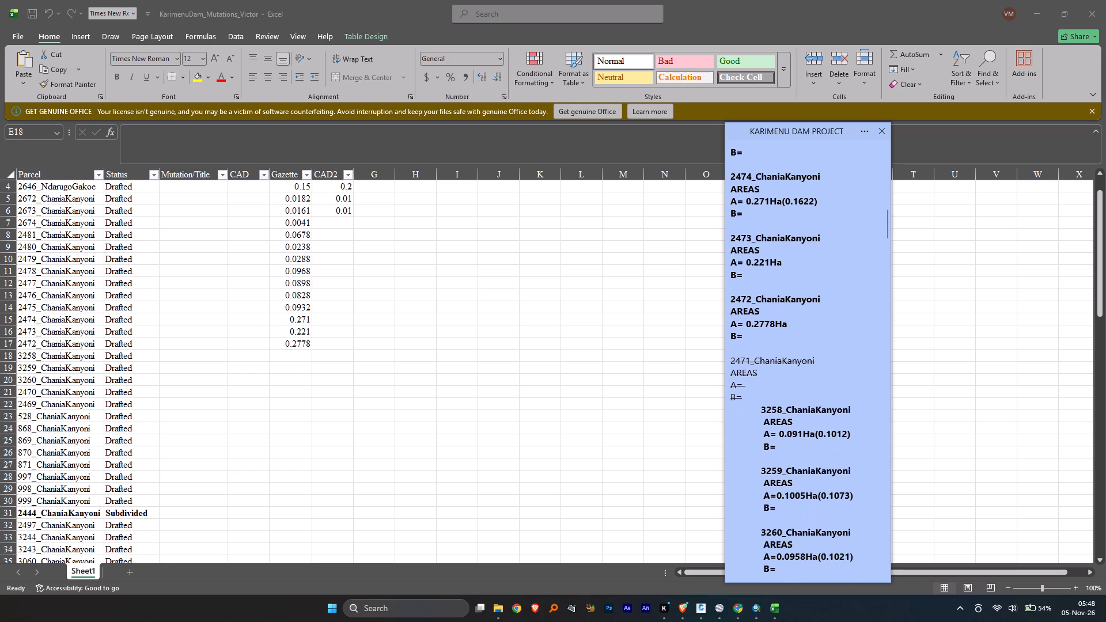
click(294, 356)
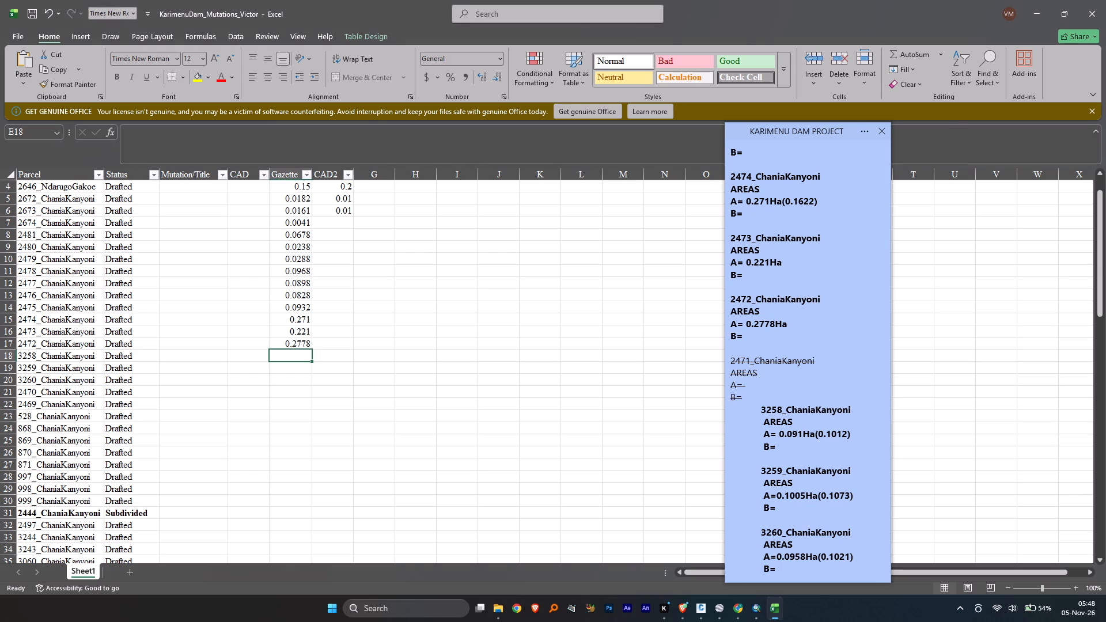
key(0)
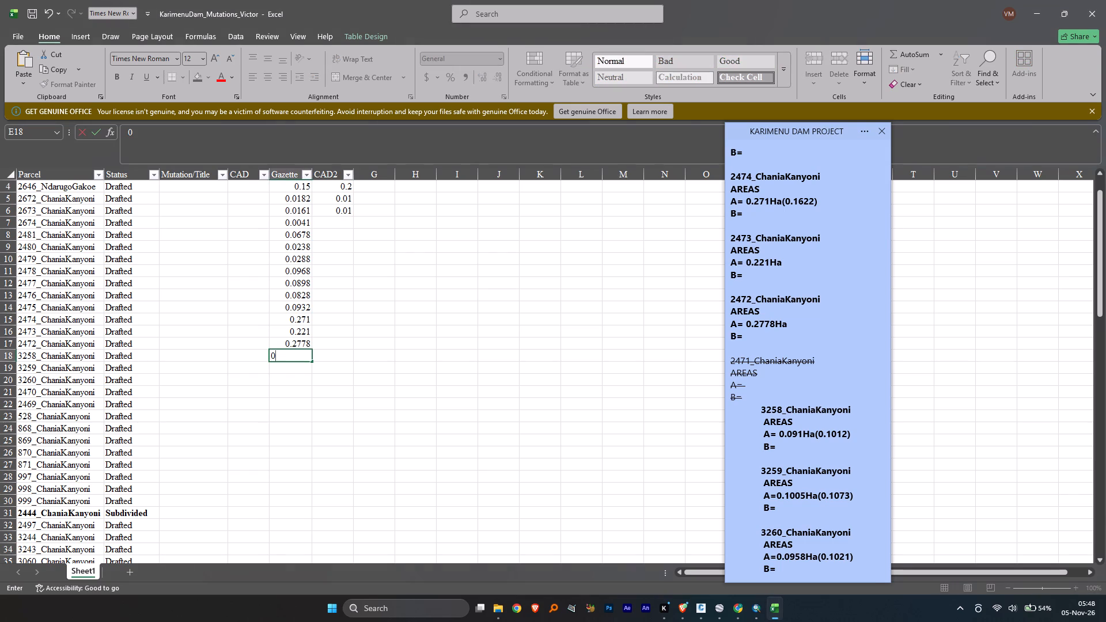
key(period)
text(09)
key(1)
key(Tab)
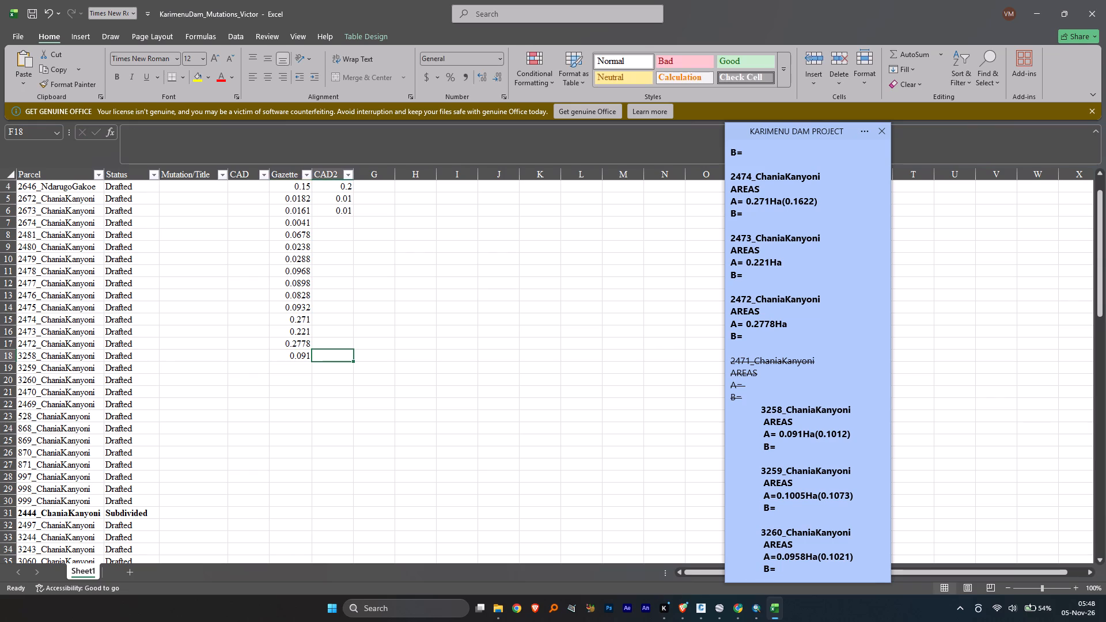
key(0)
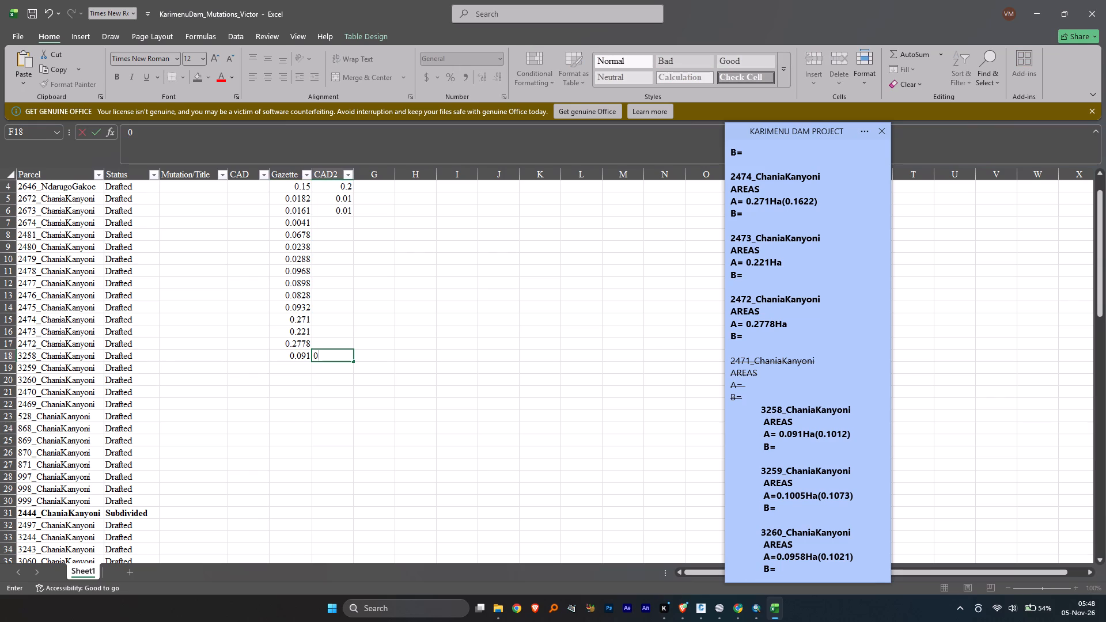
text(.1012)
key(Return)
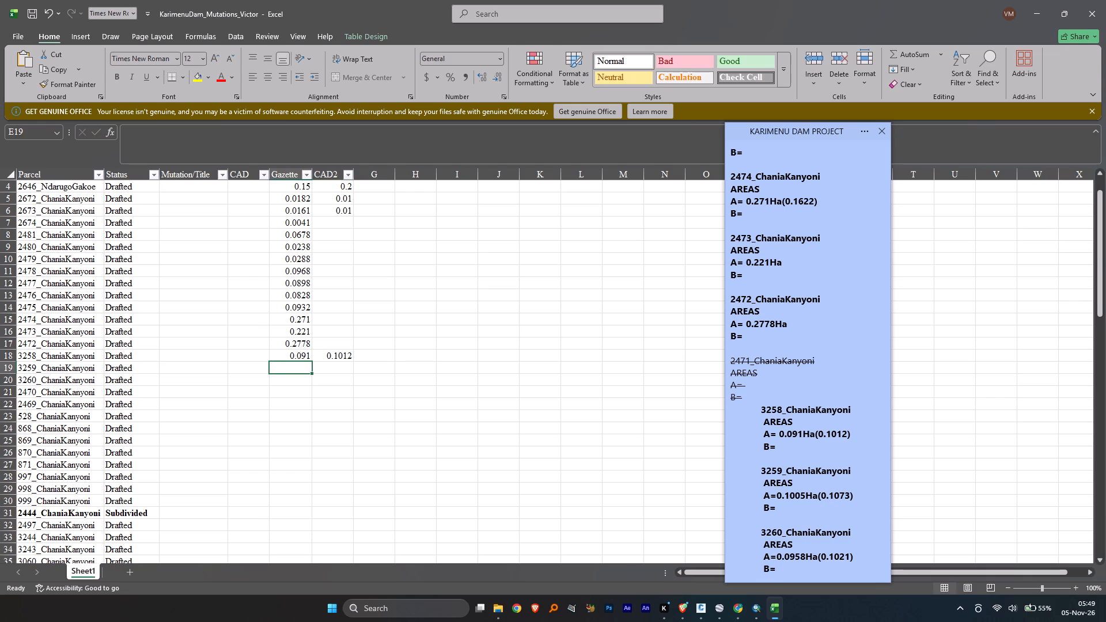
Enter Gazette acquired areas 0.1005 in E19 and 0.0958 in E20 for ChaniaKanyoni parcels 3259 and 3260.
key(0)
key(period)
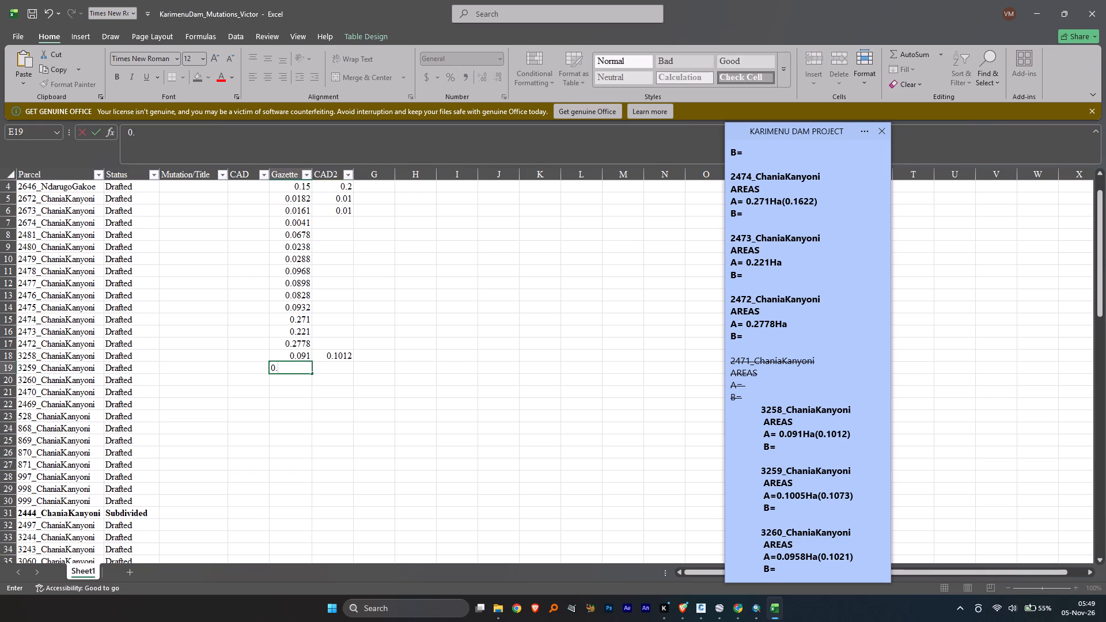
key(1)
text(00)
key(5)
key(Return)
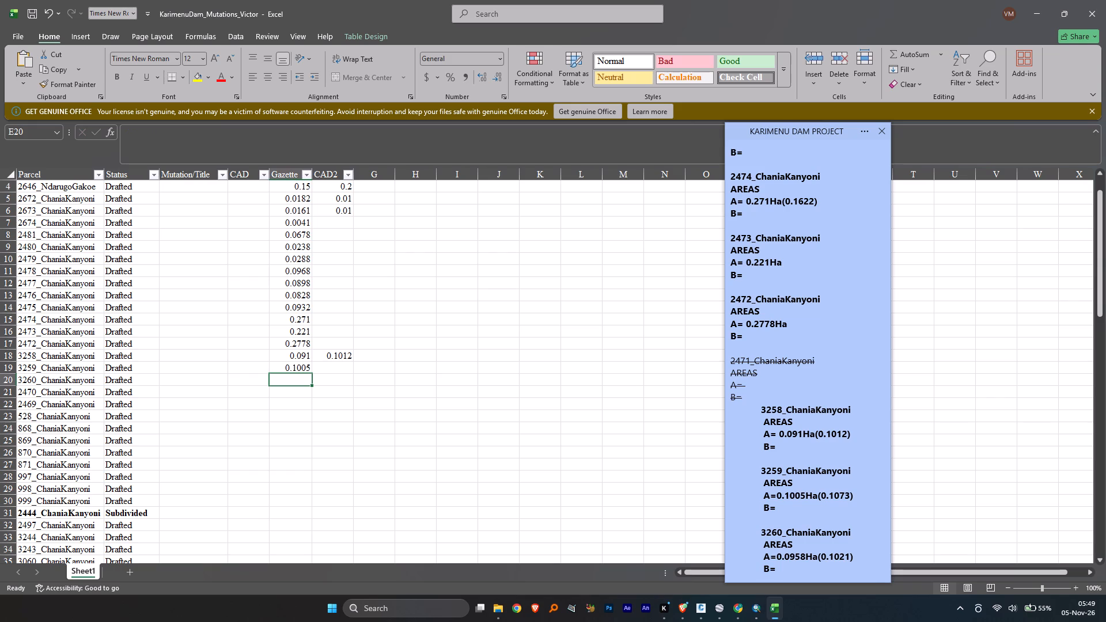
key(0)
key(period)
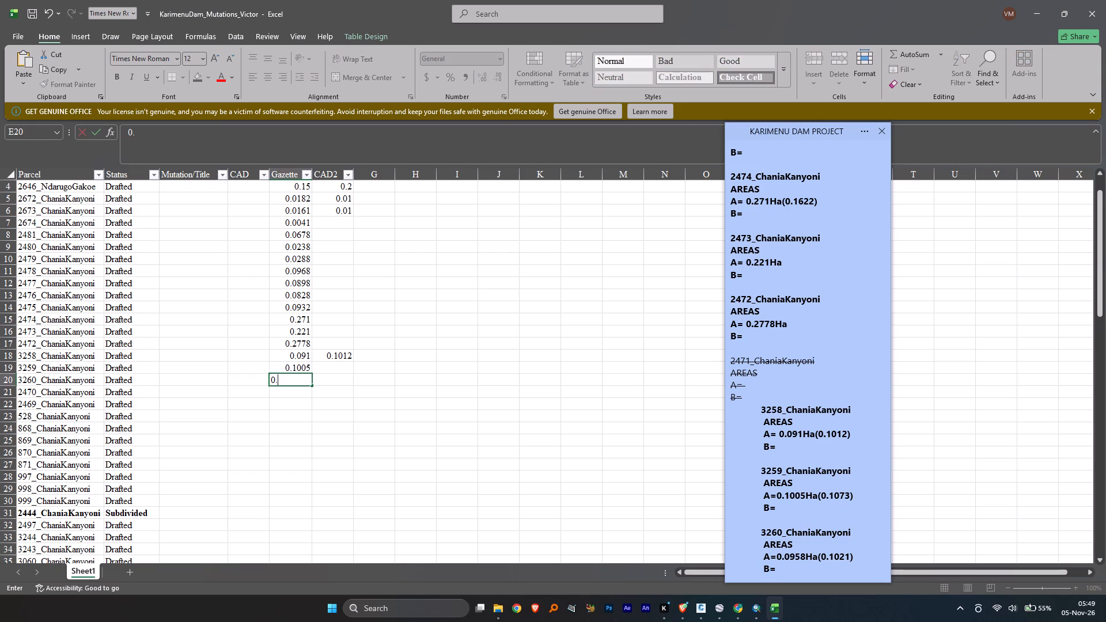
key(0)
text(958)
key(Return)
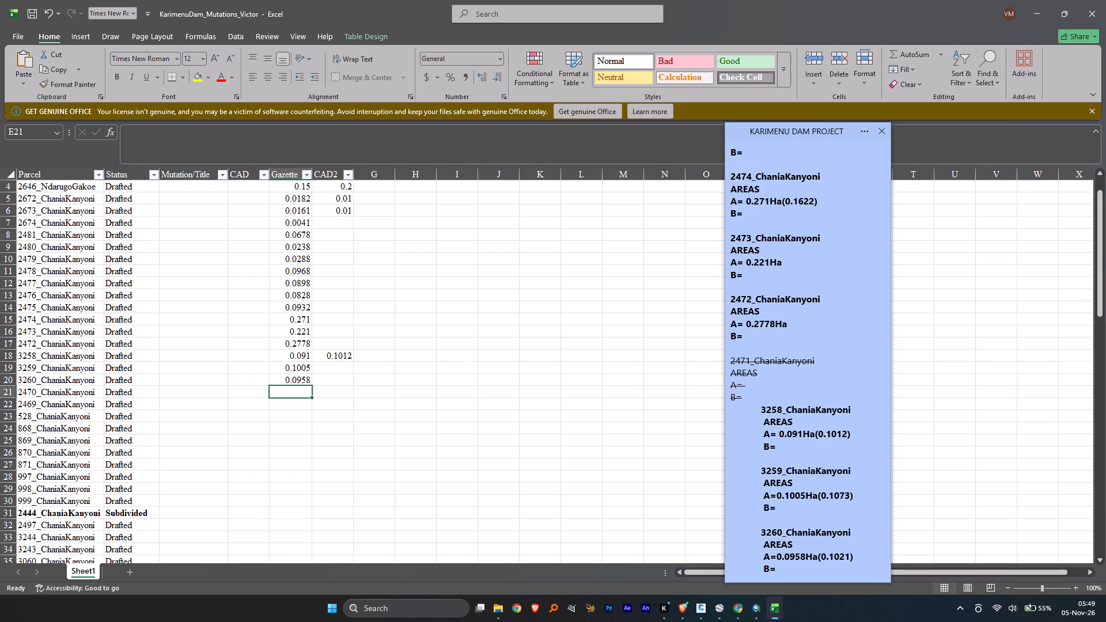
Switch to the Karimenu Dam Project sticky note and examine the area entries for ChaniaKanyoni parcels 2470 and 2469.
click(839, 557)
key(Down)
key(Down)
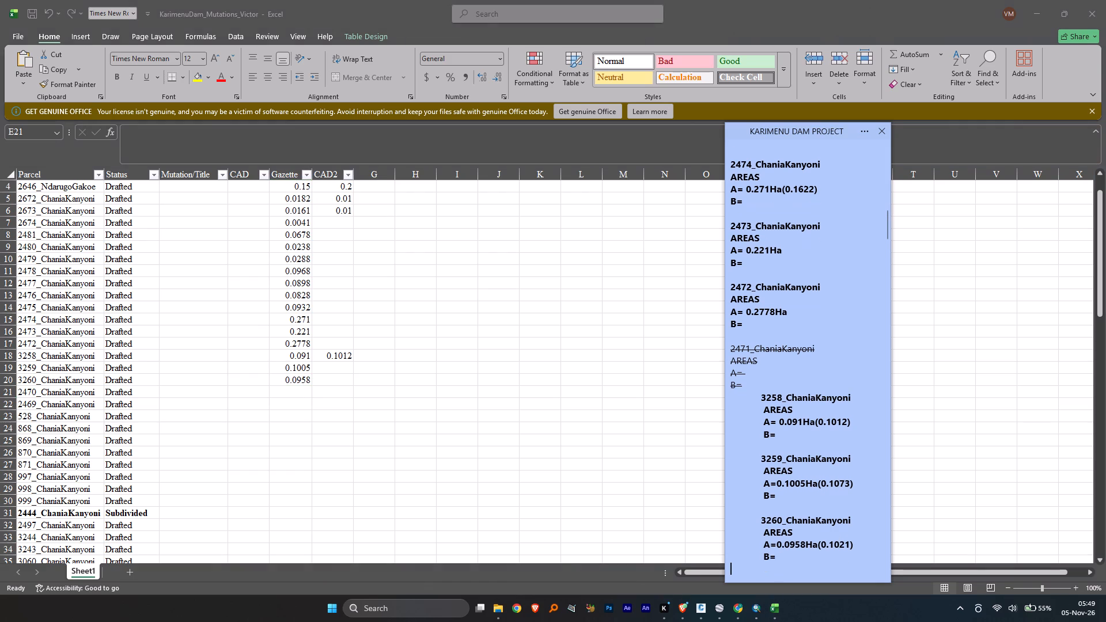
key(Down)
key(Down)
key(Down)
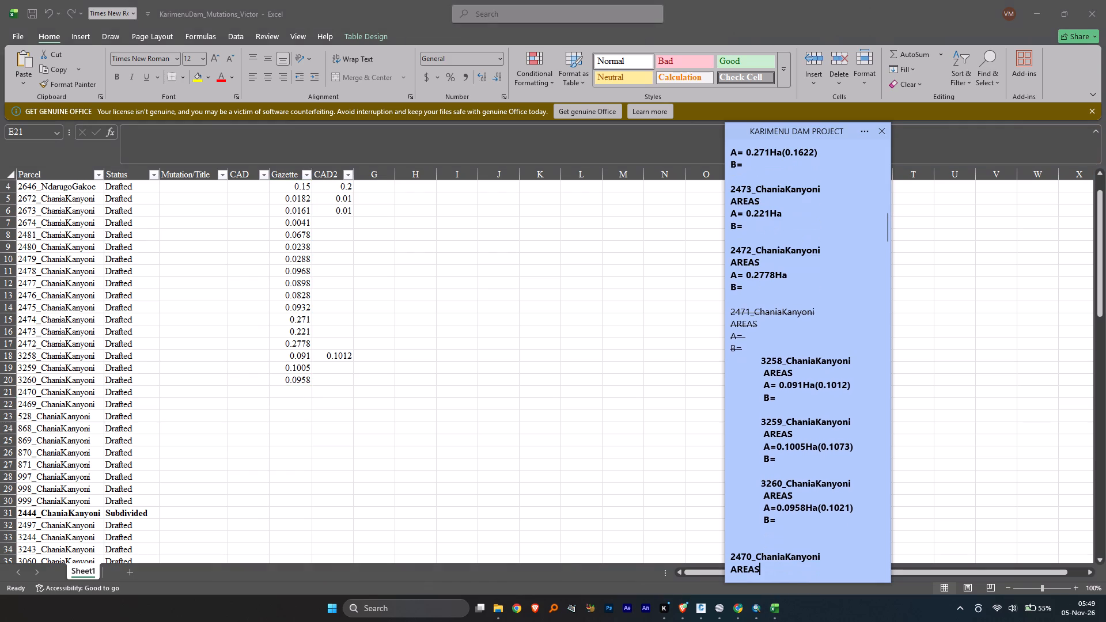
key(Down)
key(Down)
key(Down)
key(Down)
key(Down)
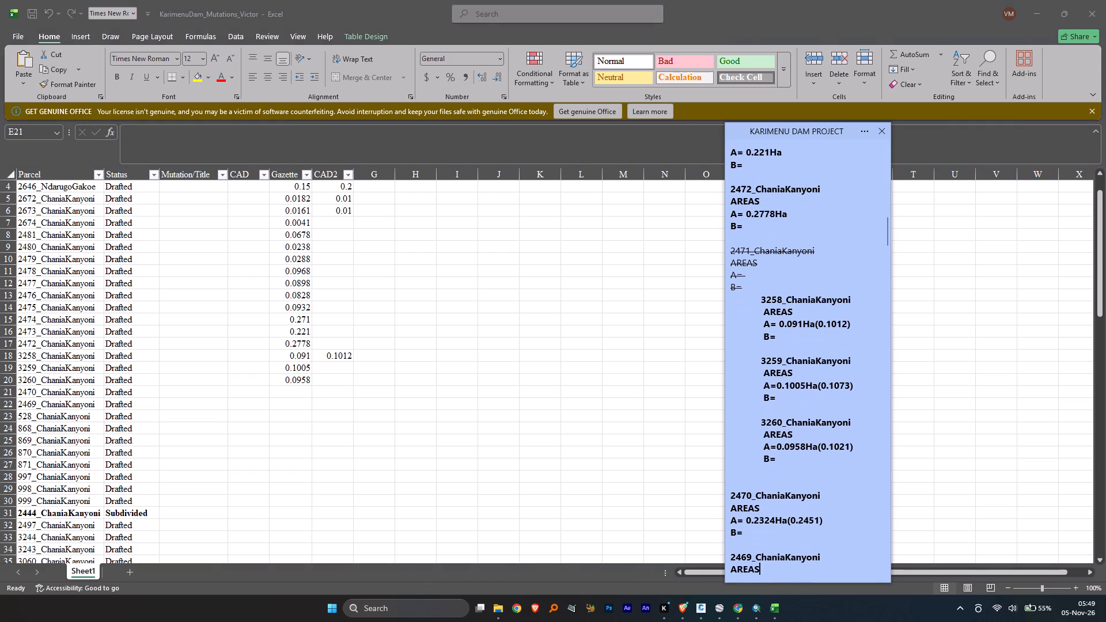
key(Down)
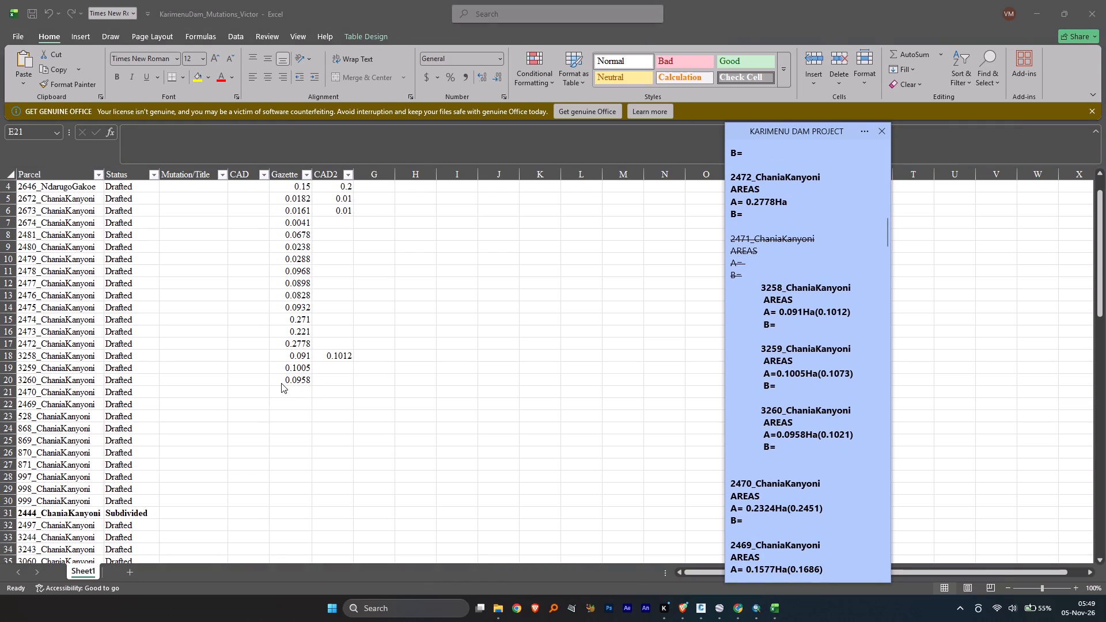
Switch back to the Excel table and enter Gazette acquired area 0.2324 in E21 for ChaniaKanyoni parcel 2470.
click(288, 391)
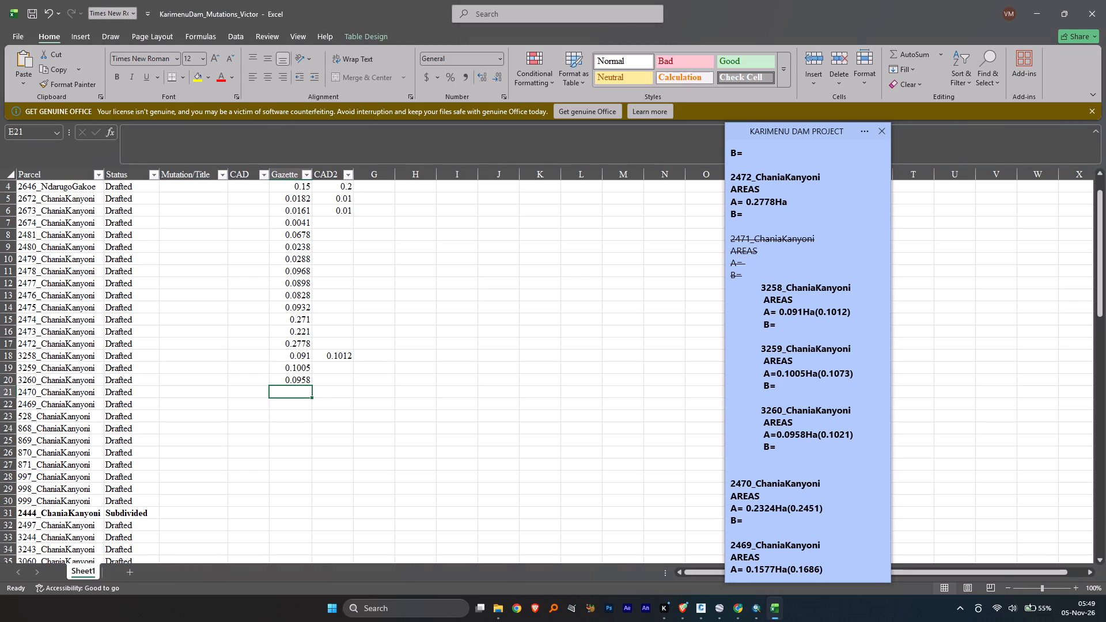
key(0)
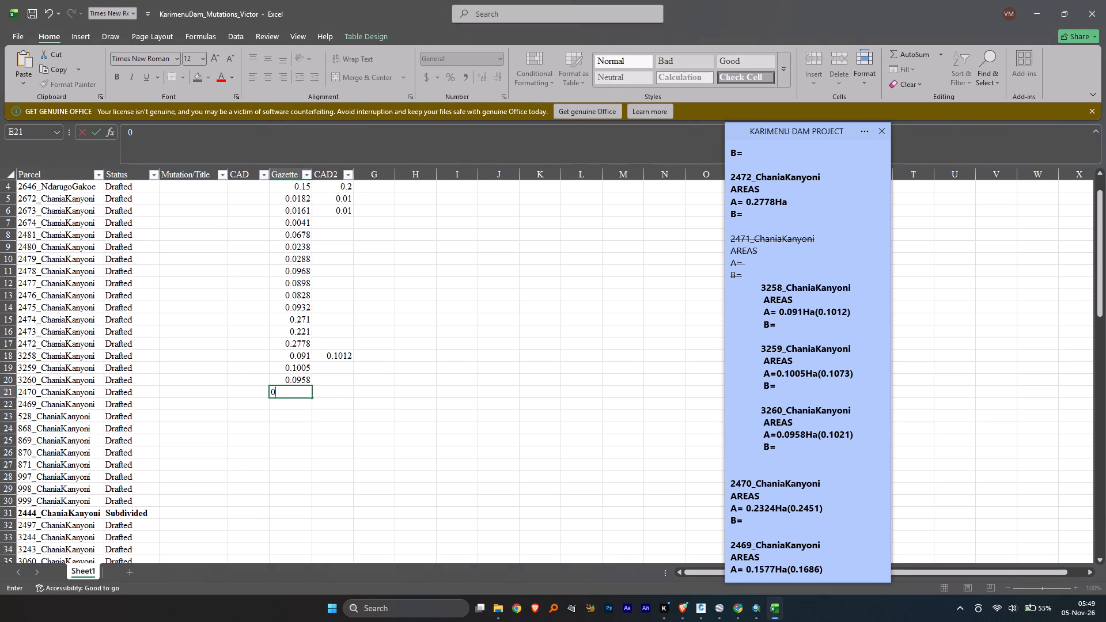
key(period)
text(2324)
key(Tab)
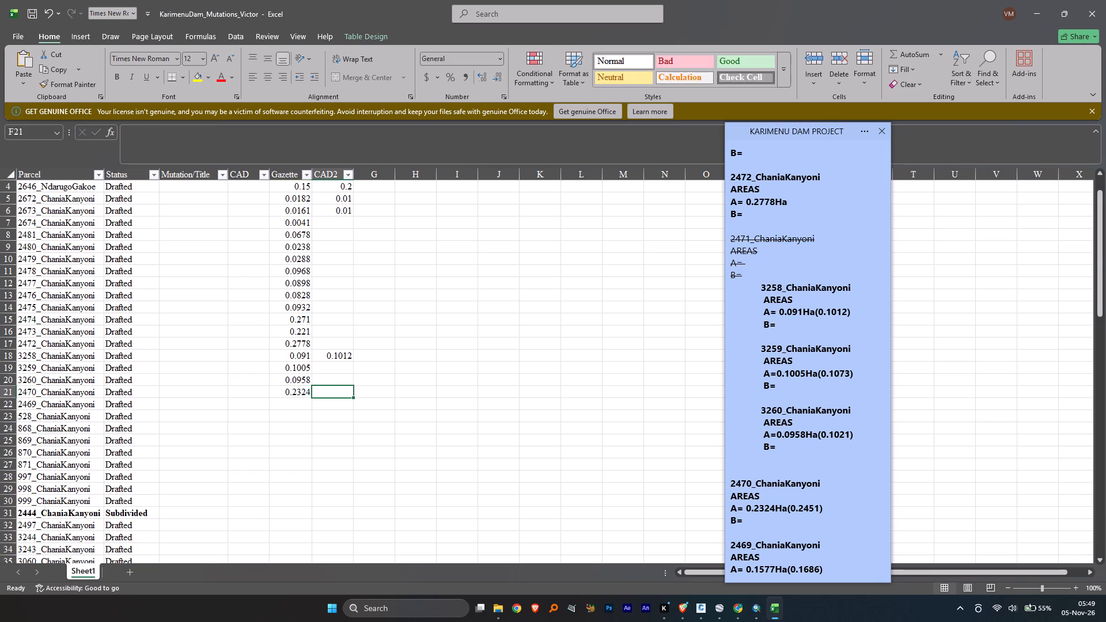
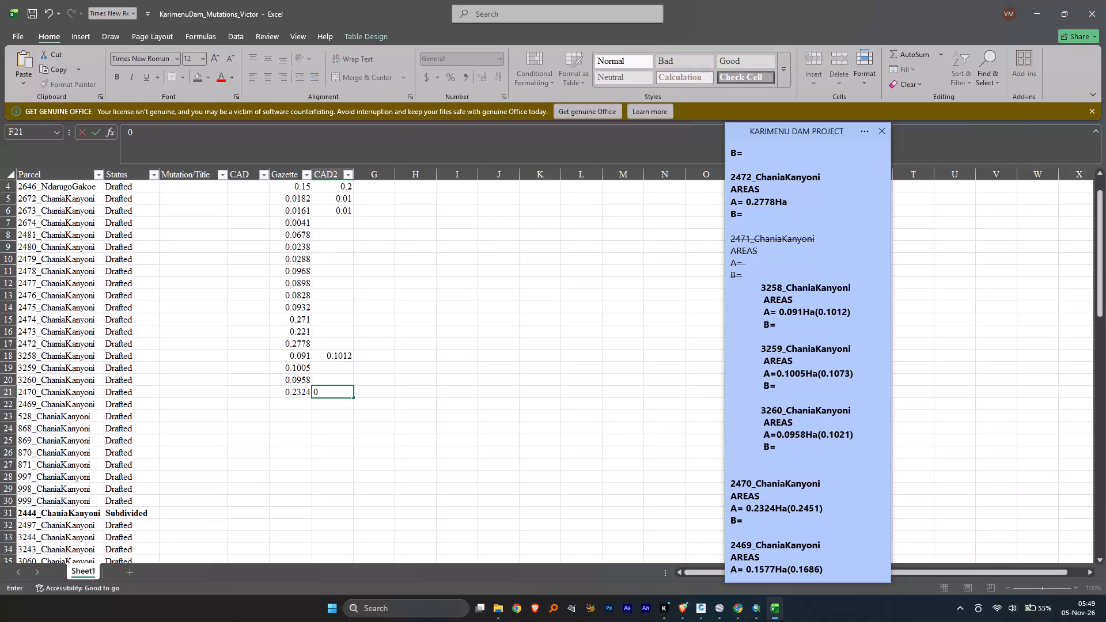
Enter CAD2 areas 0.2451 in F21, 0.1021 in F20 and 0.1073 in F19 for ChaniaKanyoni parcels 2470, 3260 and 3259.
text(.2)
key(4)
text(51)
key(Up)
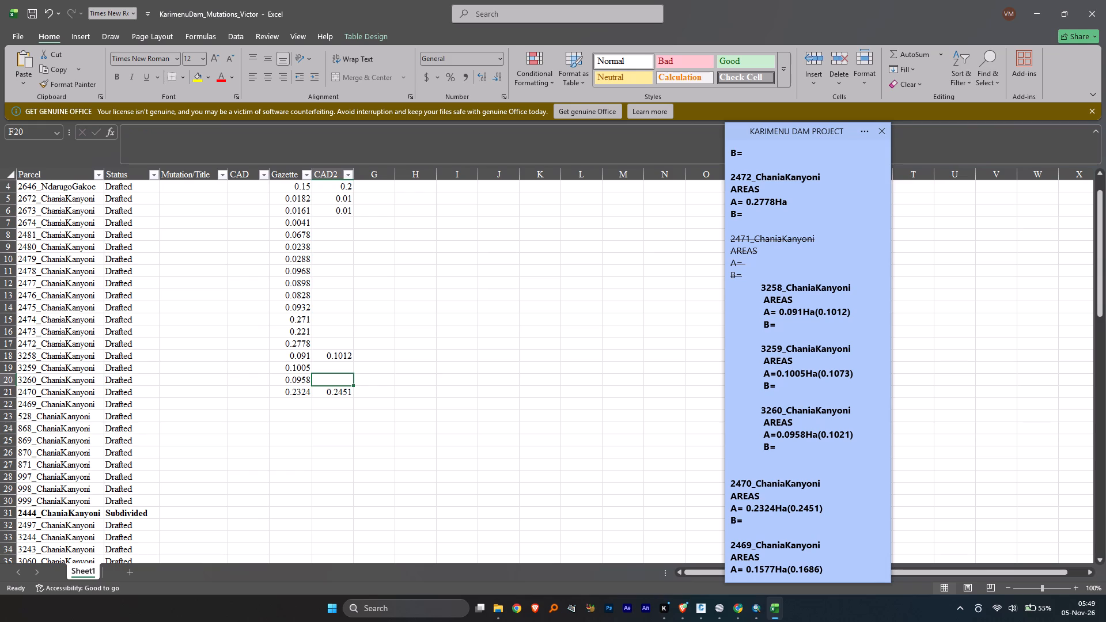
text(0.1)
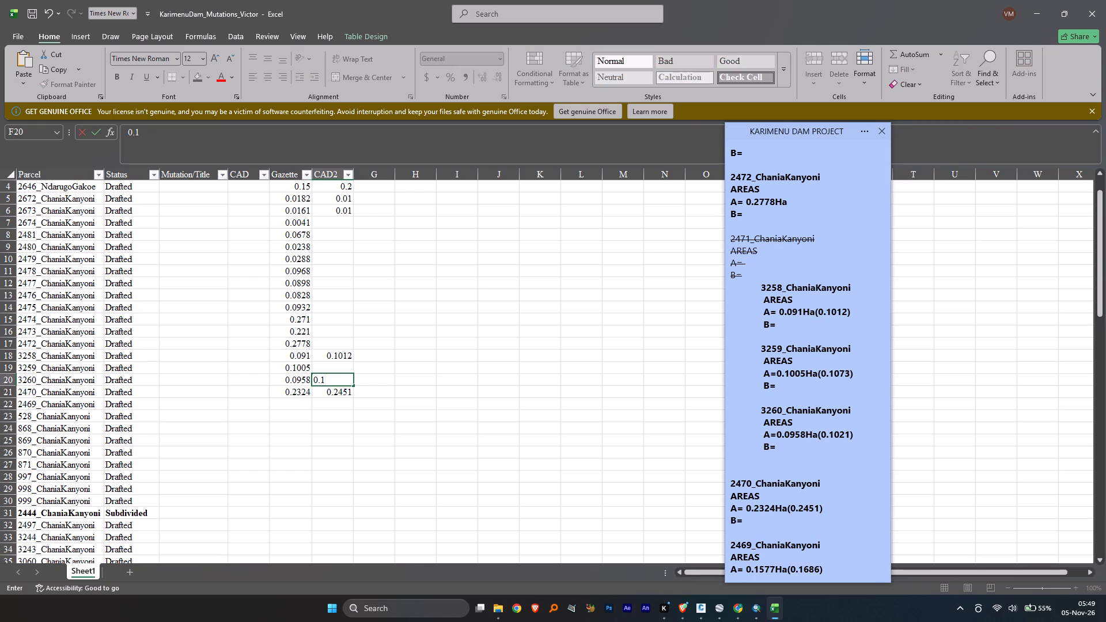
key(0)
text(21)
key(Up)
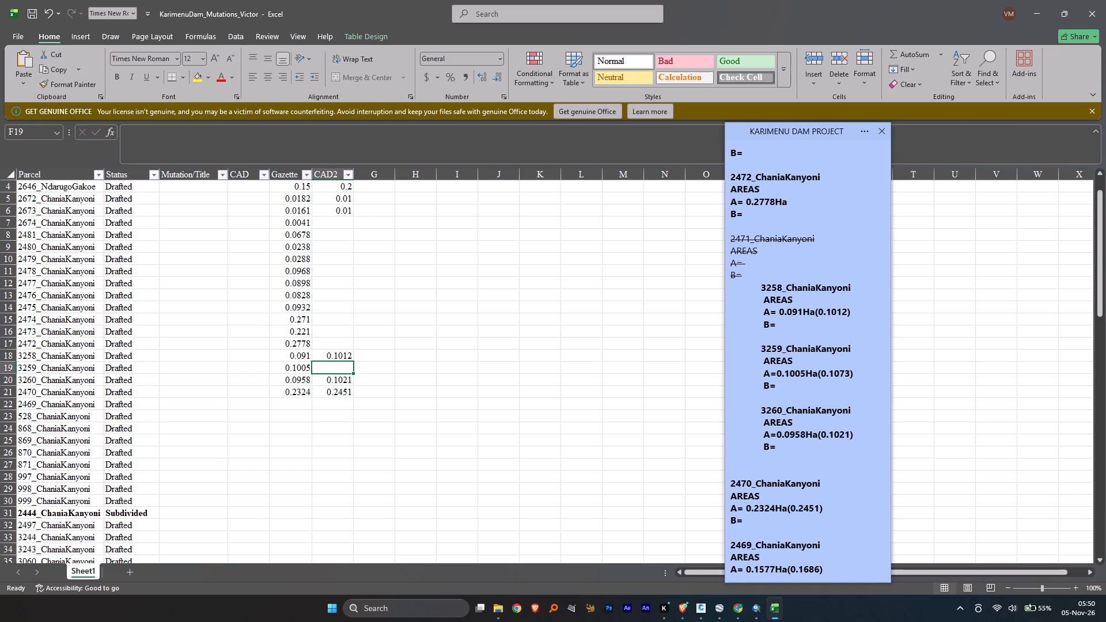
text(0.)
text(1073)
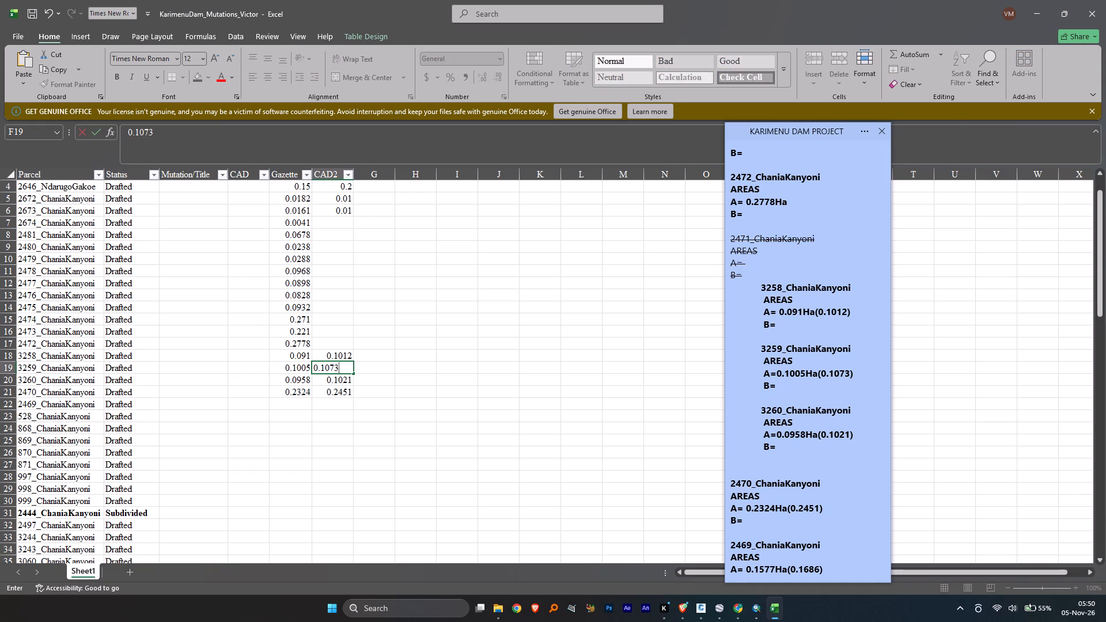
key(Return)
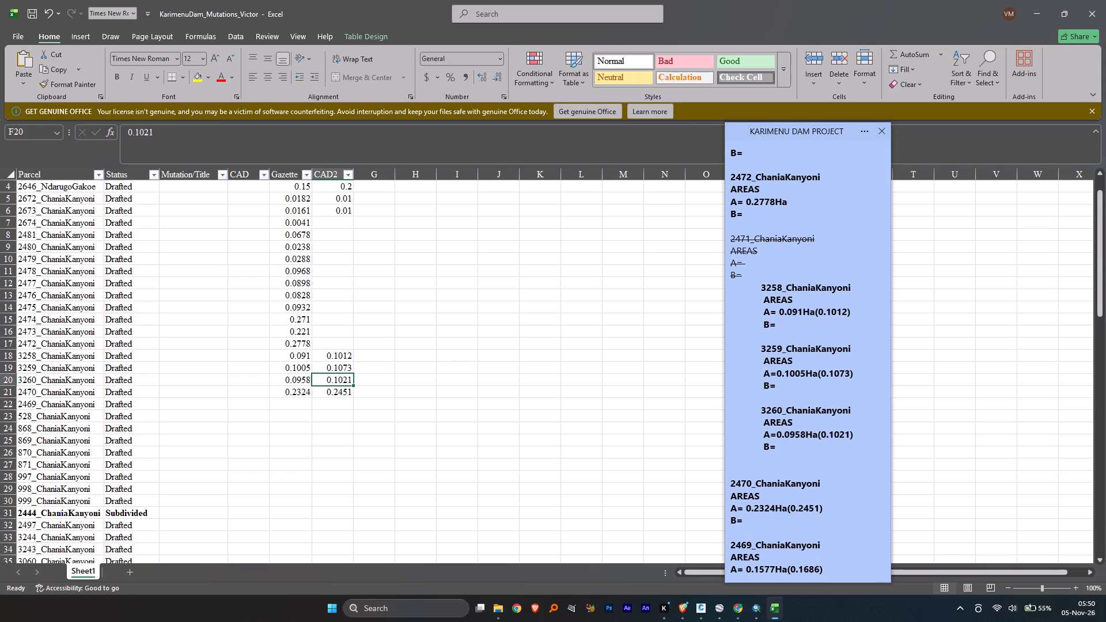
Enter Gazette area 0.1577 in E22 and CAD2 area 0.1686 in F22 for ChaniaKanyoni parcel 2469.
key(Down)
key(Down)
key(Left)
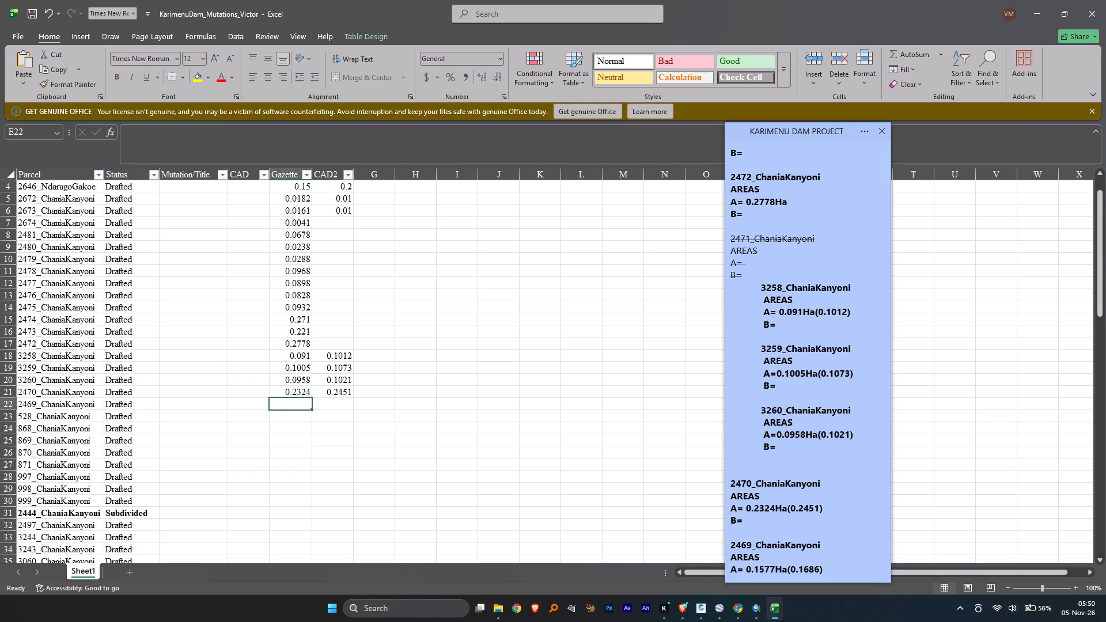
text(0.)
key(1)
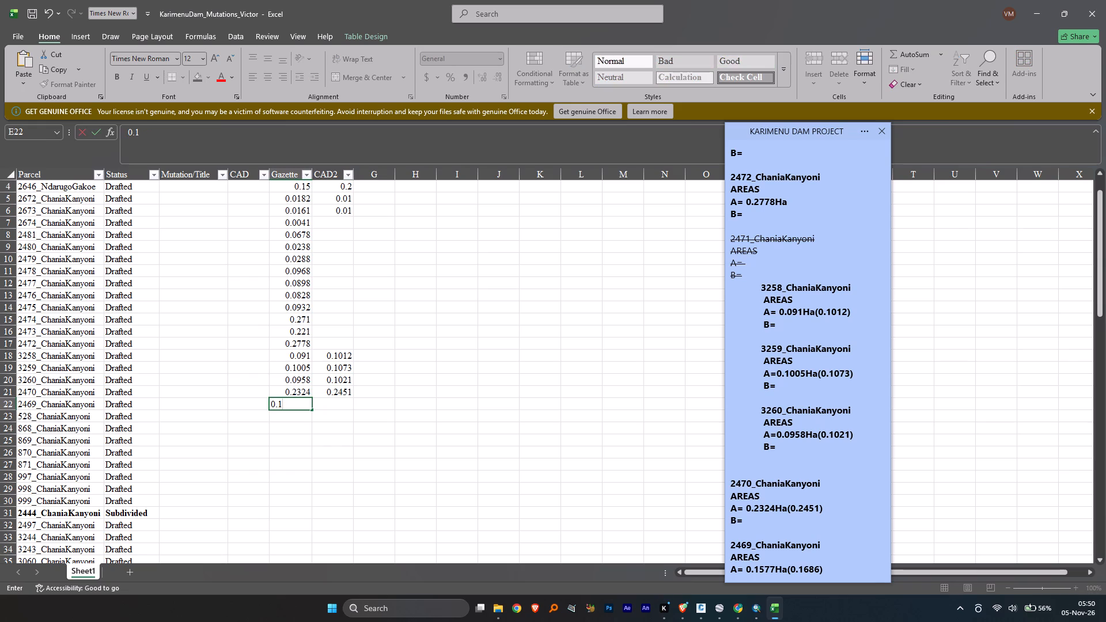
key(5)
text(77)
key(Tab)
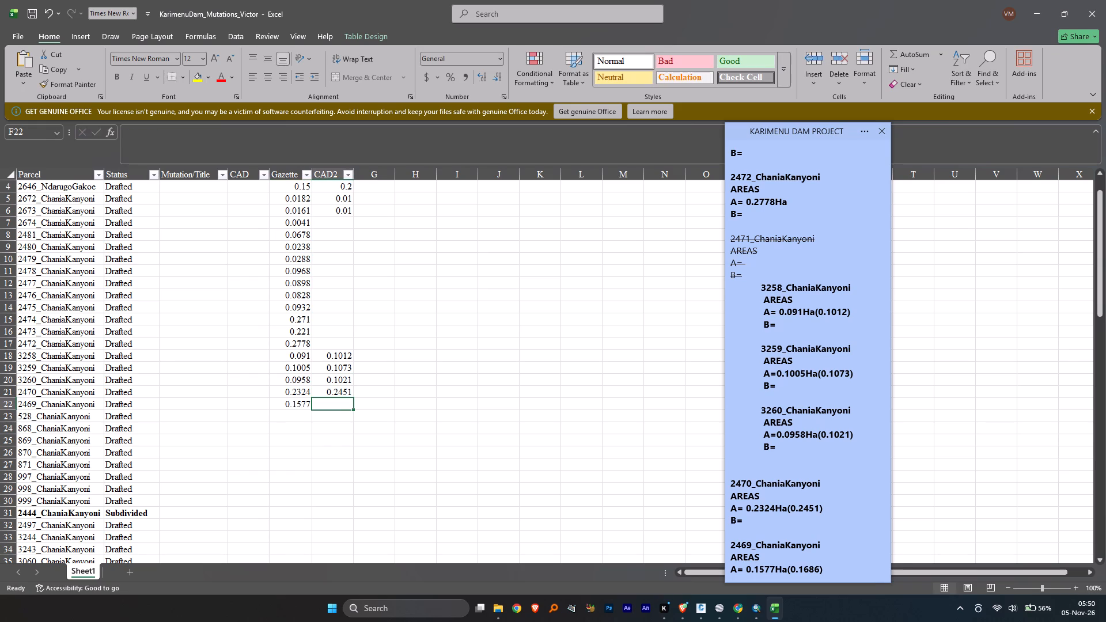
key(0)
text(.16)
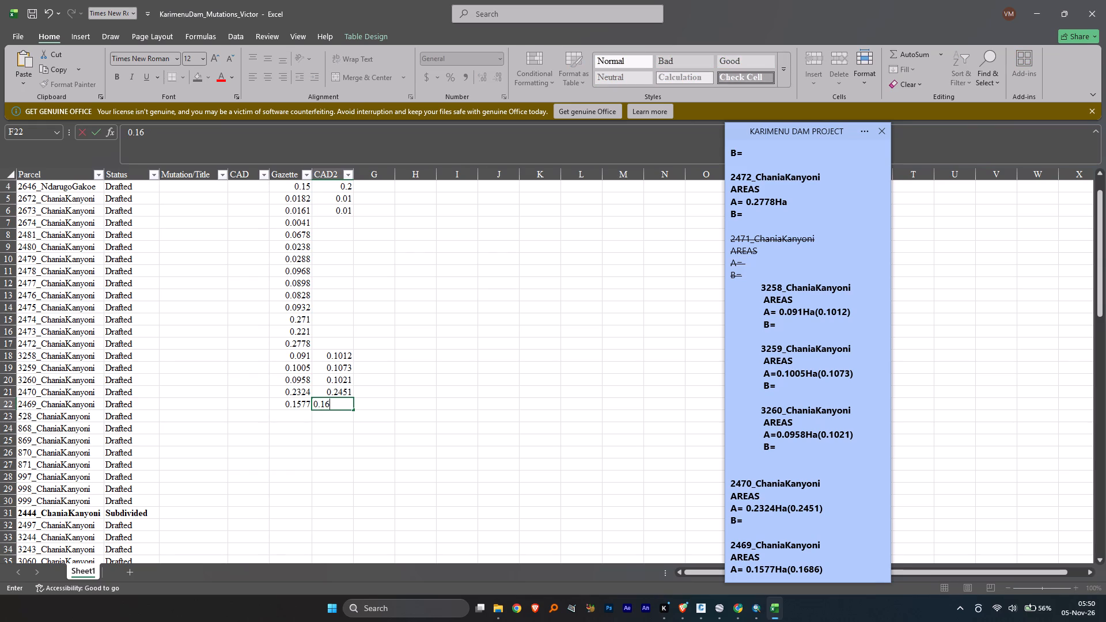
text(86)
key(Return)
Switch to the Karimenu Dam Project sticky note and examine the area entries for ChaniaKanyoni parcels 528, 868 and 869.
click(818, 559)
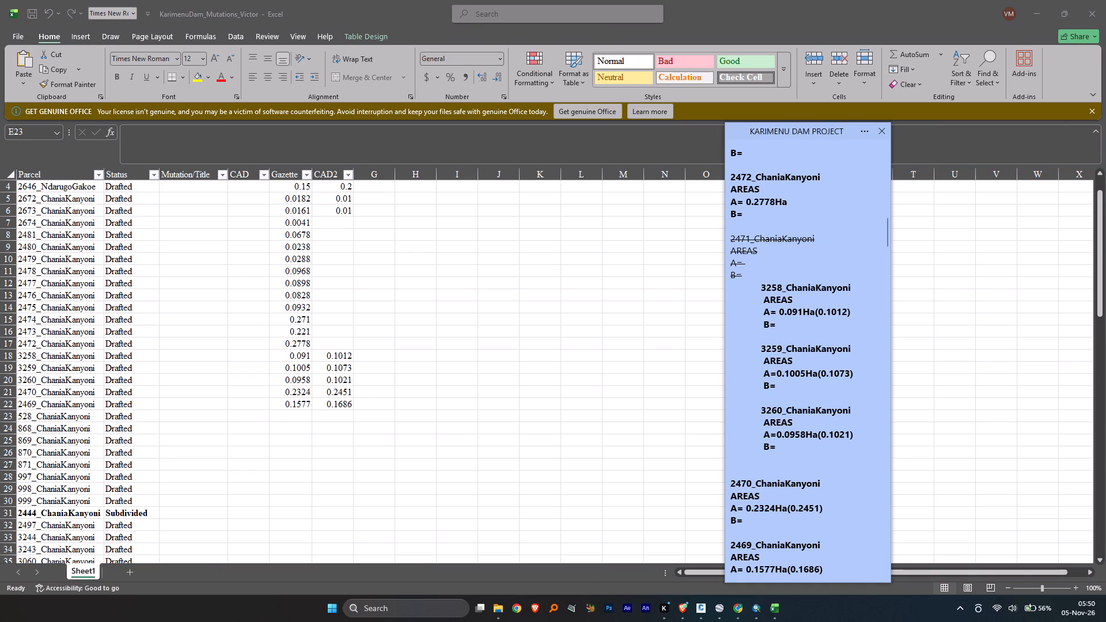
key(Down)
key(Down)
key(Down)
key(Down)
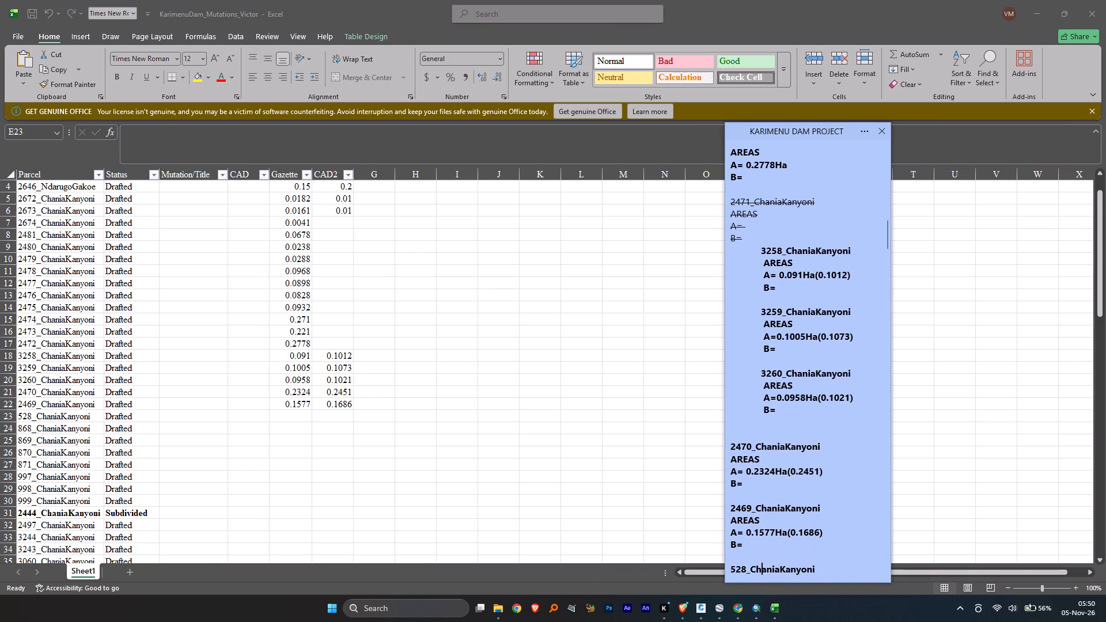
key(Down)
key(Down)
key(Down)
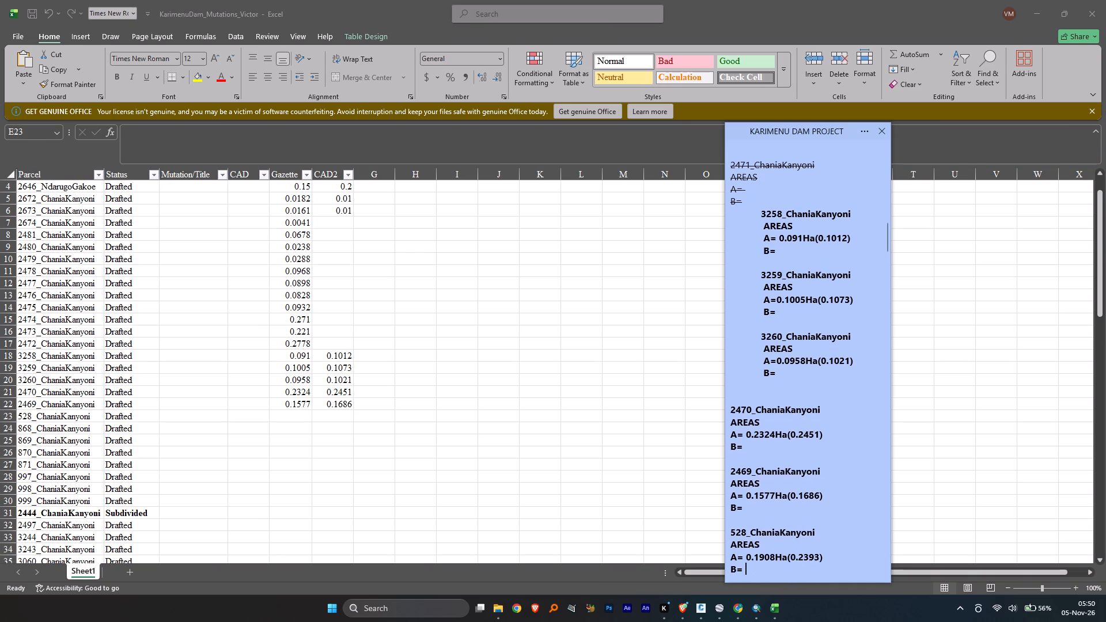
key(Down)
key(Down)
key(Down)
key(Down)
key(Down)
key(Down)
key(Down)
key(Down)
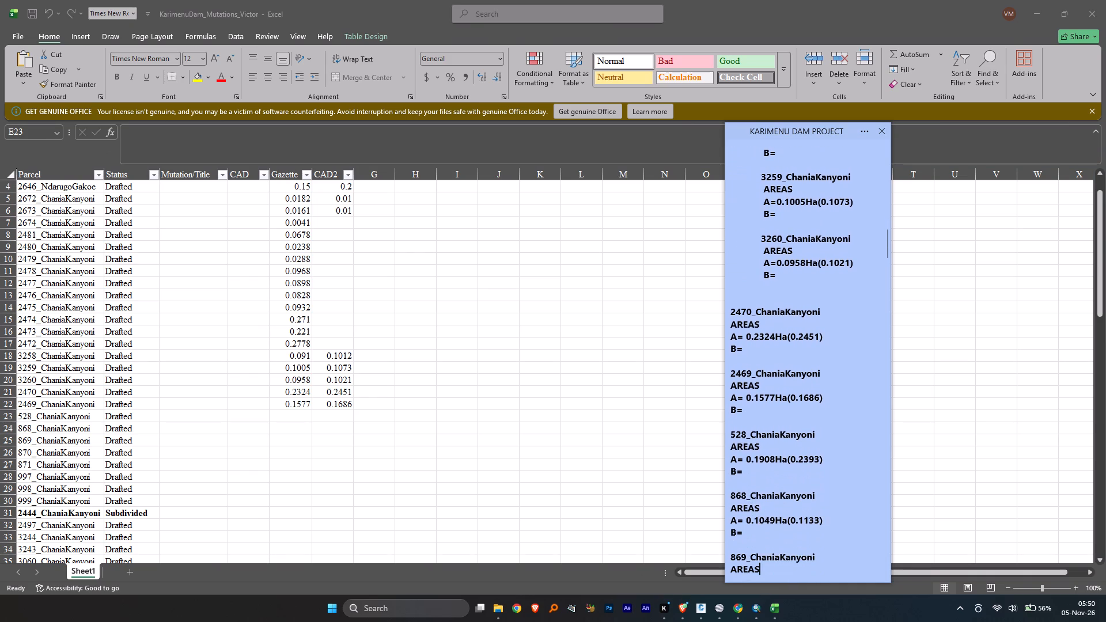
key(Down)
key(Down)
key(Down)
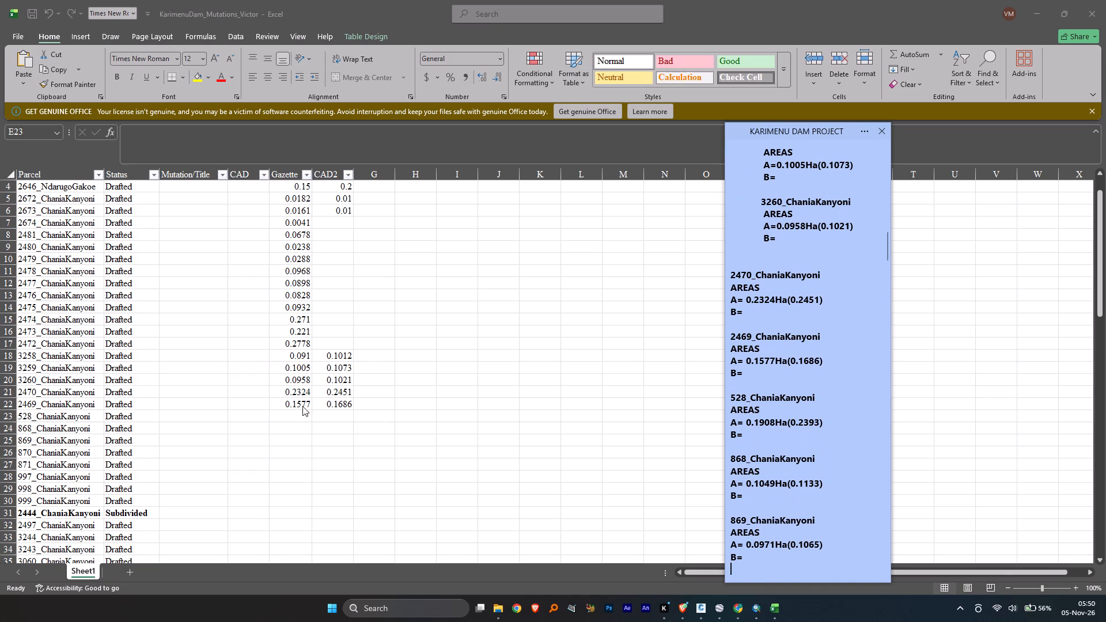
Switch back to the Excel table and enter Gazette area 0.1908 in E23 and CAD2 area 0.2393 in F23 for ChaniaKanyoni parcel 528.
click(296, 415)
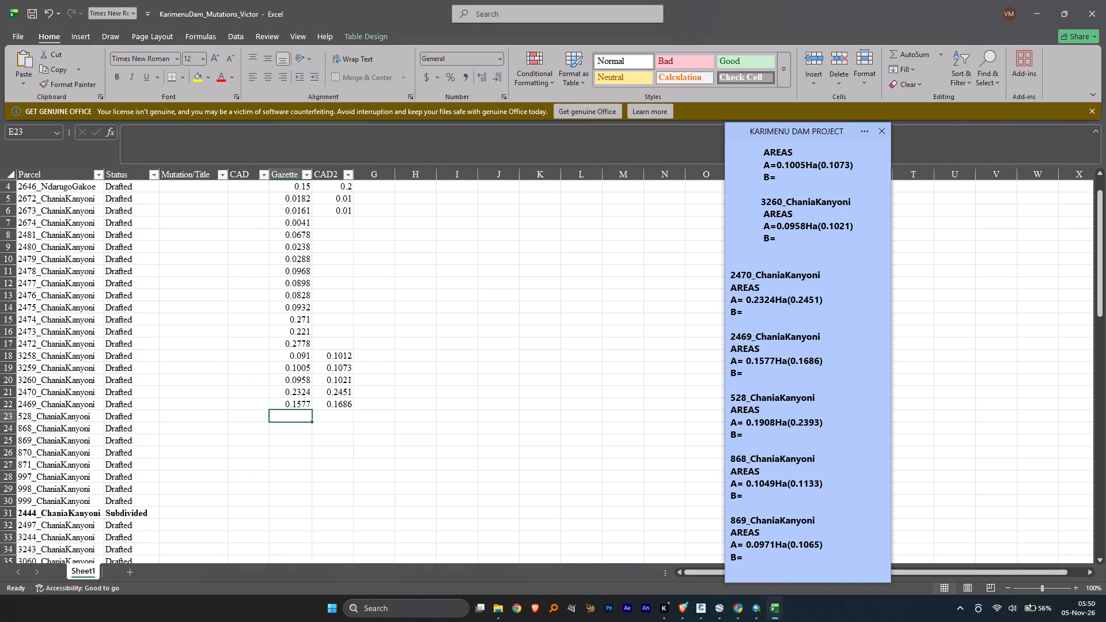
text(0.)
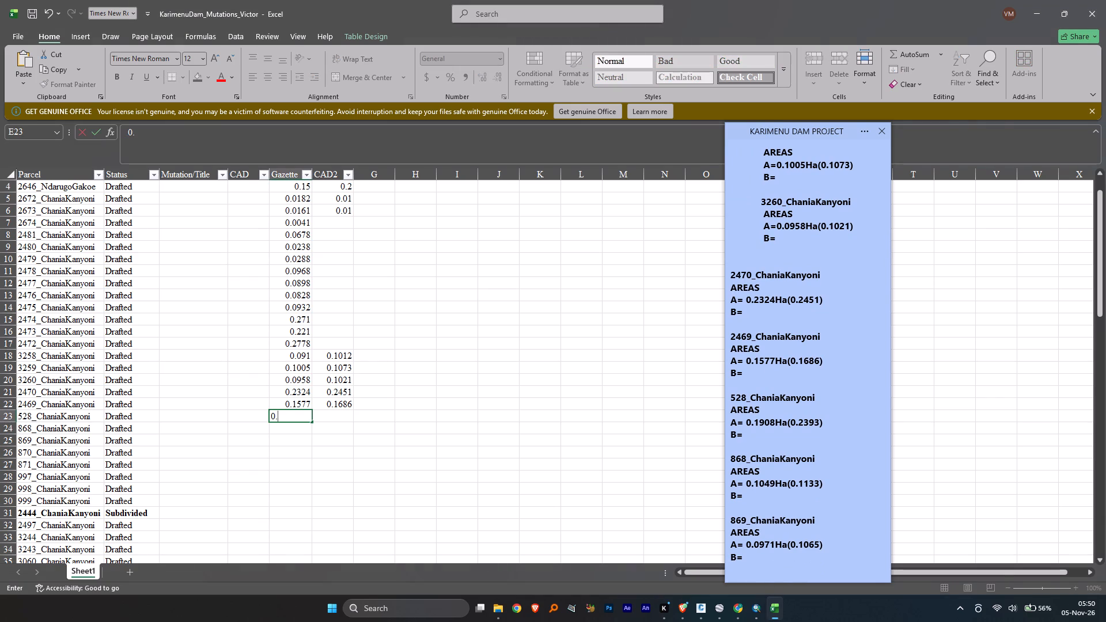
key(1)
key(9)
text(08)
key(Tab)
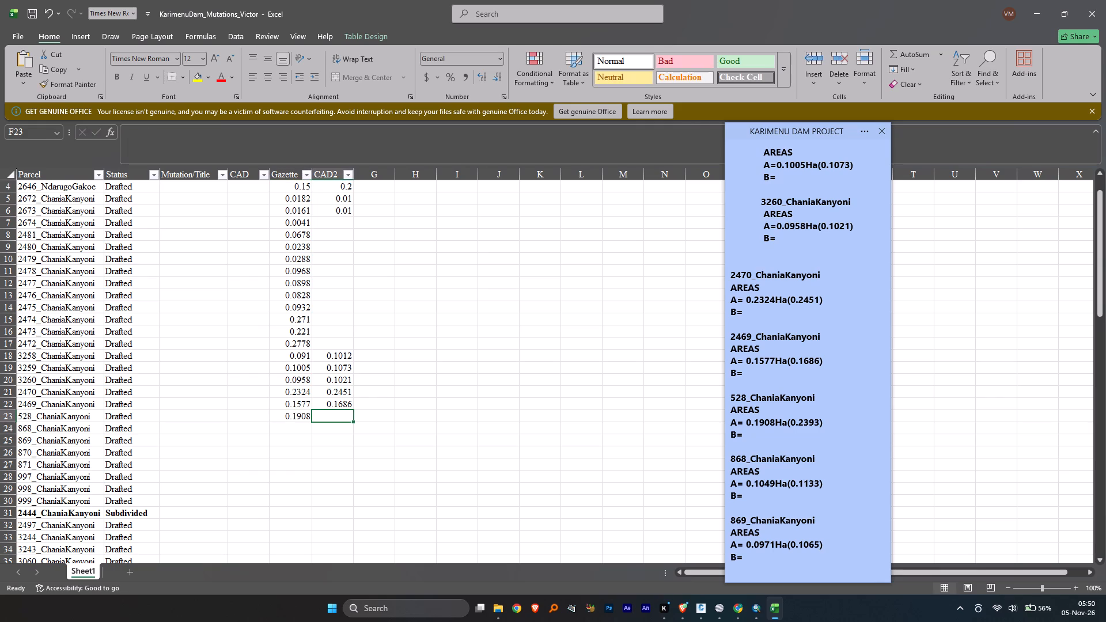
text(0.2393)
key(Return)
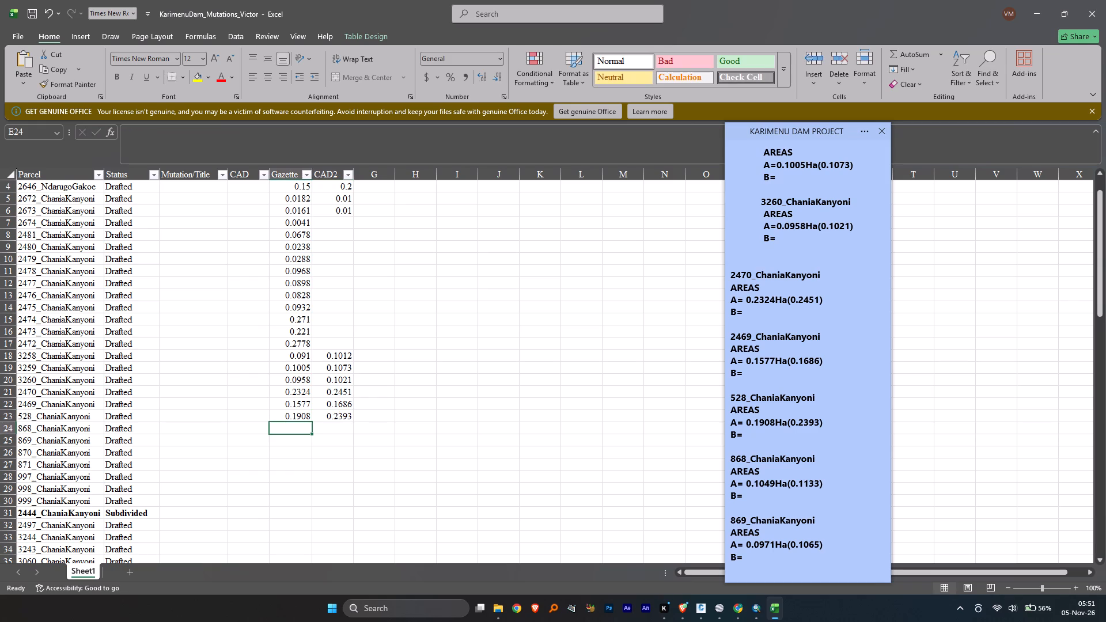
Enter Gazette area 0.1049 in E24 and CAD2 area 0.1133 in F24 for ChaniaKanyoni parcel 868.
key(0)
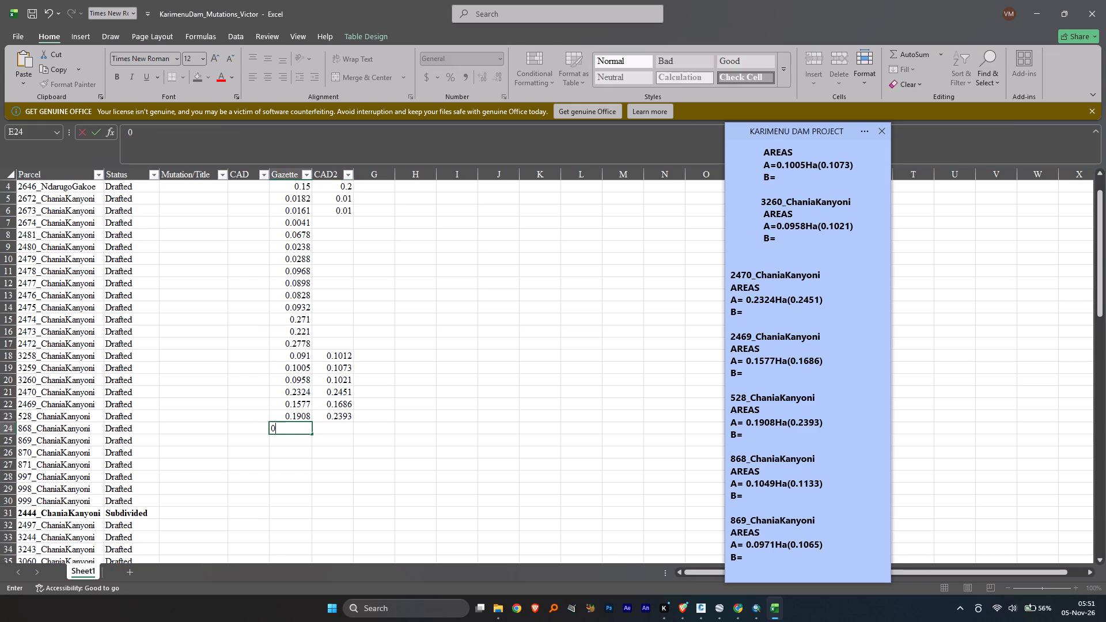
key(period)
text(104)
key(9)
key(Tab)
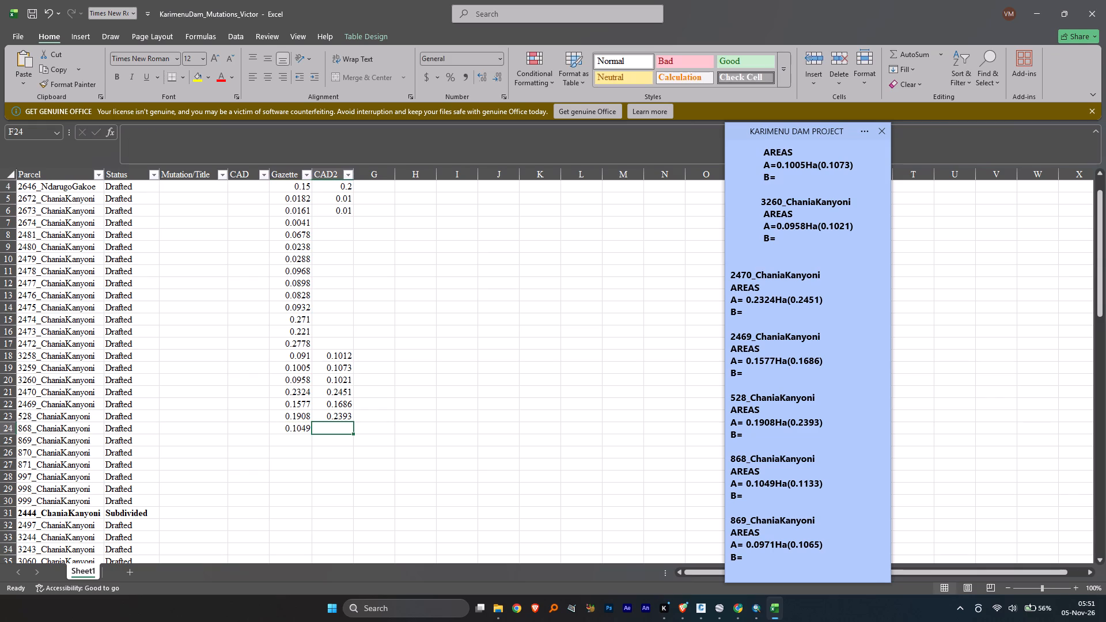
text(0.)
text(111)
key(BackSpace)
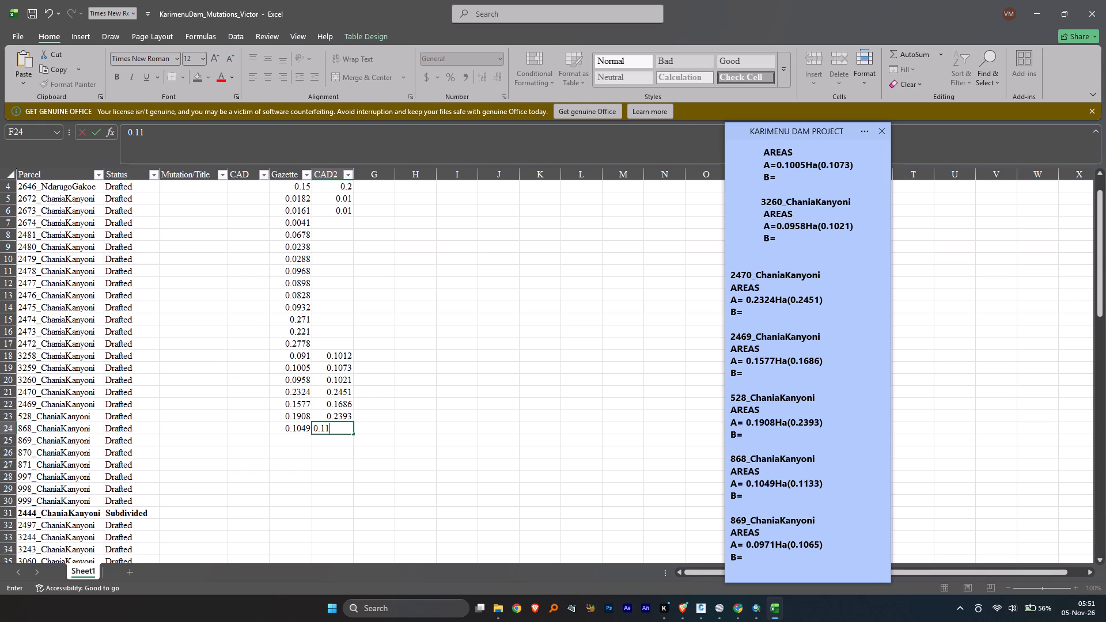
text(33)
key(Return)
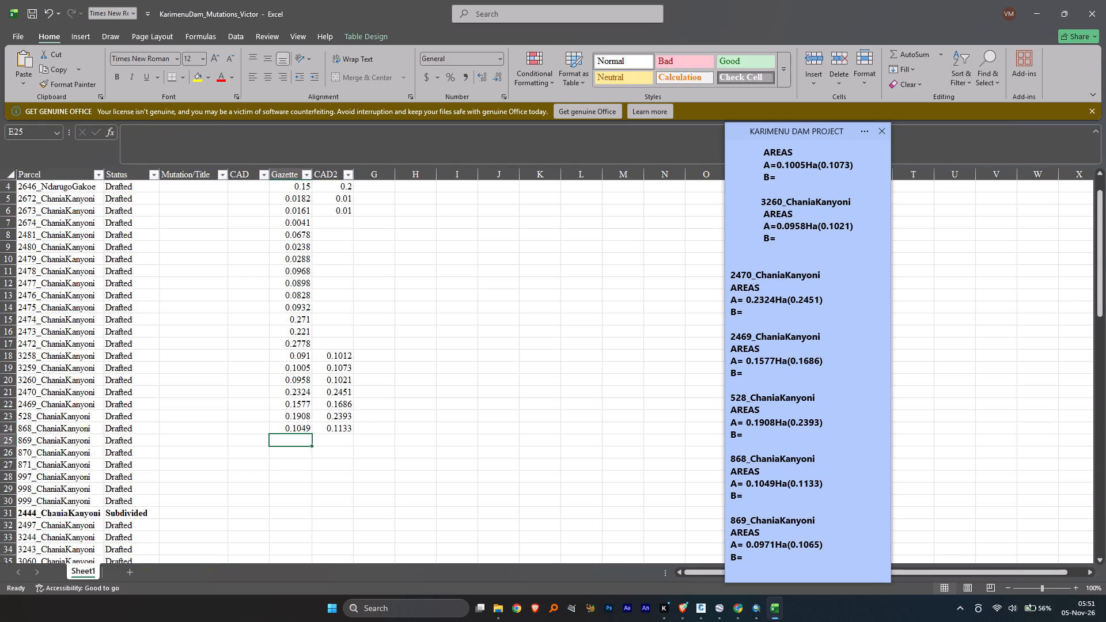
Enter Gazette area 0.0971 in E25 and CAD2 area 0.1065 in F25 for ChaniaKanyoni parcel 869.
key(0)
text(.0)
text(97)
key(1)
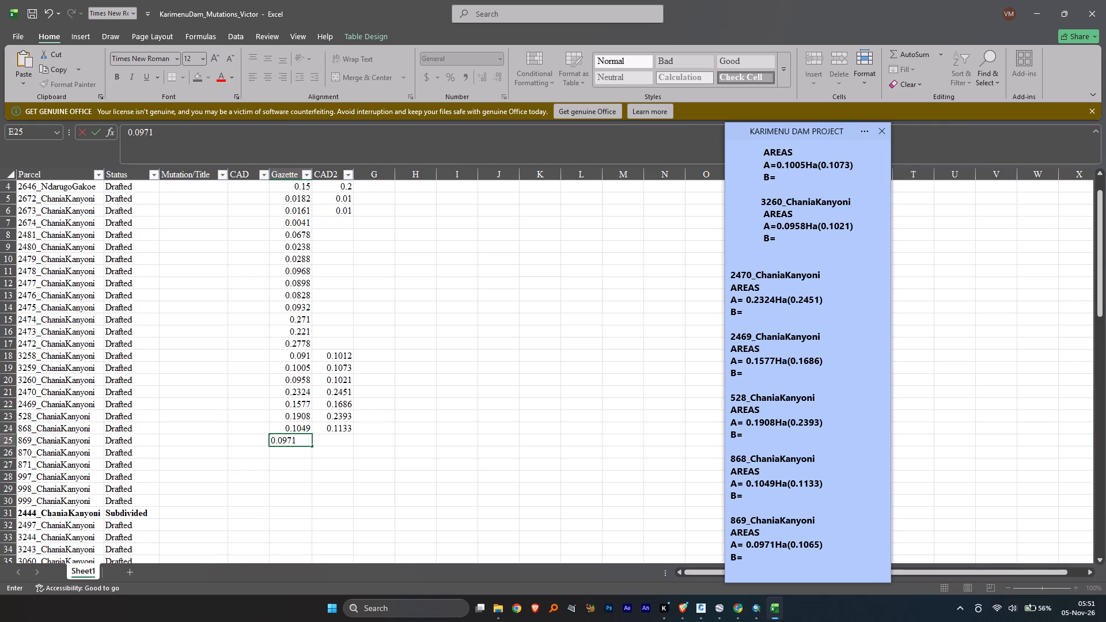
key(Tab)
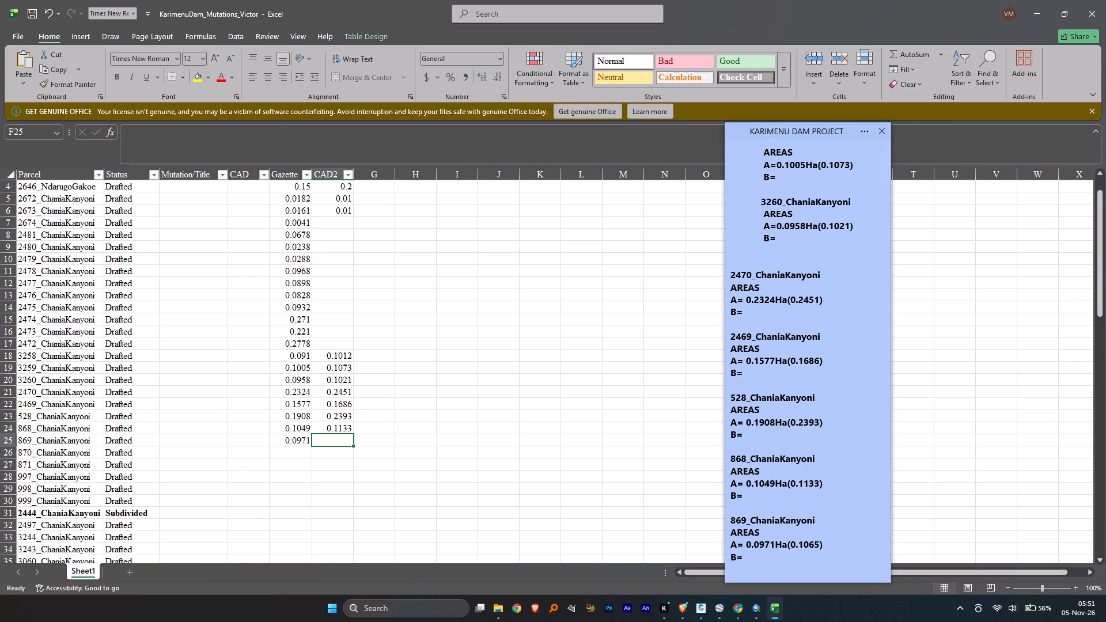
text(0.)
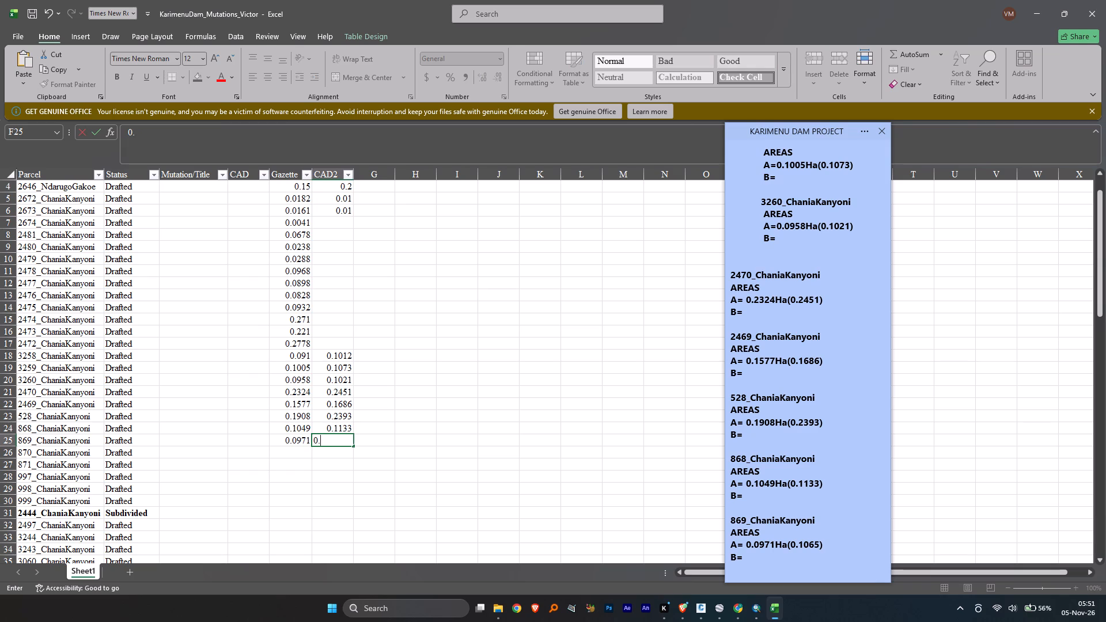
text(1065)
key(Return)
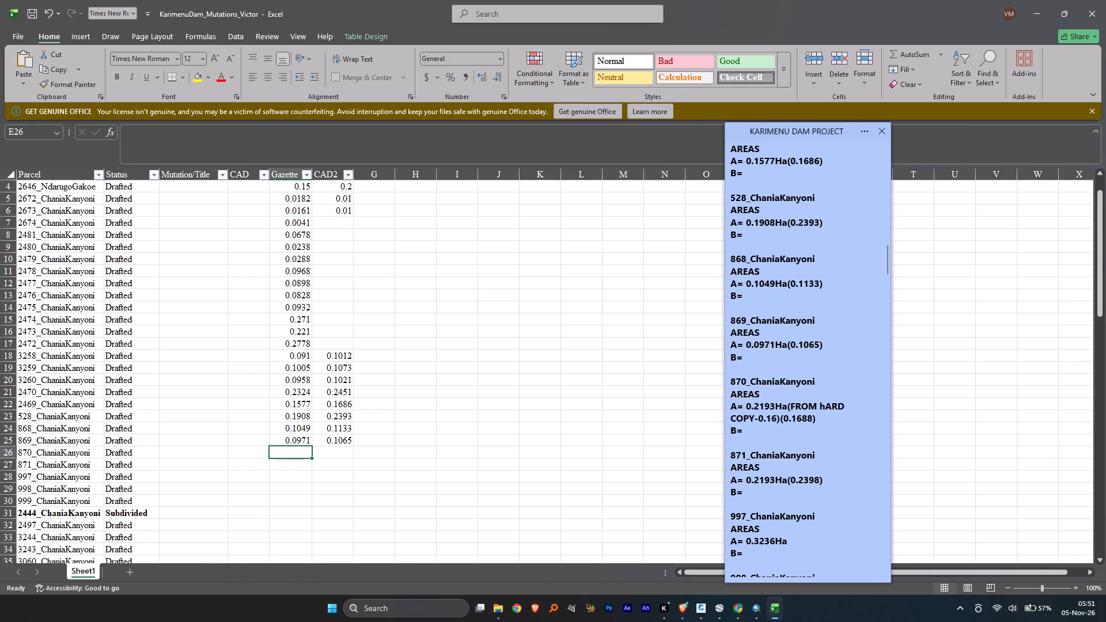
Enter Gazette area 0.2193 in both E26 and E27 for ChaniaKanyoni parcels 870 and 871.
click(295, 452)
key(0)
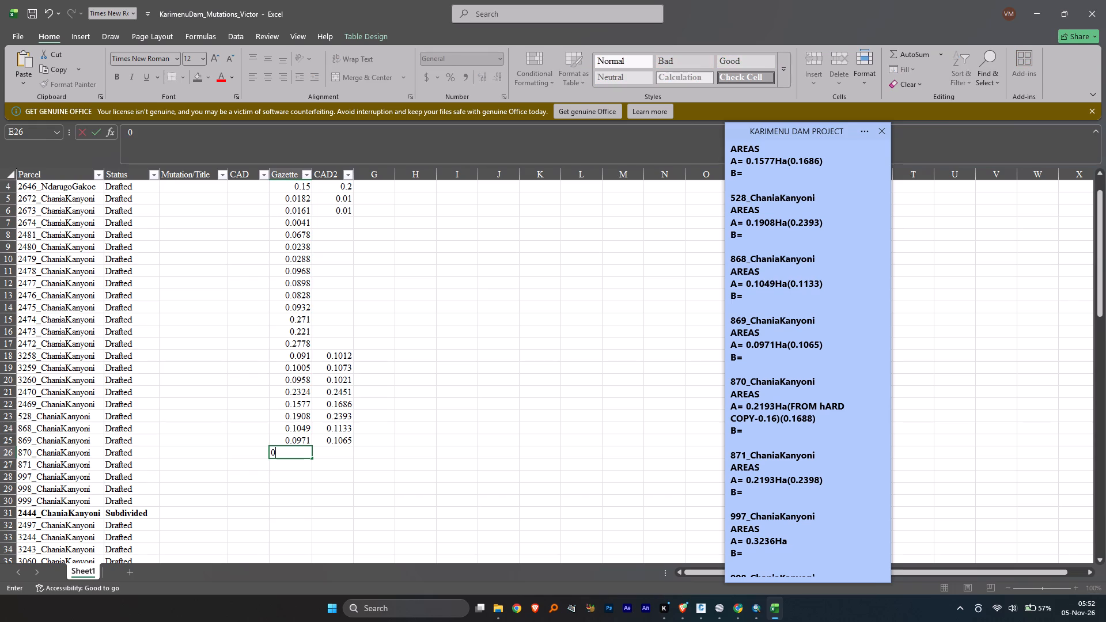
key(period)
text(21)
text(93)
key(Return)
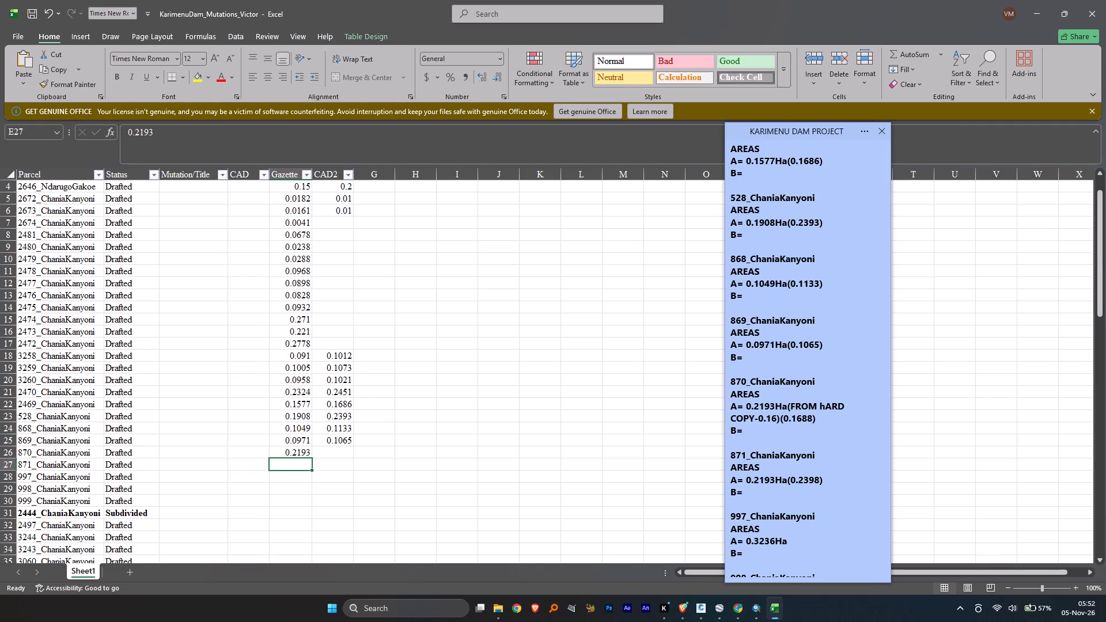
key(0)
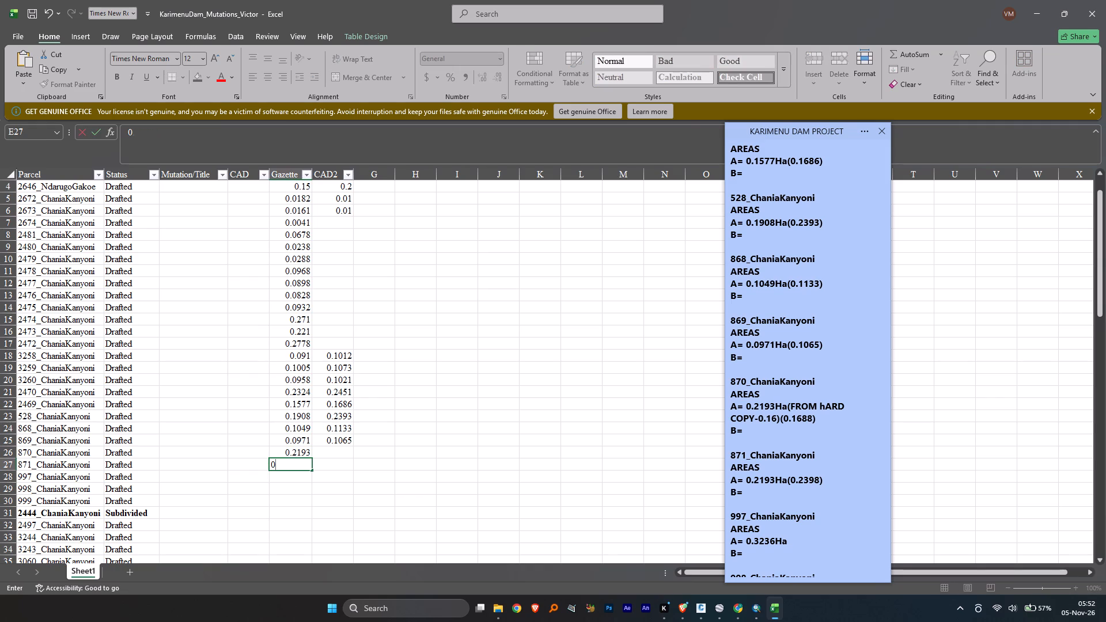
text(.2)
text(193)
key(Return)
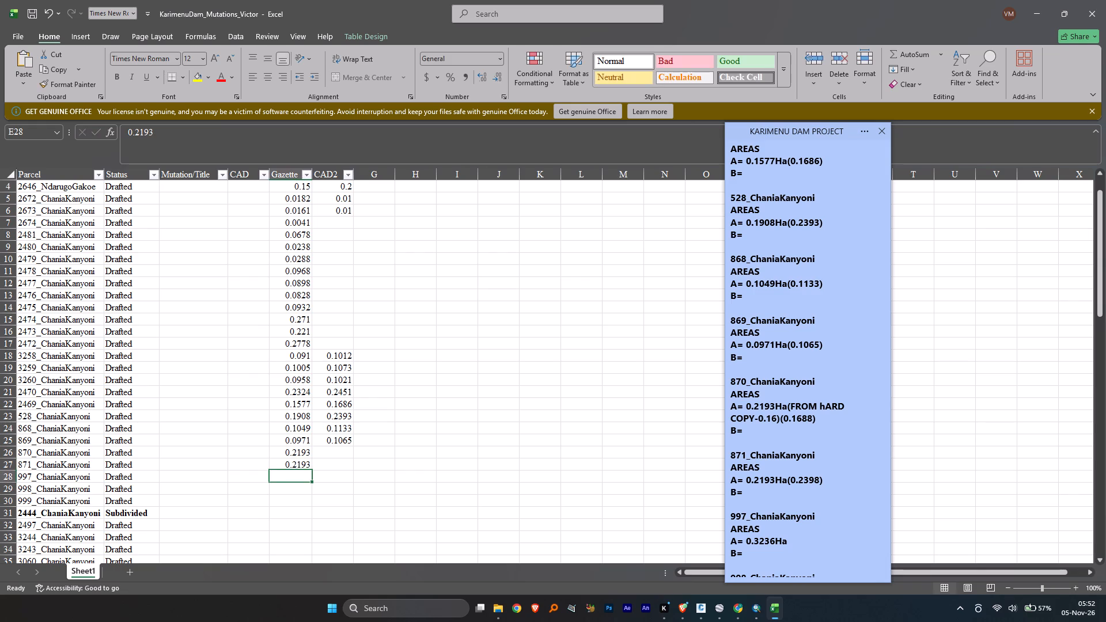
Enter Gazette area 0.3236 in E28 for ChaniaKanyoni parcel 997.
text(0.)
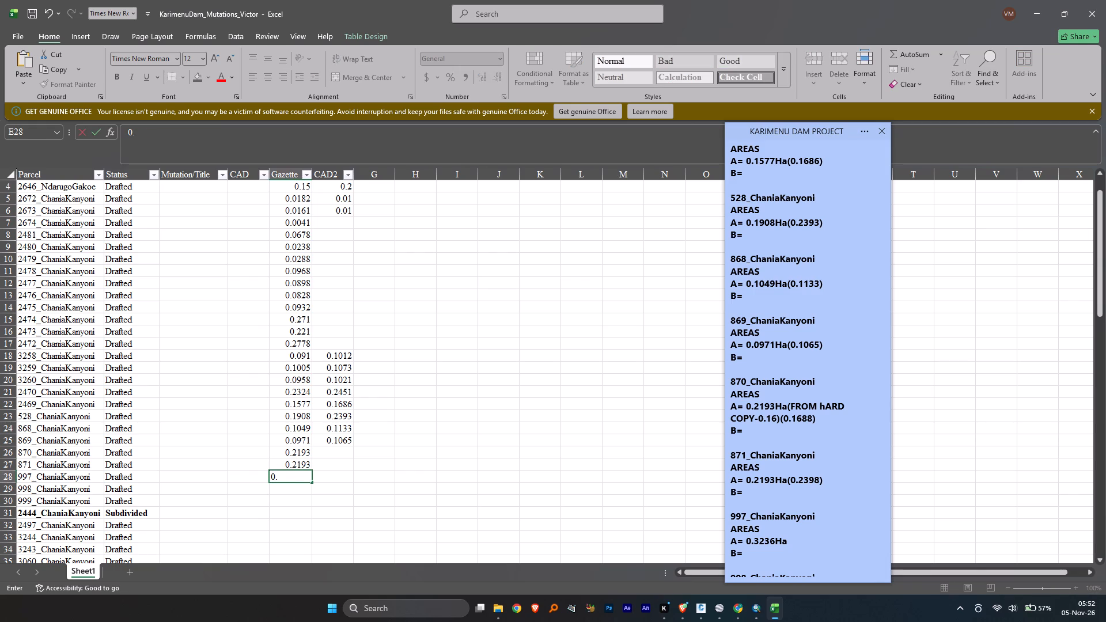
text(32)
text(63)
key(BackSpace)
key(BackSpace)
text(36)
key(Return)
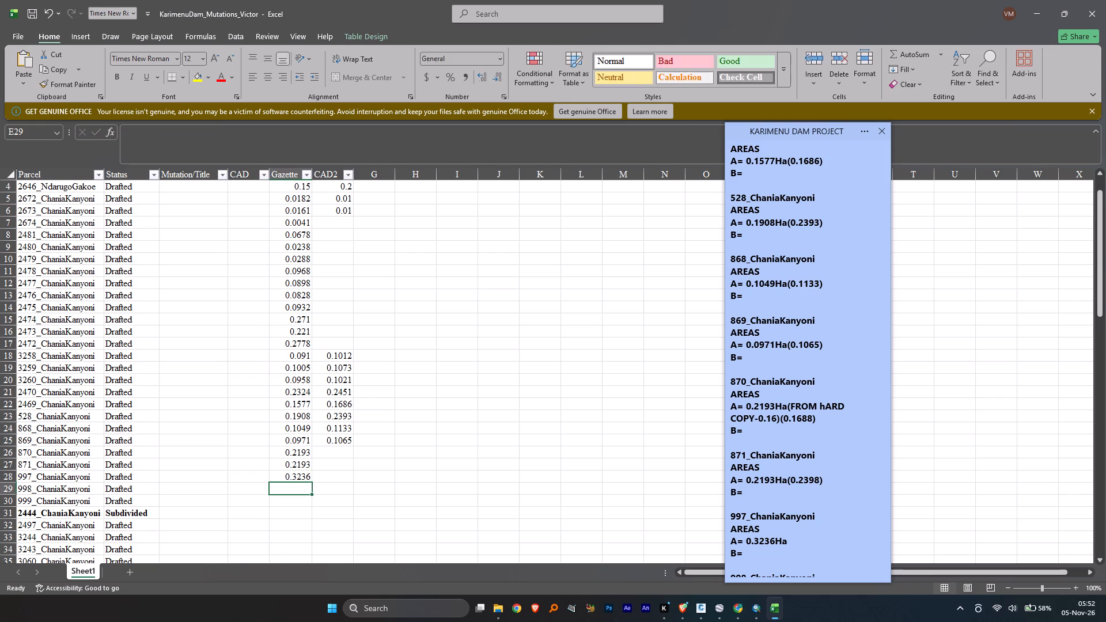
Switch to the Karimenu Dam Project sticky note and examine the area entries for ChaniaKanyoni parcels 998 and 999.
click(776, 560)
key(Down)
key(Down)
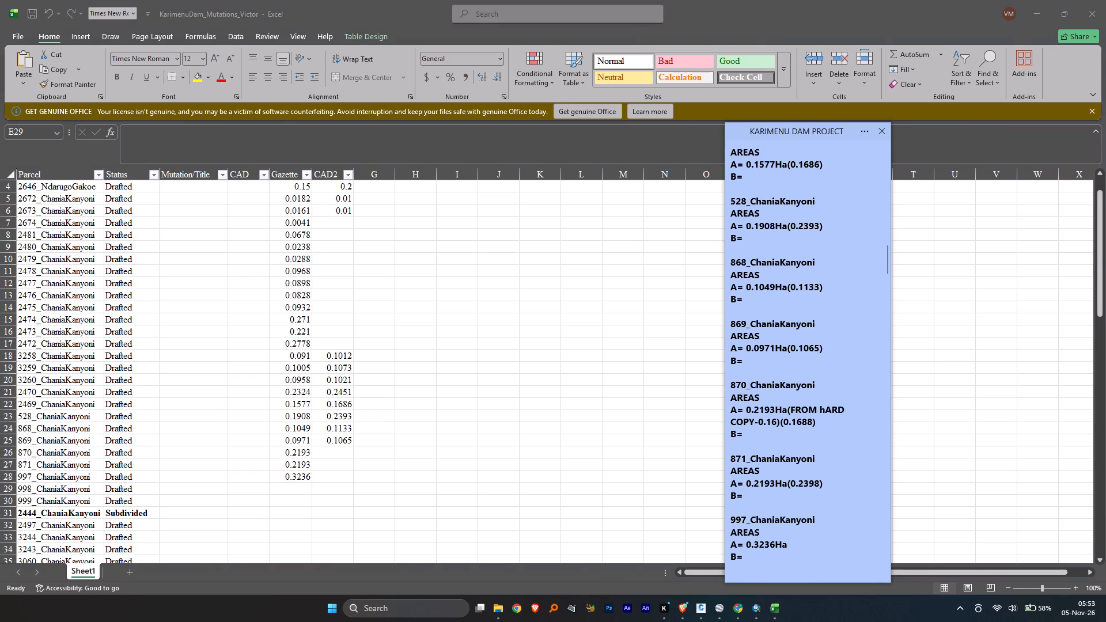
key(Down)
key(Down)
key(Down)
key(Down)
key(Down)
key(Down)
key(Down)
key(Down)
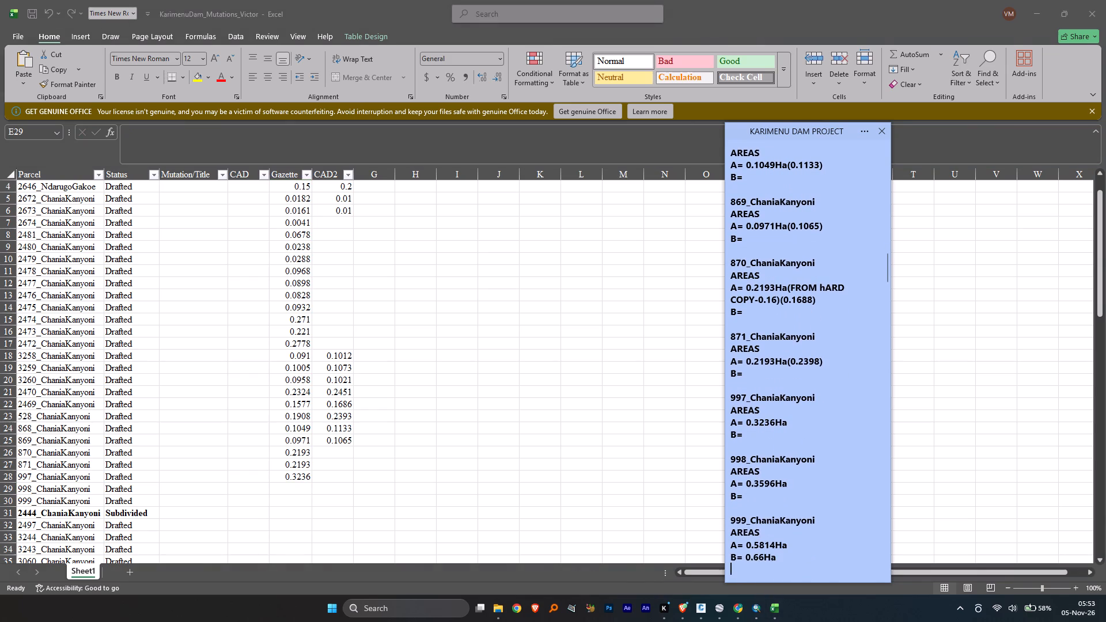
key(Down)
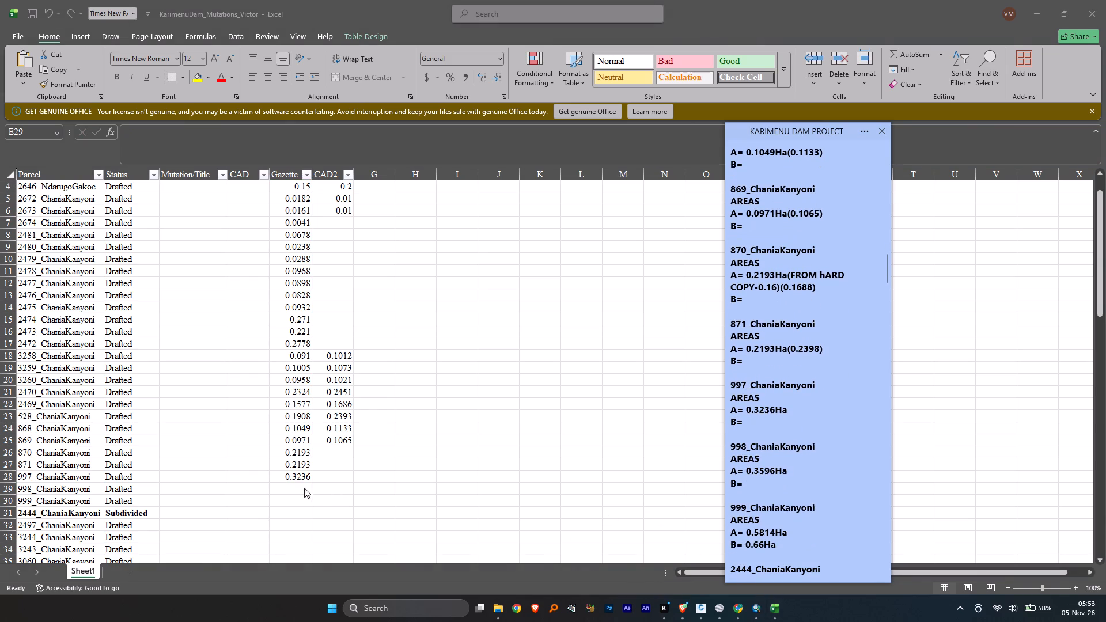
Switch back to the Excel table and enter Gazette areas 0.3596 in E29 and 0.5814 in E30 for ChaniaKanyoni parcels 998 and 999.
click(298, 486)
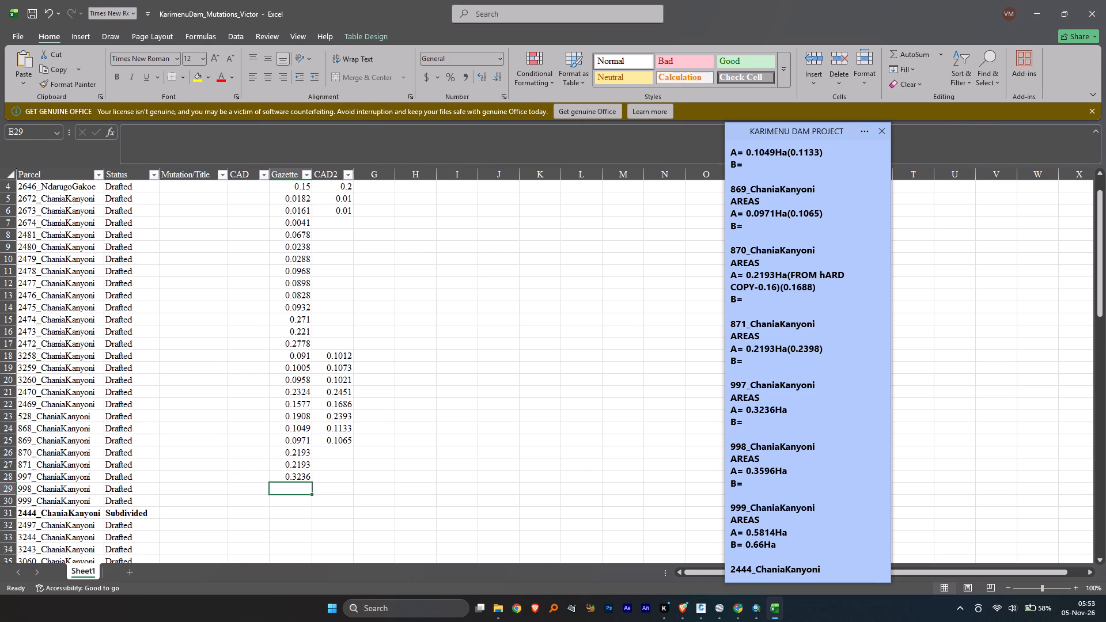
text(0.35)
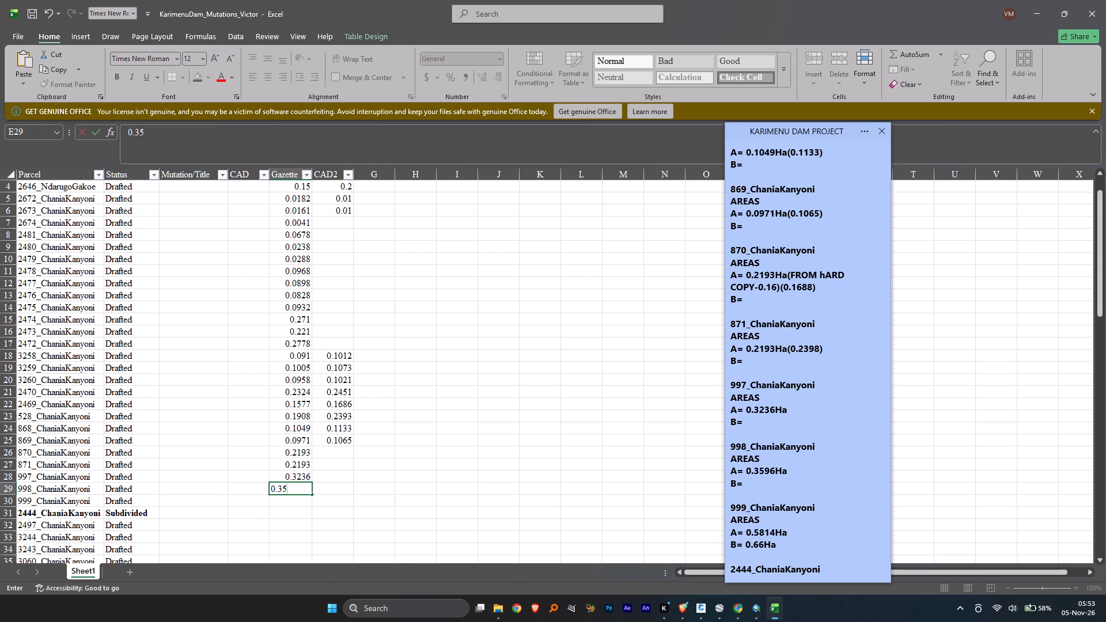
text(96)
key(Return)
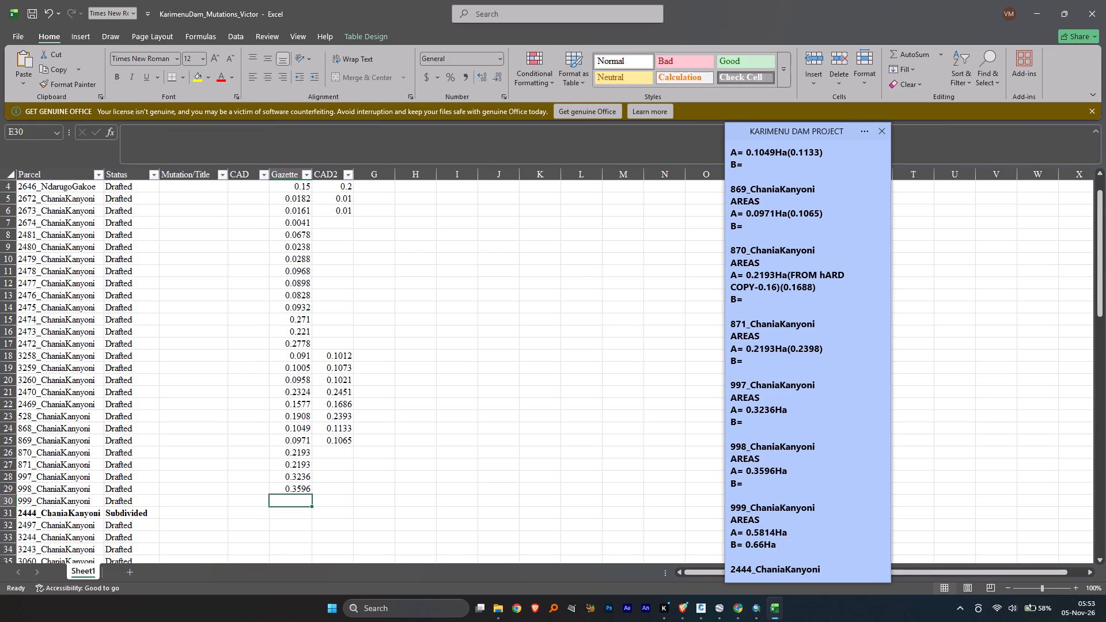
text(0.)
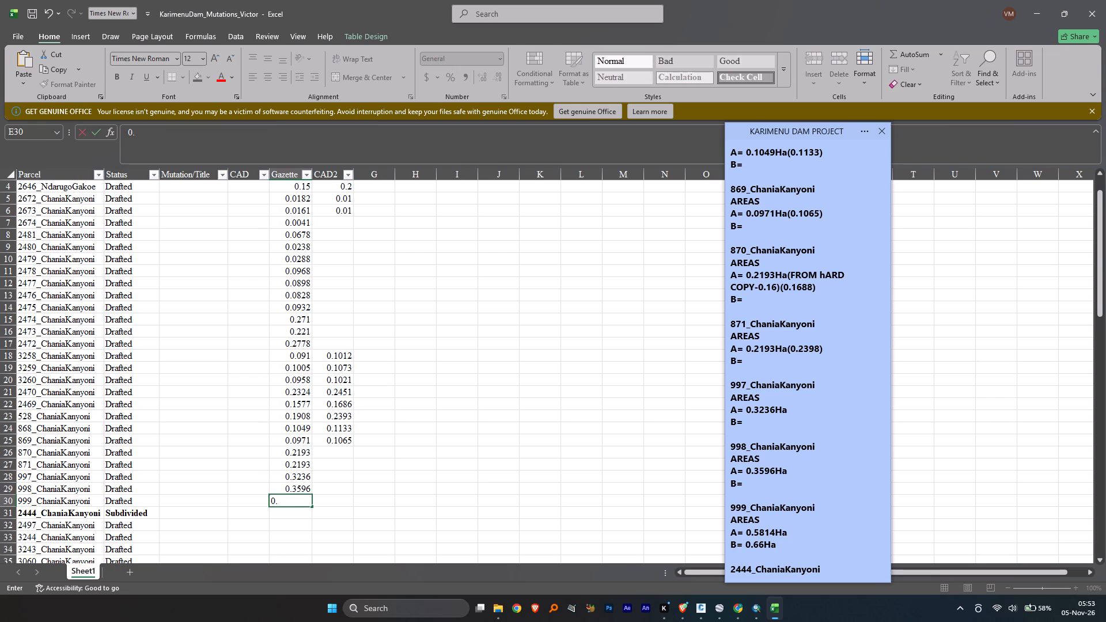
key(5)
text(814)
key(Return)
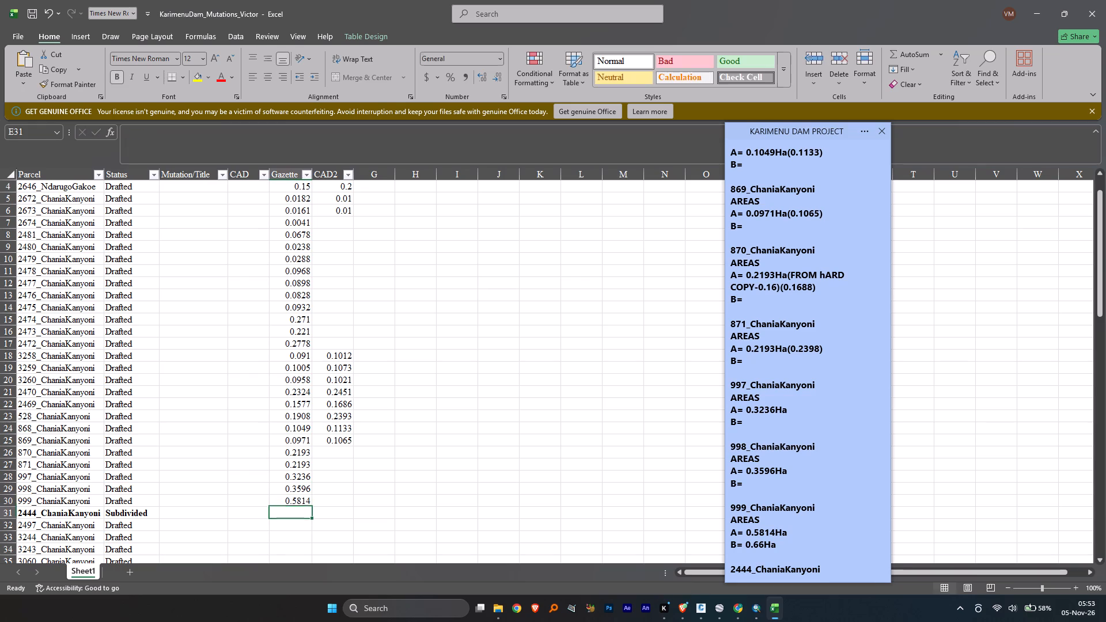
Switch to the Karimenu Dam Project sticky note and examine the area entry for ChaniaKanyoni parcel 2444 and the entries following it.
click(816, 518)
key(Down)
key(Down)
key(Down)
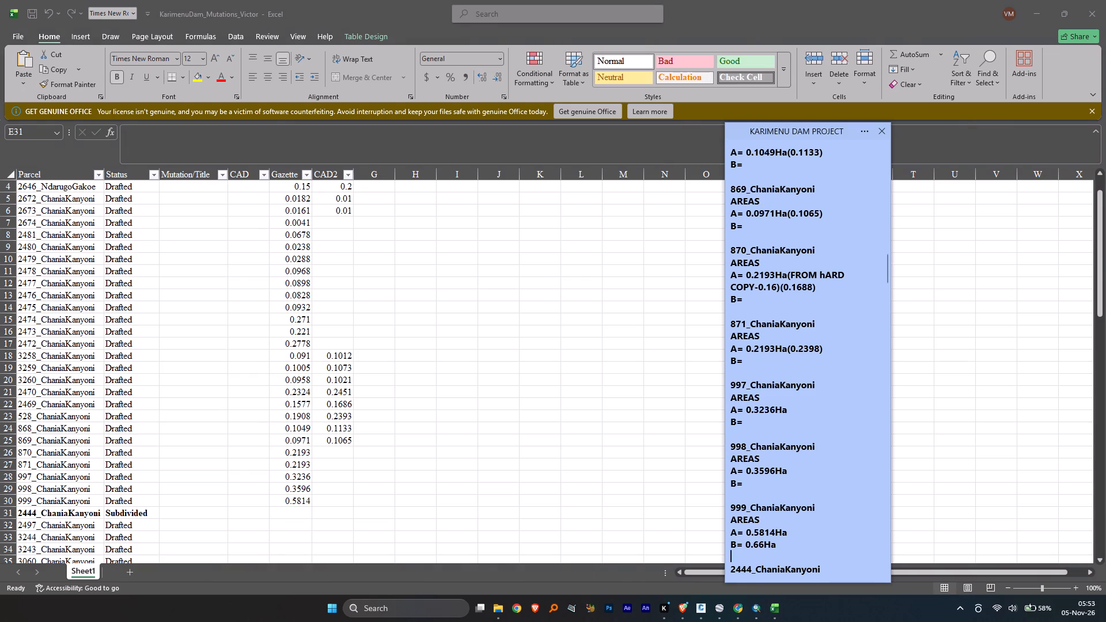
key(Down)
key(Down)
key(Down)
key(Down)
key(Down)
key(Down)
key(Down)
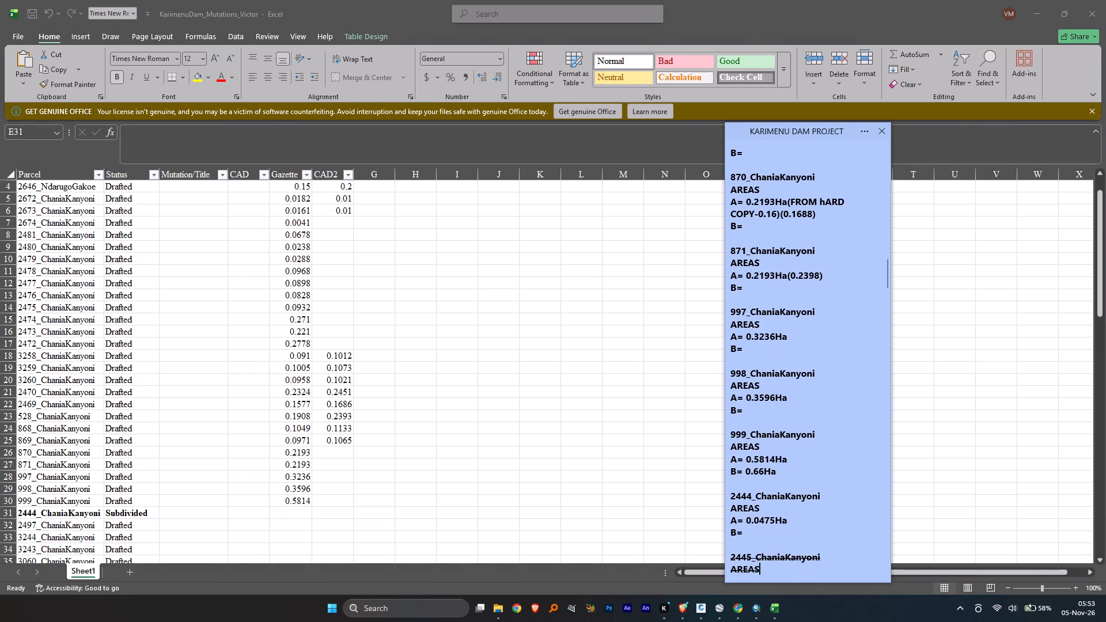
key(Down)
key(Down)
key(Down)
key(Down)
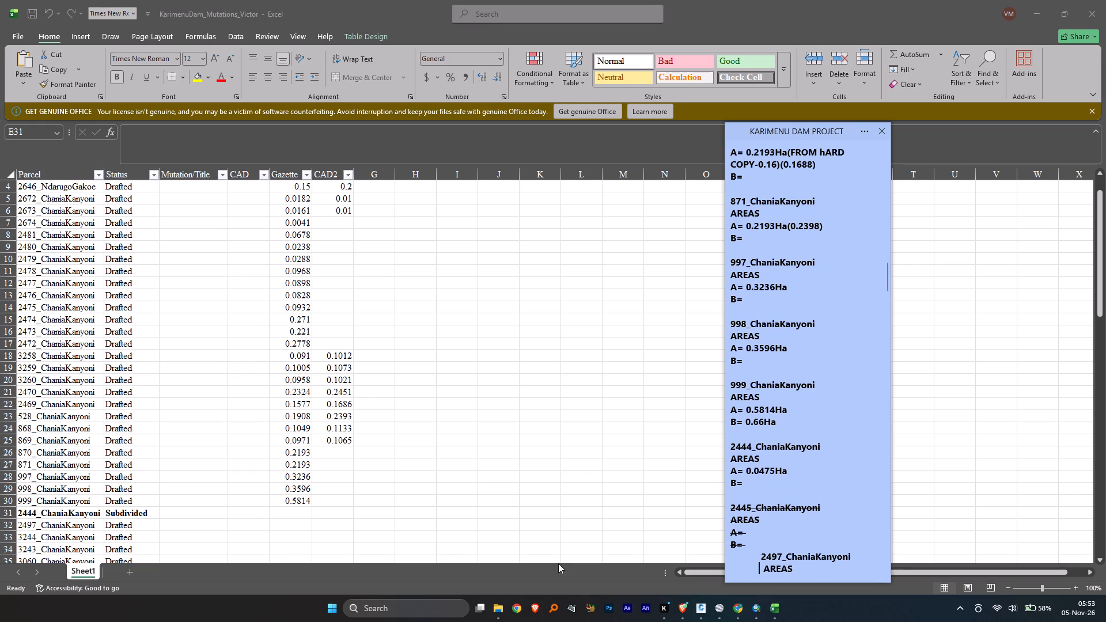
click(293, 511)
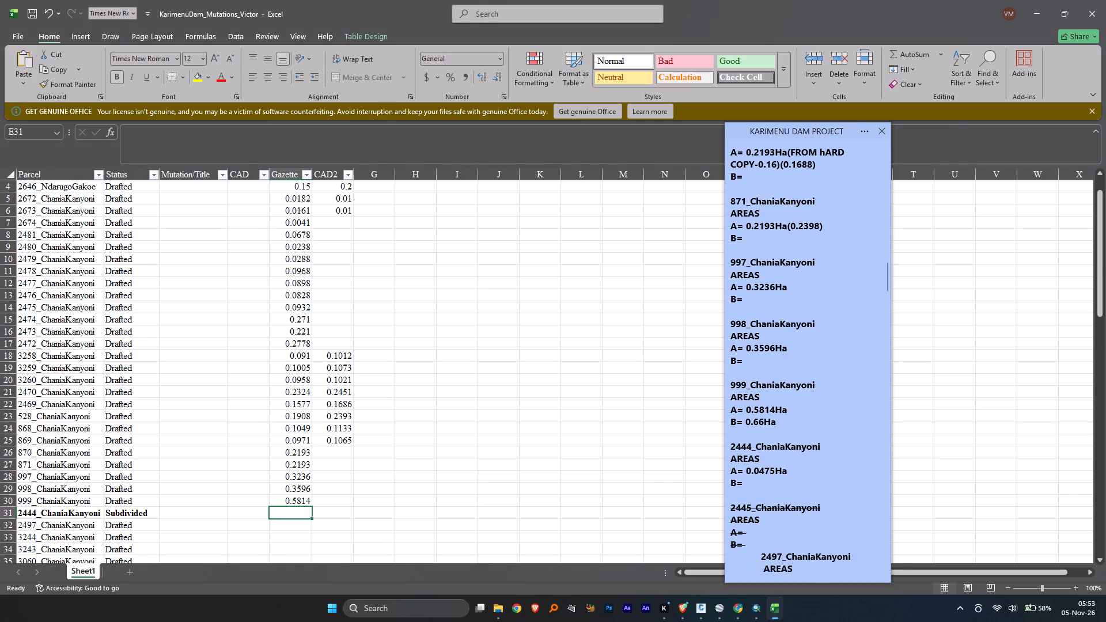
key(0)
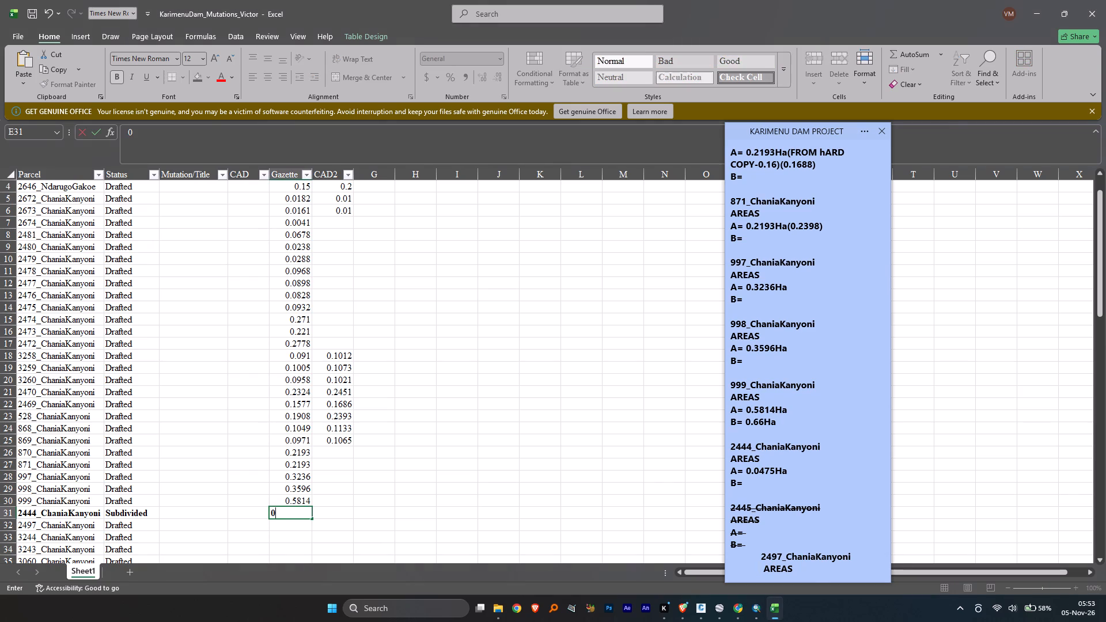
key(period)
key(0)
text(475)
key(Return)
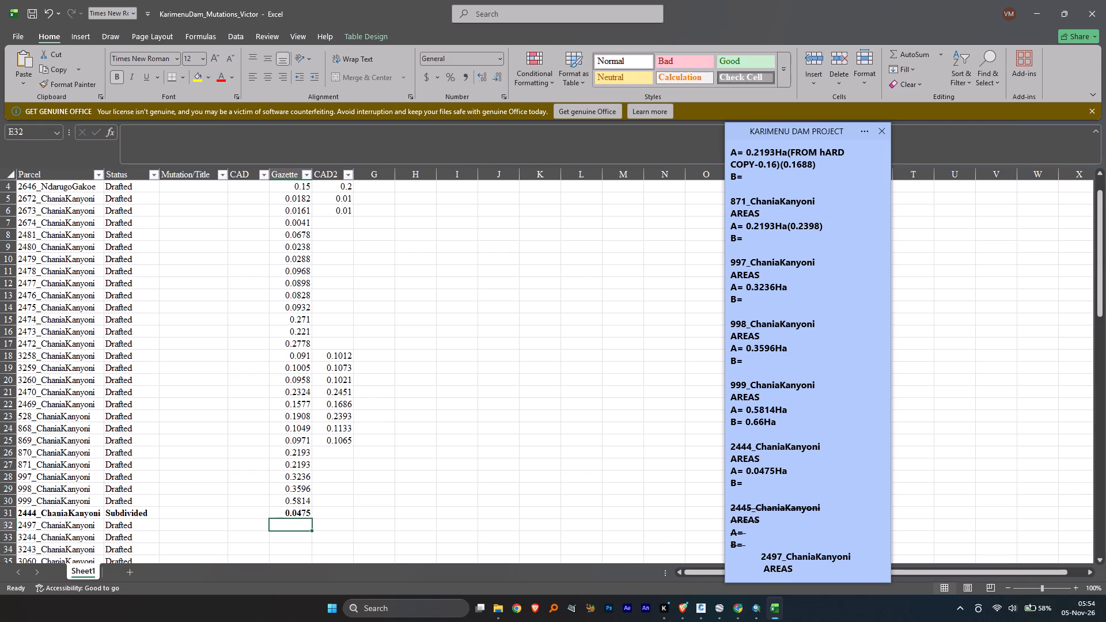
Switch to the Karimenu Dam Project sticky note and examine the area entries for ChaniaKanyoni parcels 2497, 3244 and 3243.
click(781, 540)
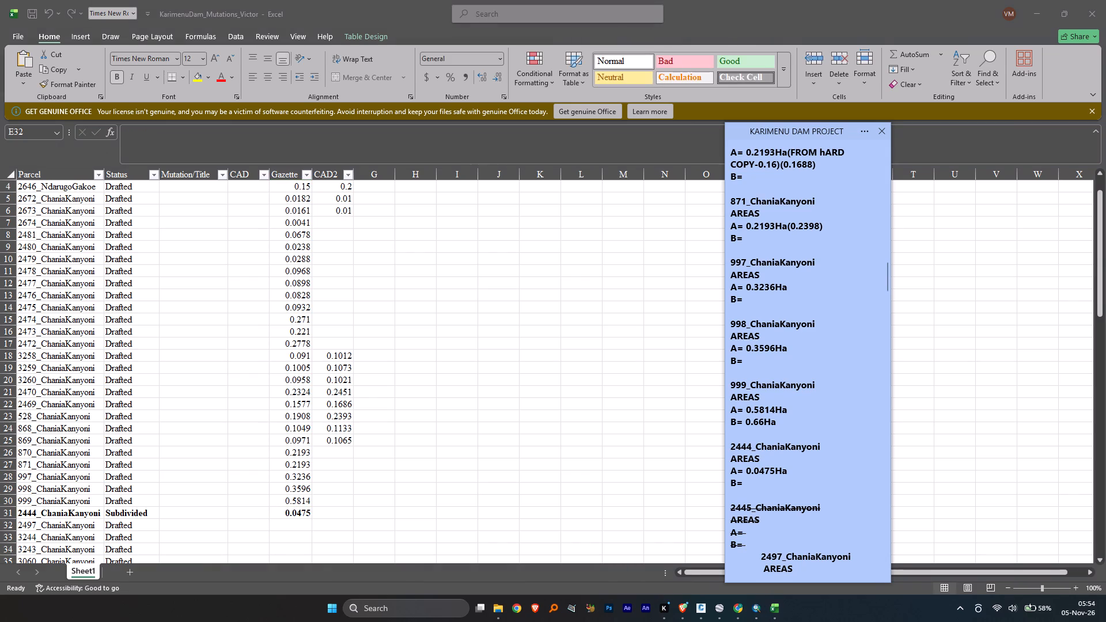
key(Down)
key(Down)
key(Down)
key(Down)
key(Down)
key(Down)
key(Down)
key(Down)
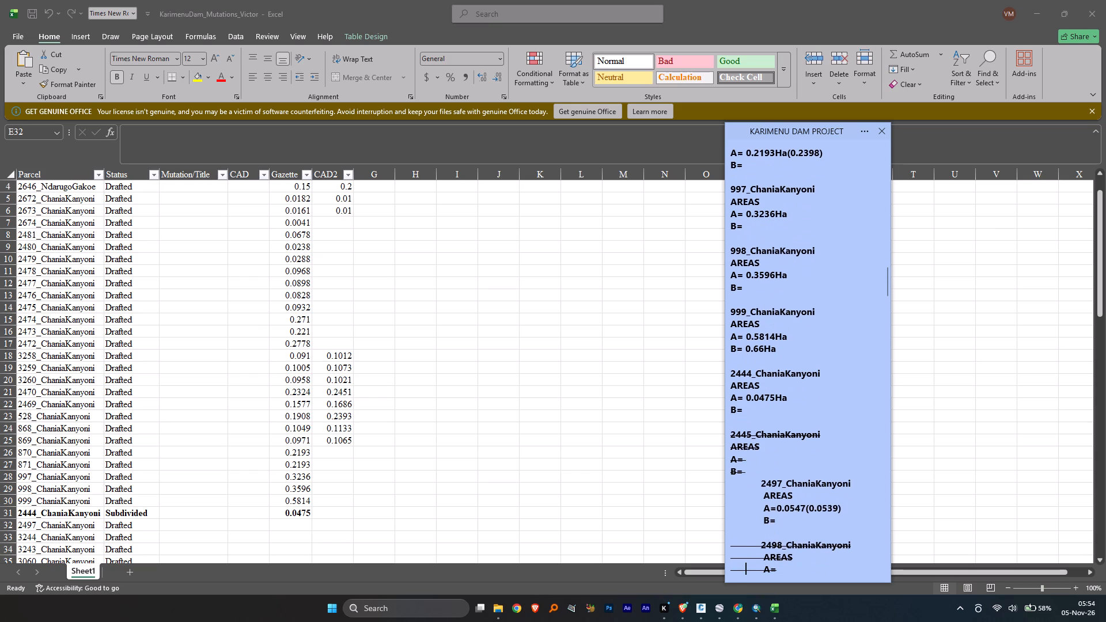
key(Down)
key(Down)
key(Down)
key(Down)
key(Down)
key(Down)
key(Down)
key(Down)
key(Down)
key(Down)
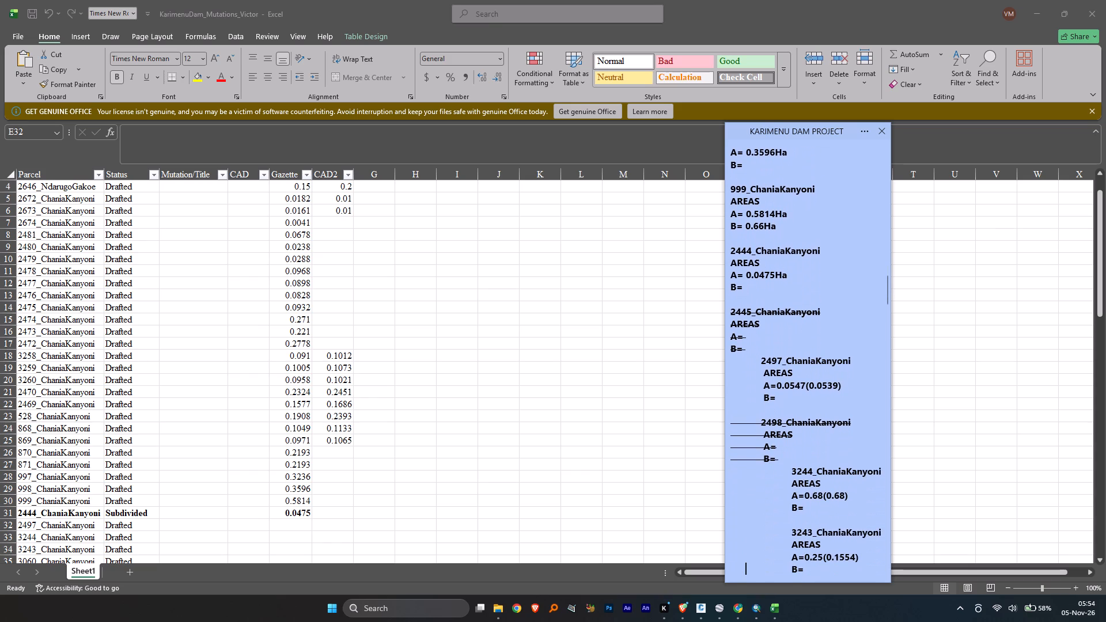
key(Down)
key(Down)
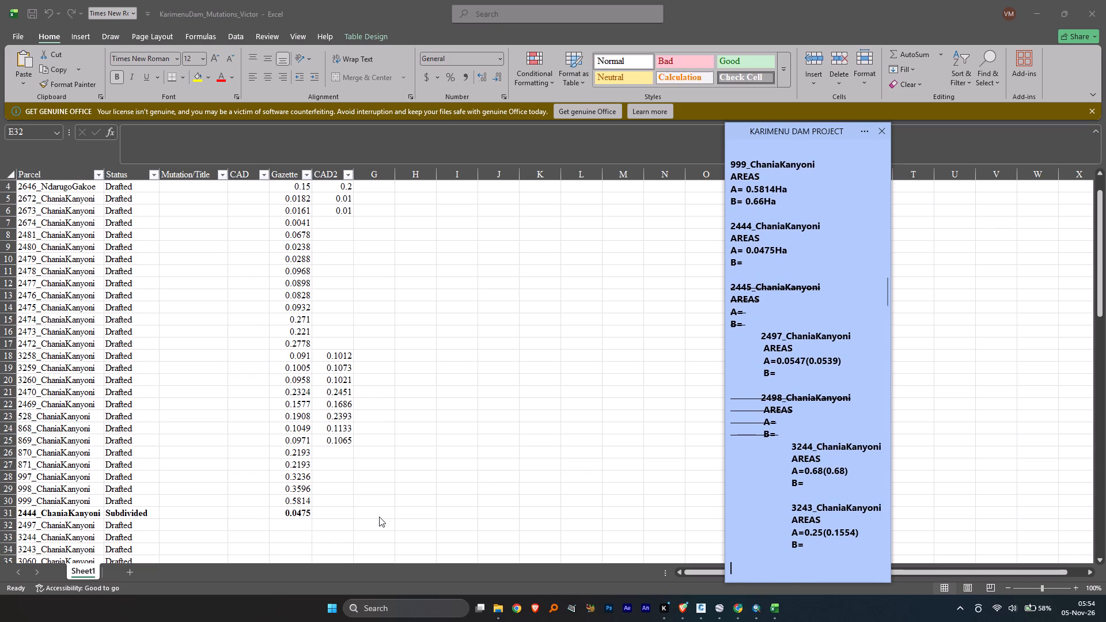
Switch back to the Excel table and enter Gazette area 0.0547 in E32 for ChaniaKanyoni parcel 2497.
click(297, 520)
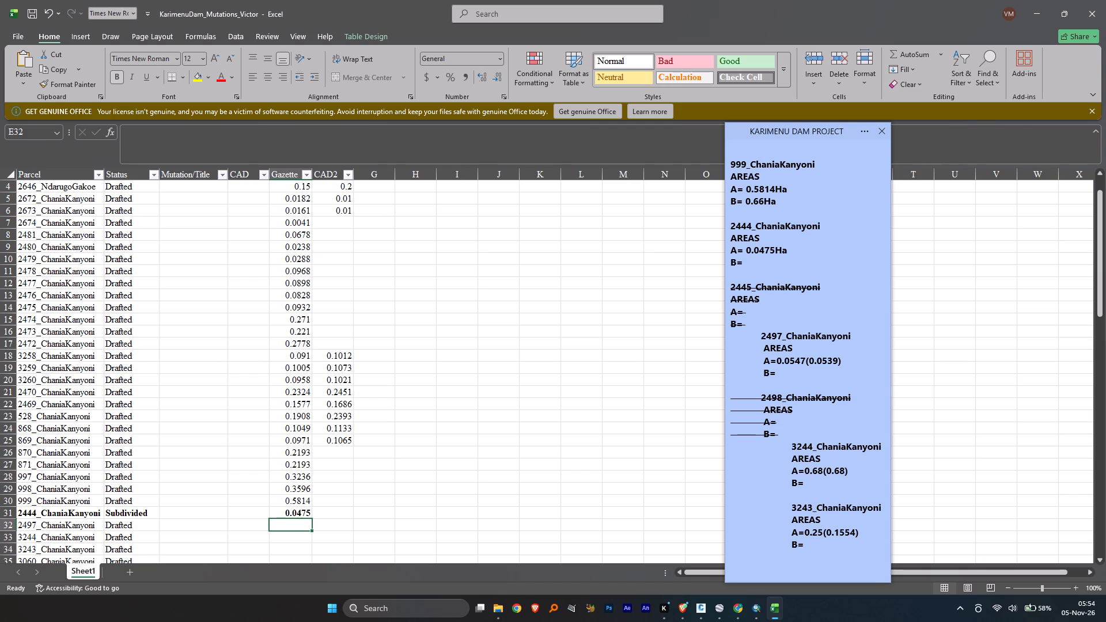
key(0)
key(period)
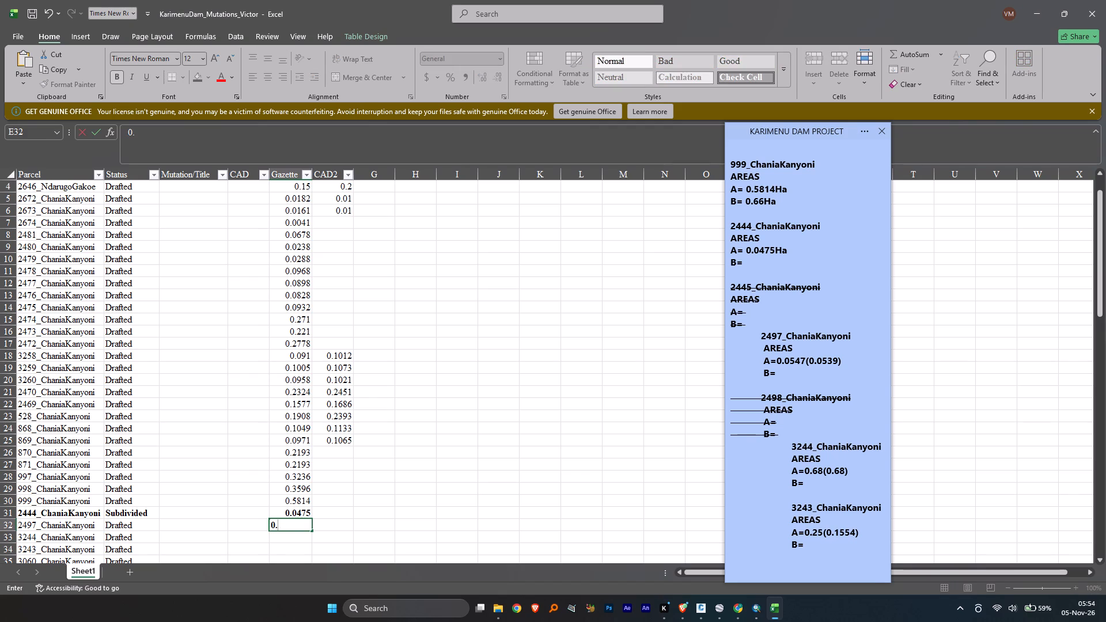
key(0)
text(547)
key(Tab)
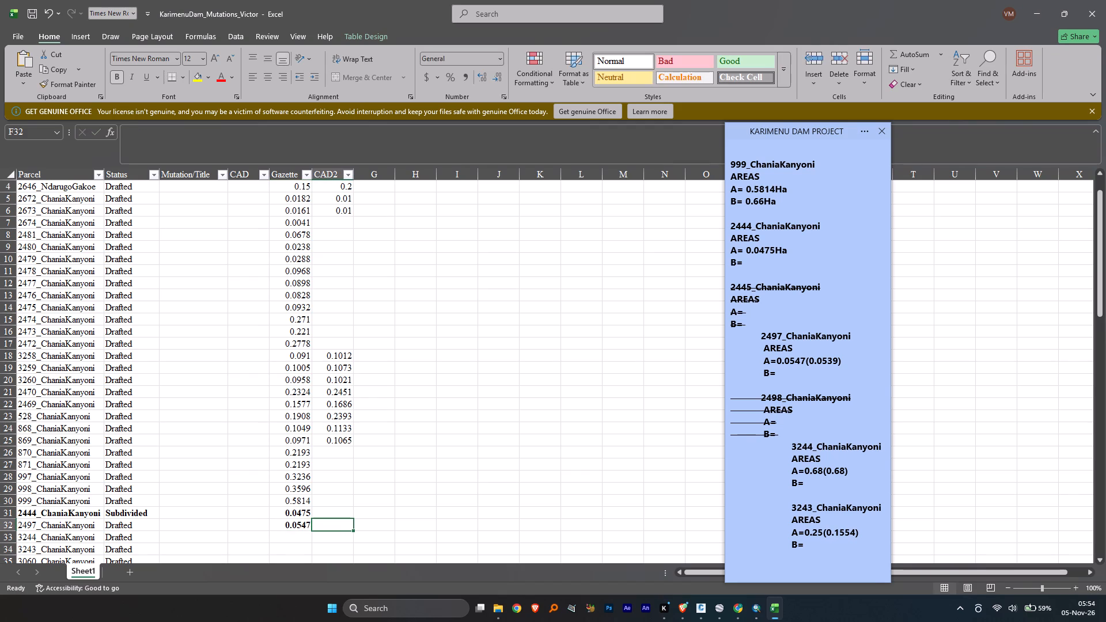
Remove the bold formatting from the Gazette area in E32 for ChaniaKanyoni parcel 2497.
click(298, 526)
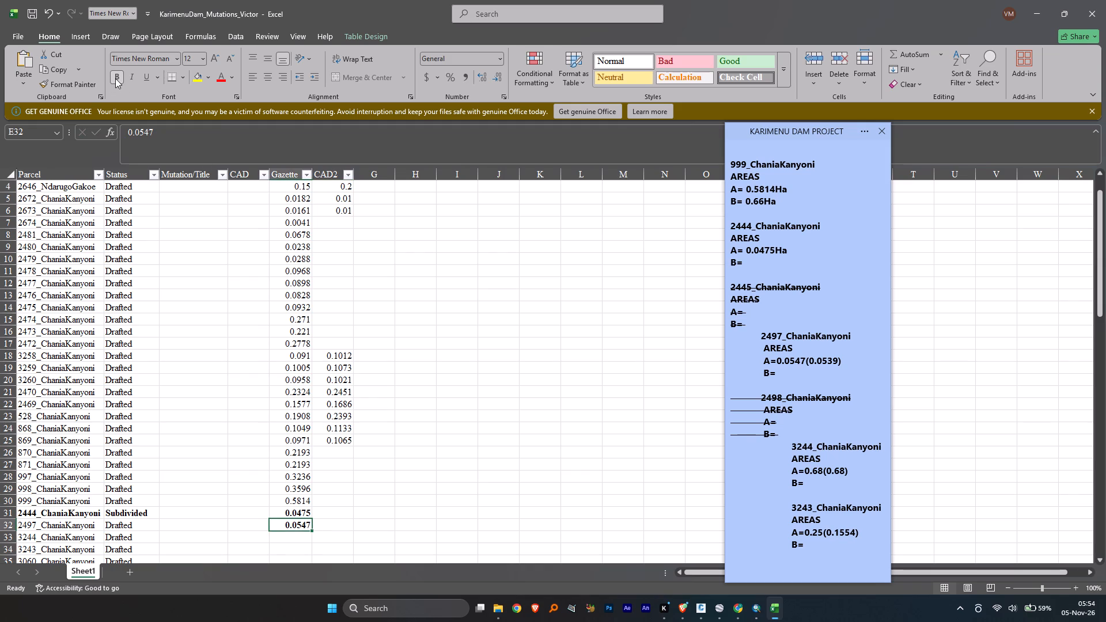
click(116, 78)
Enter CAD2 area 0.0539 in F32 for ChaniaKanyoni parcel 2497 and make it non-bold.
click(338, 525)
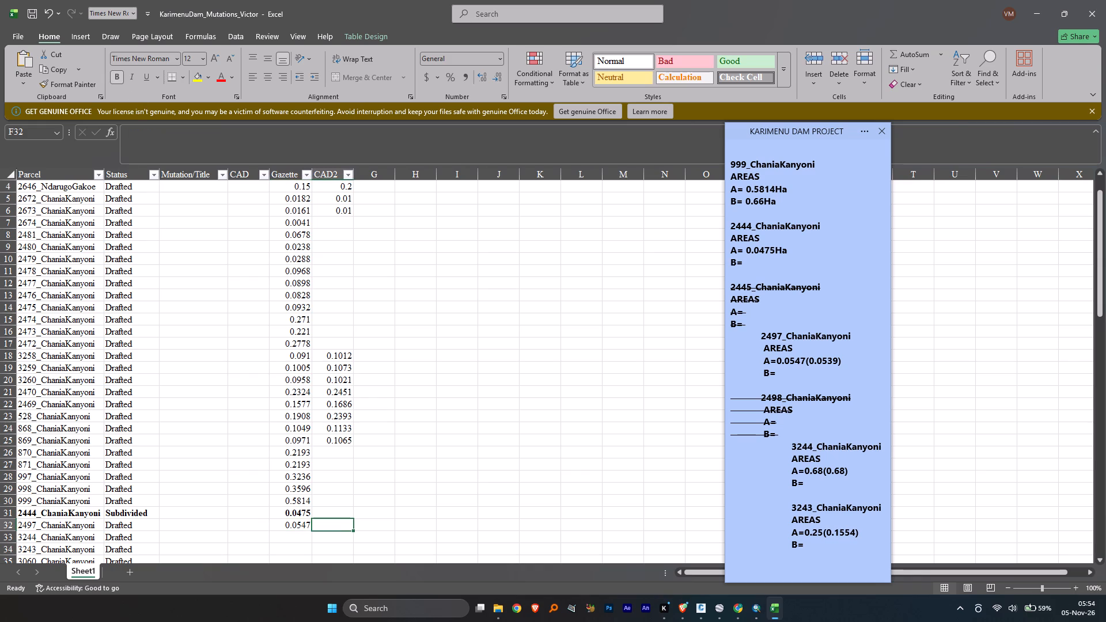
text(0.)
key(0)
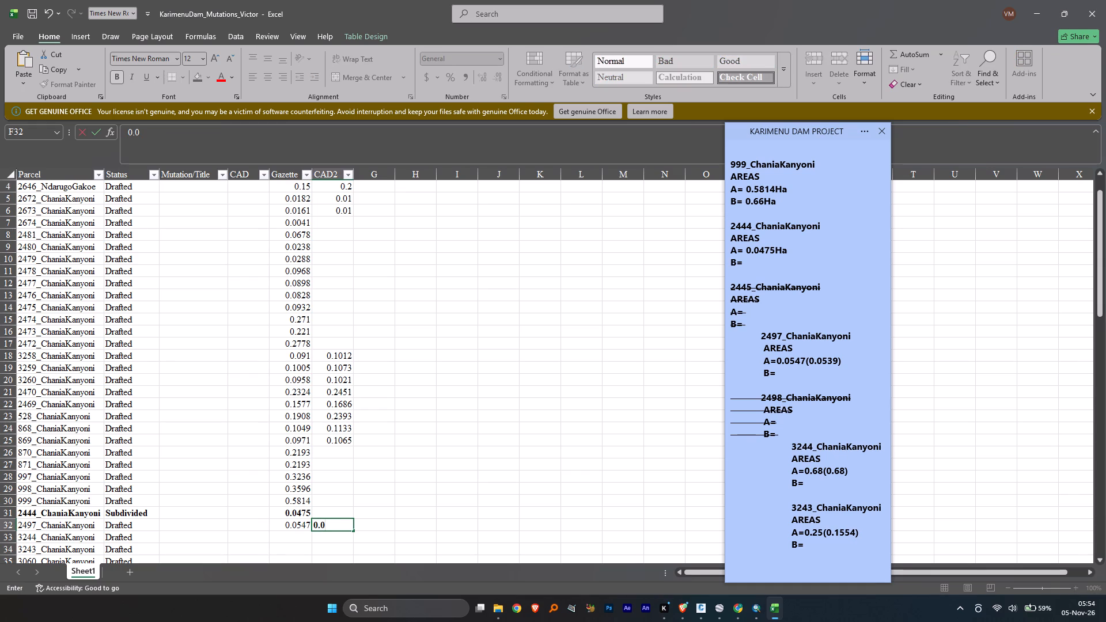
text(539)
key(Return)
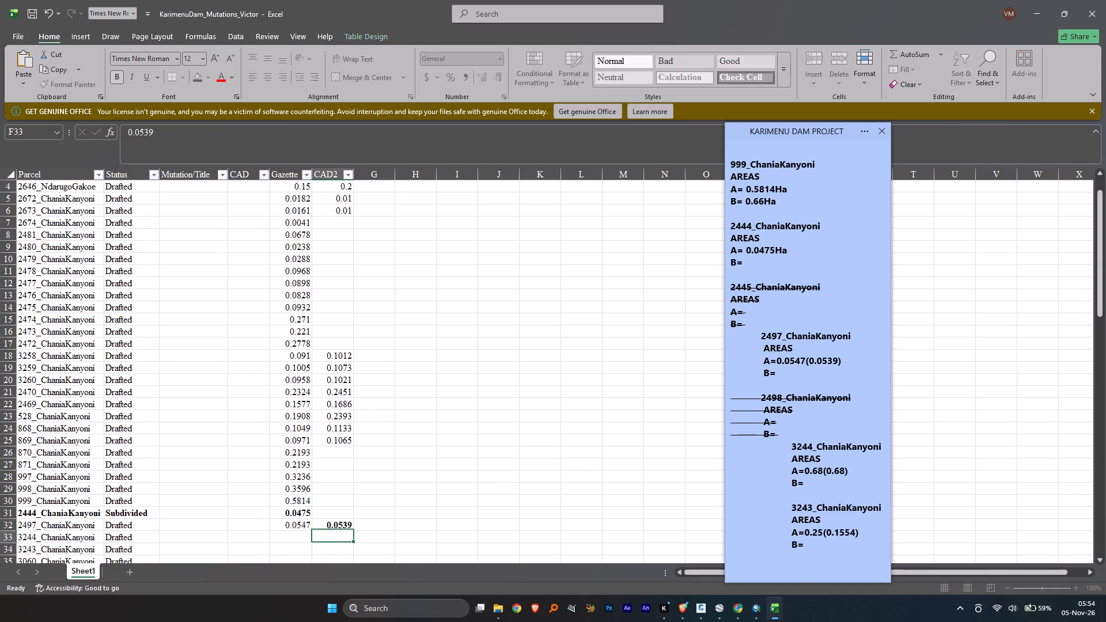
click(349, 525)
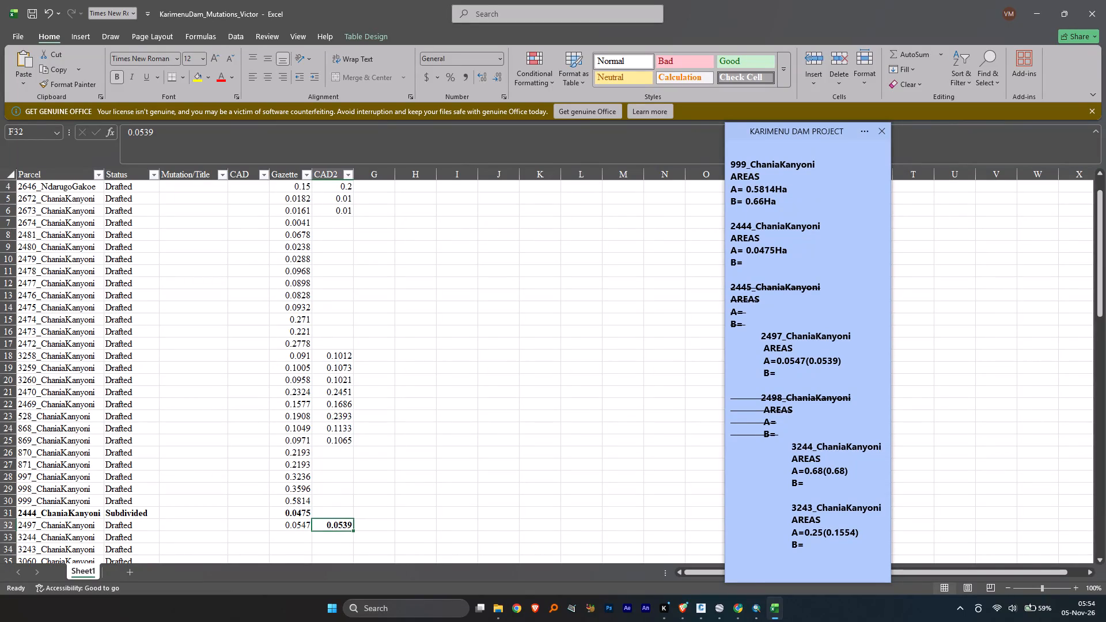
key(ctrl+b)
Enter Gazette area 0.68 in E33 for ChaniaKanyoni parcel 3244.
key(Down)
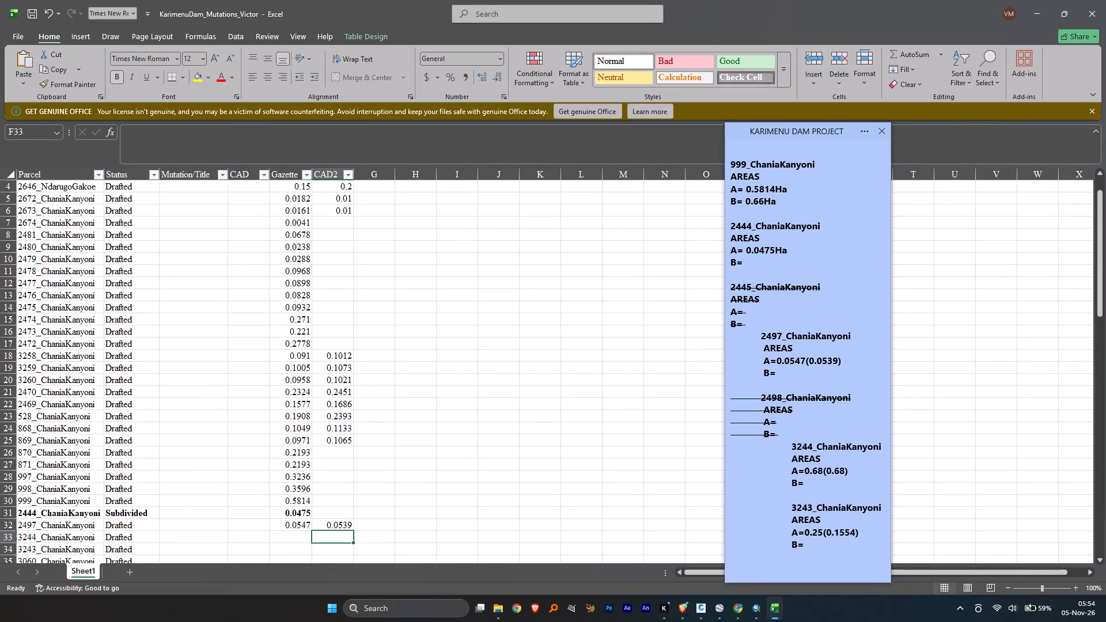
key(Left)
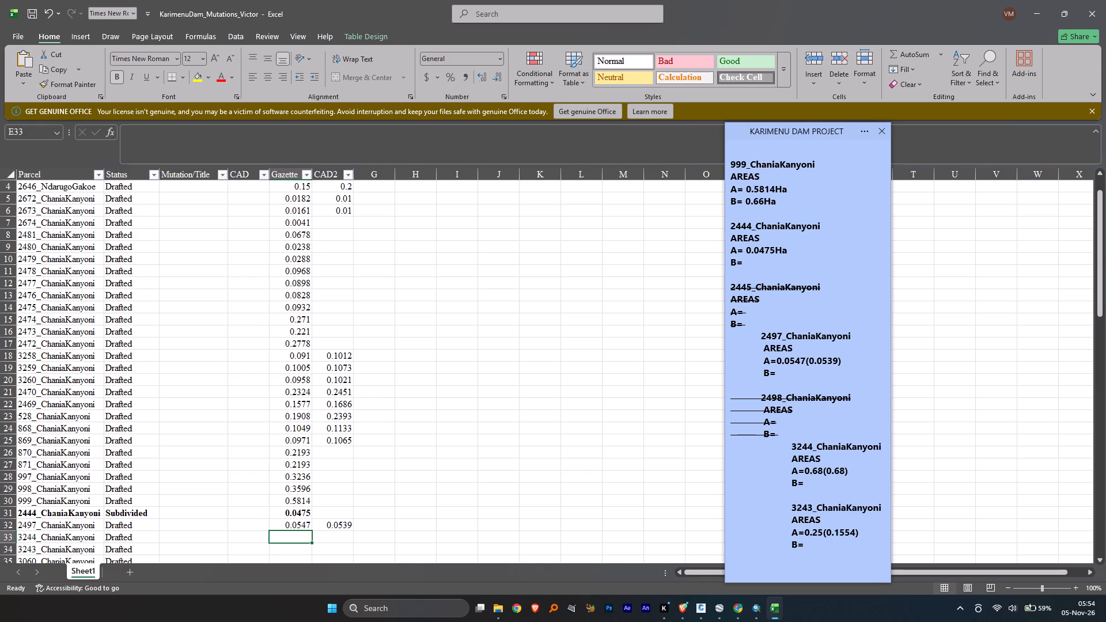
text(0.)
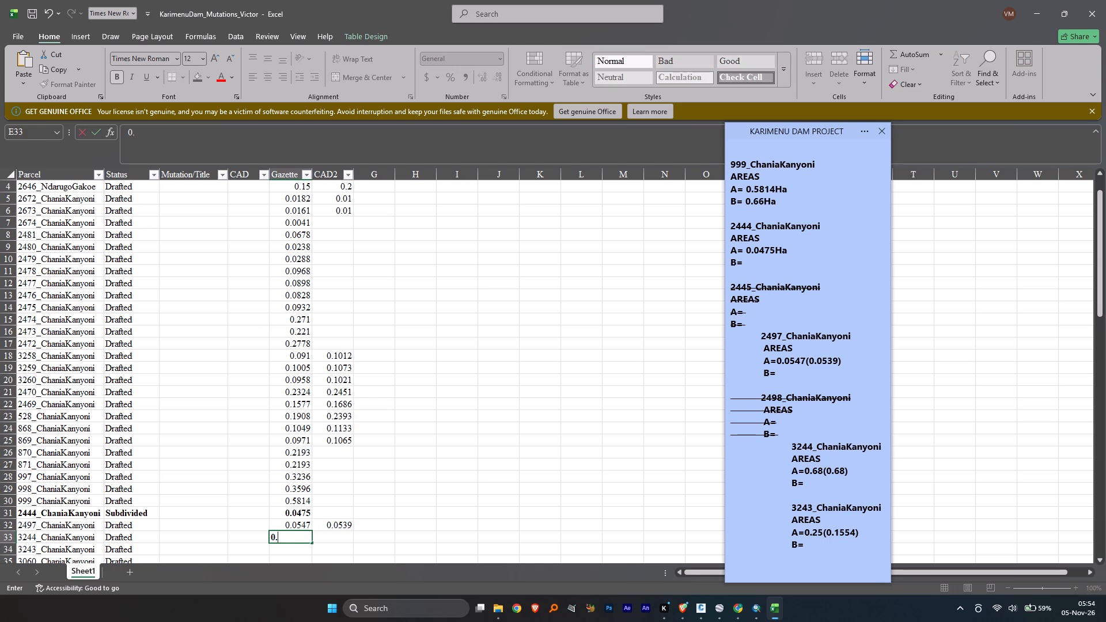
key(6)
key(8)
key(Tab)
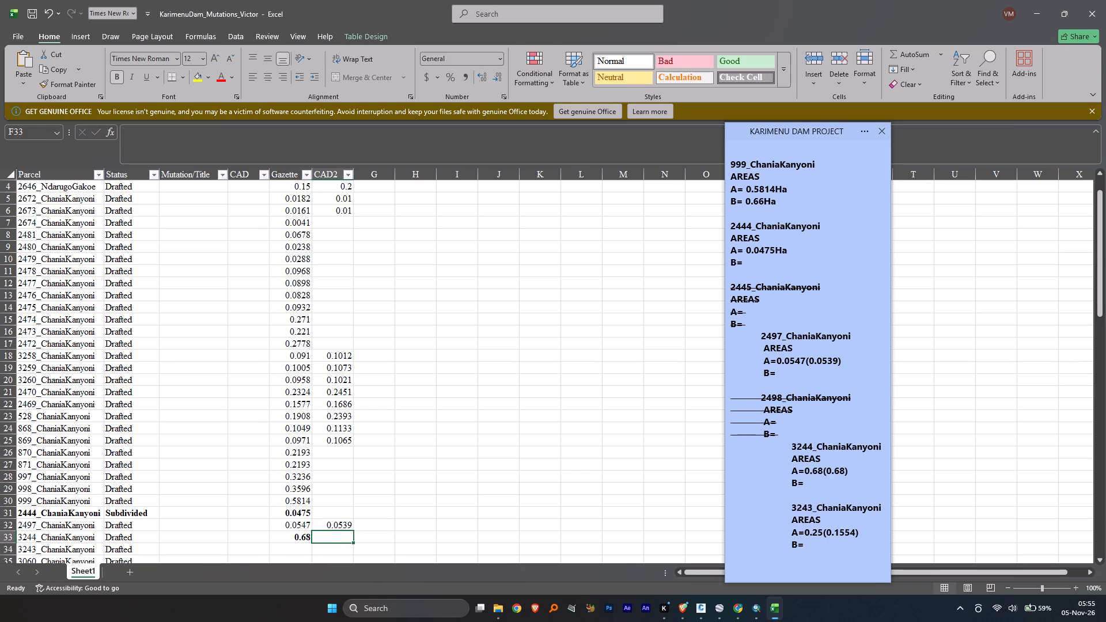
Clear bold formatting from the range E32:H96, covering the Gazette and CAD2 cells from parcel 2497 down past the table's end.
key(Down)
key(Left)
scroll(327, 529, down, 2)
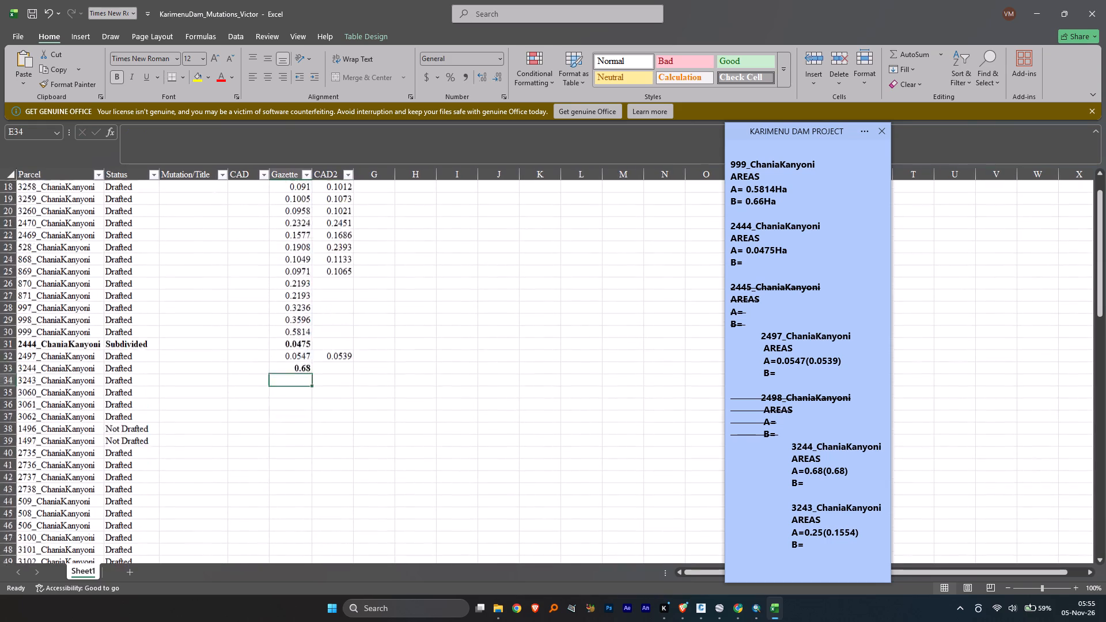
scroll(327, 529, down, 2)
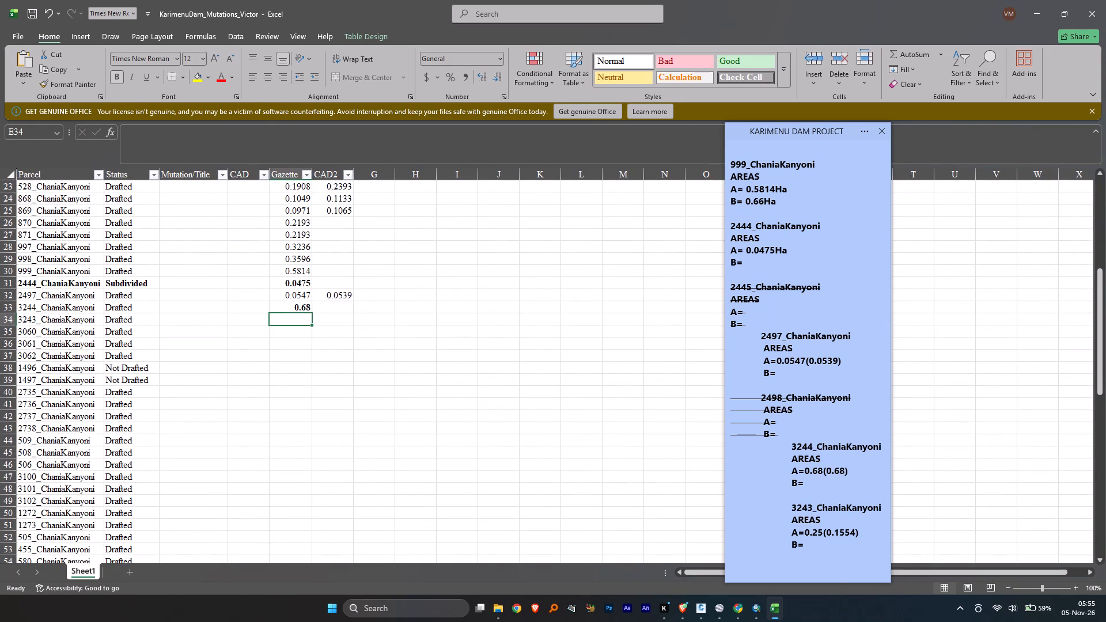
drag(294, 293, 429, 621)
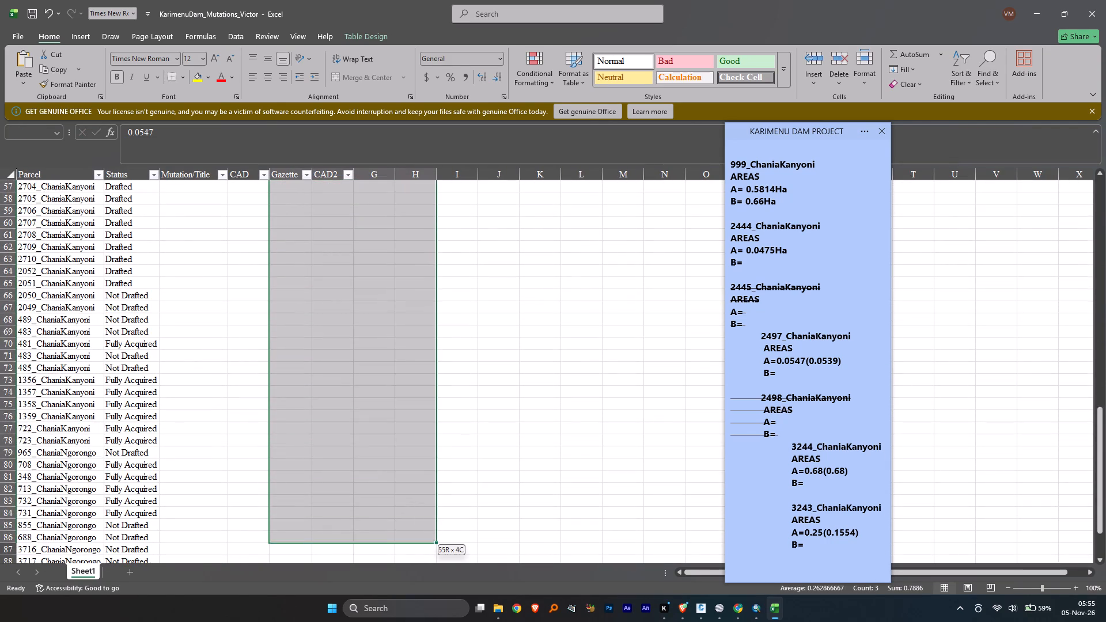
drag(429, 621, 433, 610)
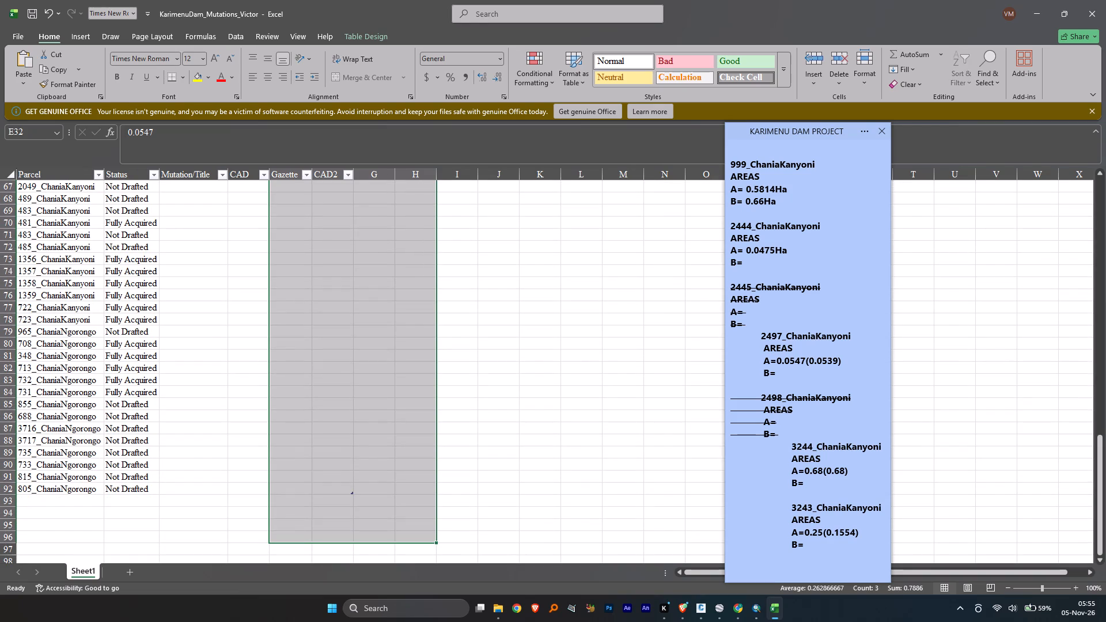
click(118, 73)
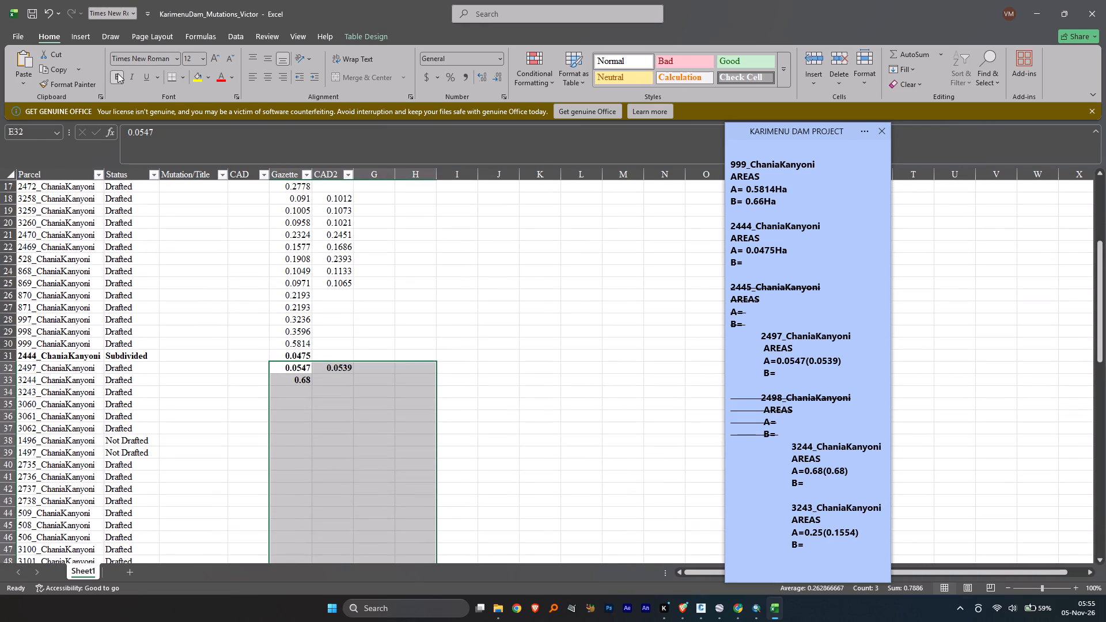
click(118, 73)
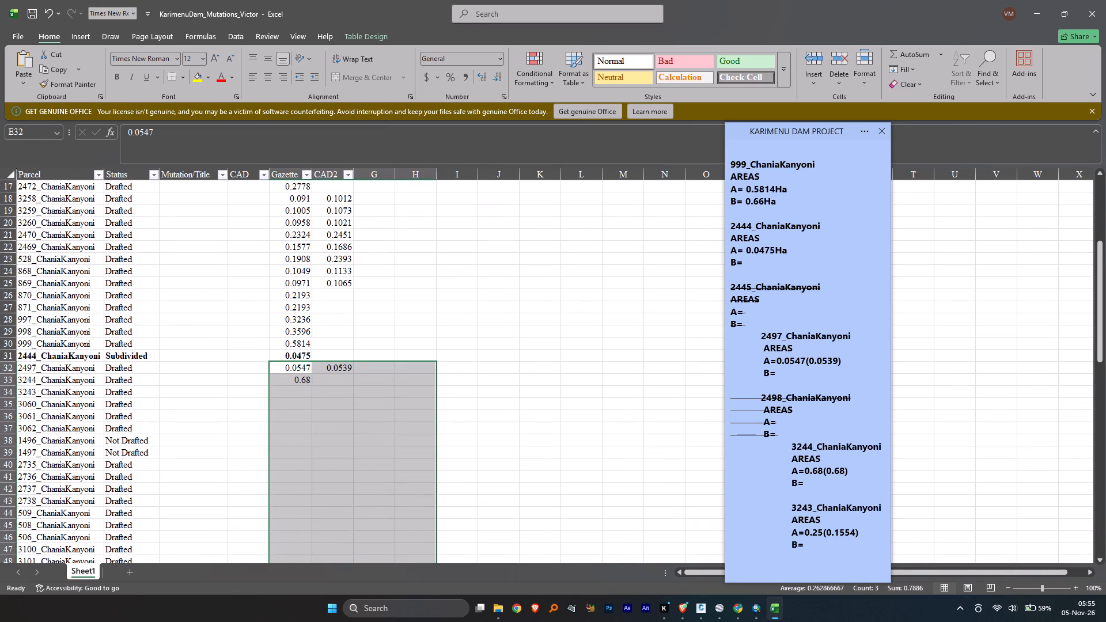
Enter CAD2 area 0.68 in F33 for ChaniaKanyoni parcel 3244.
click(332, 380)
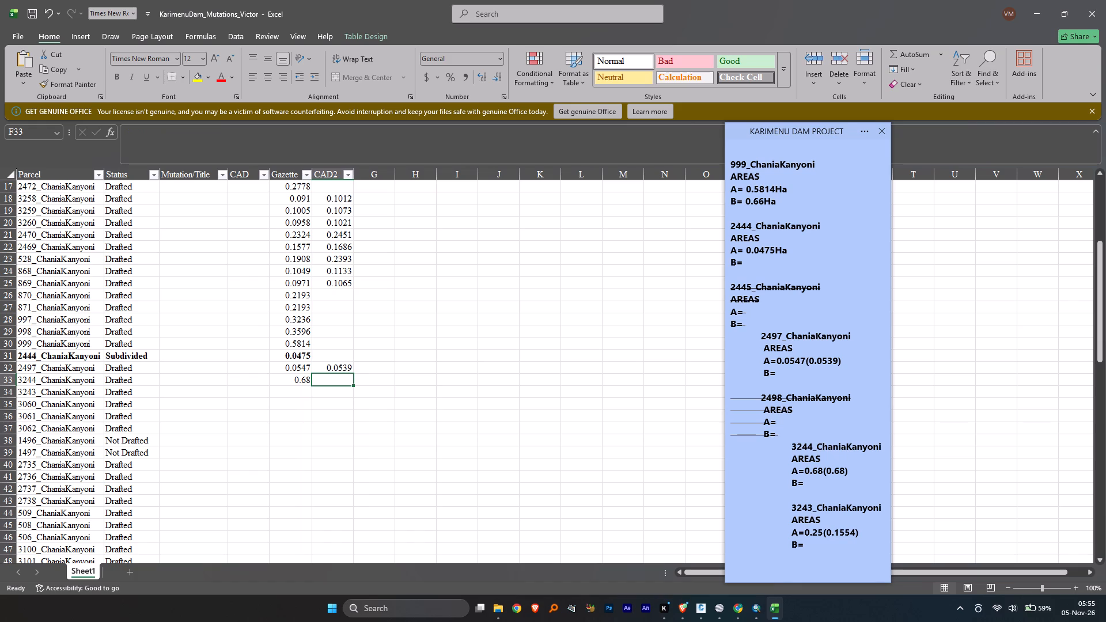
text(0.)
text(68)
key(Return)
Enter Gazette area 0.25 in E34 and CAD2 area 0.1554 in F34 for ChaniaKanyoni parcel 3243.
click(297, 390)
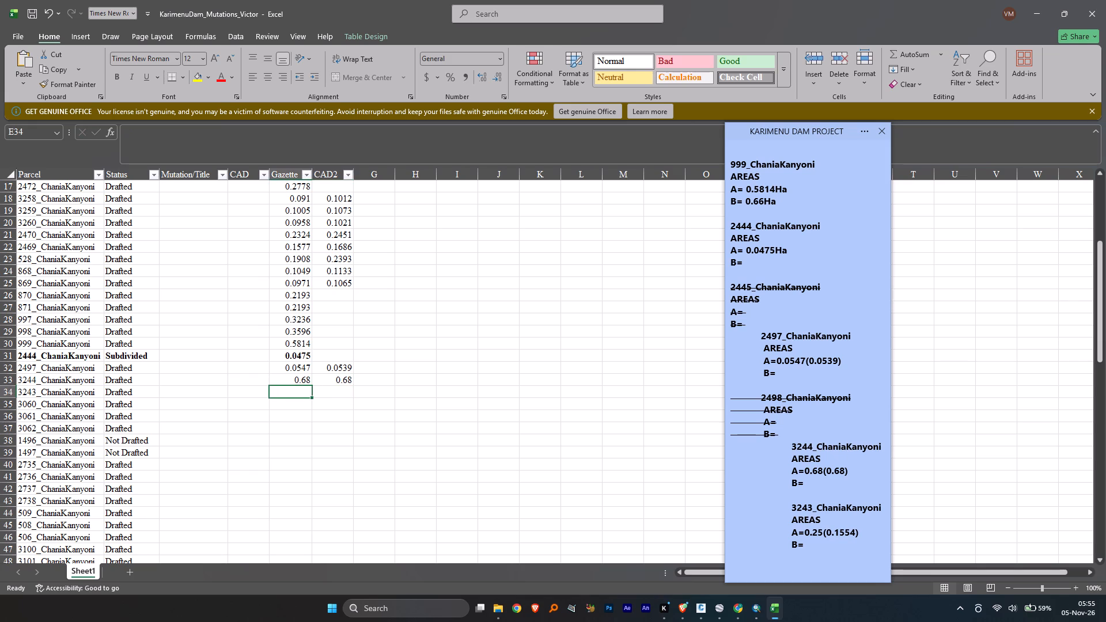
text(0.)
key(2)
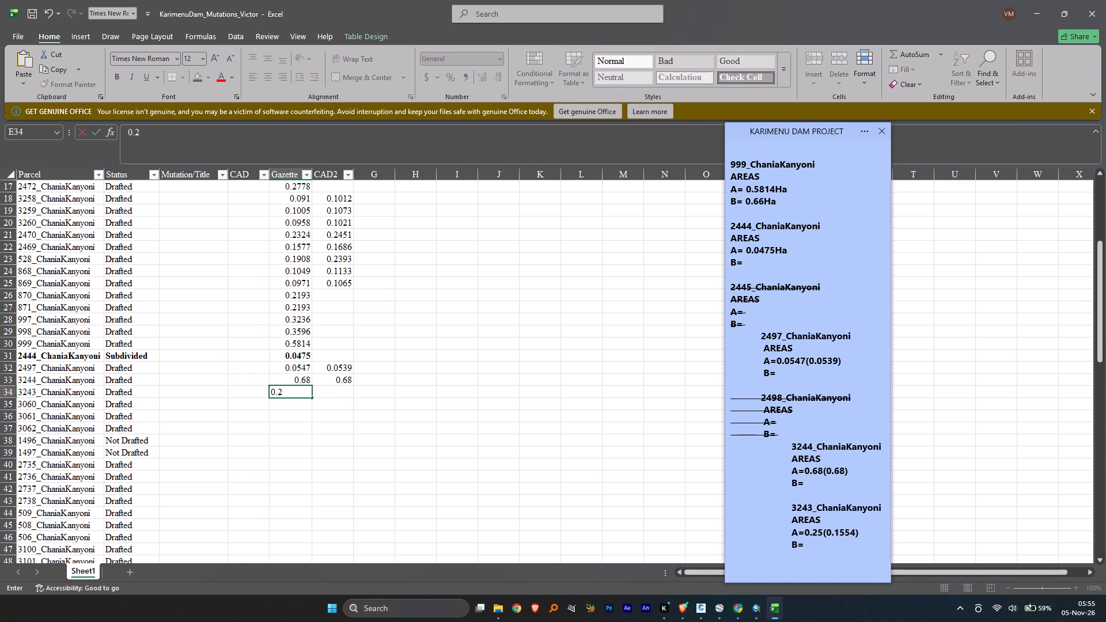
key(5)
key(Tab)
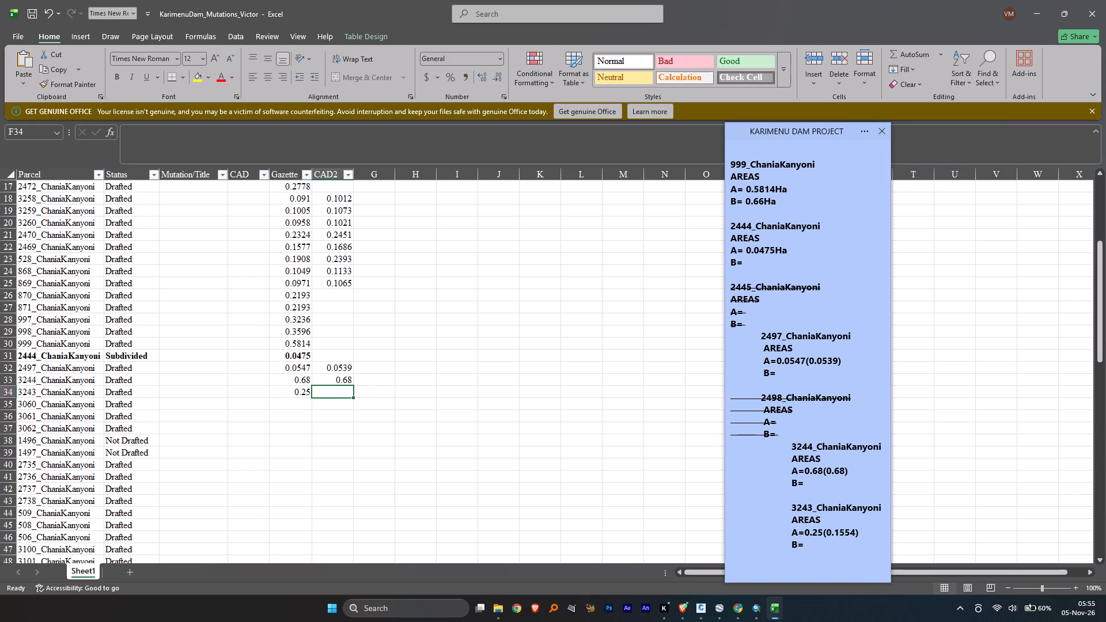
text(0.)
key(1)
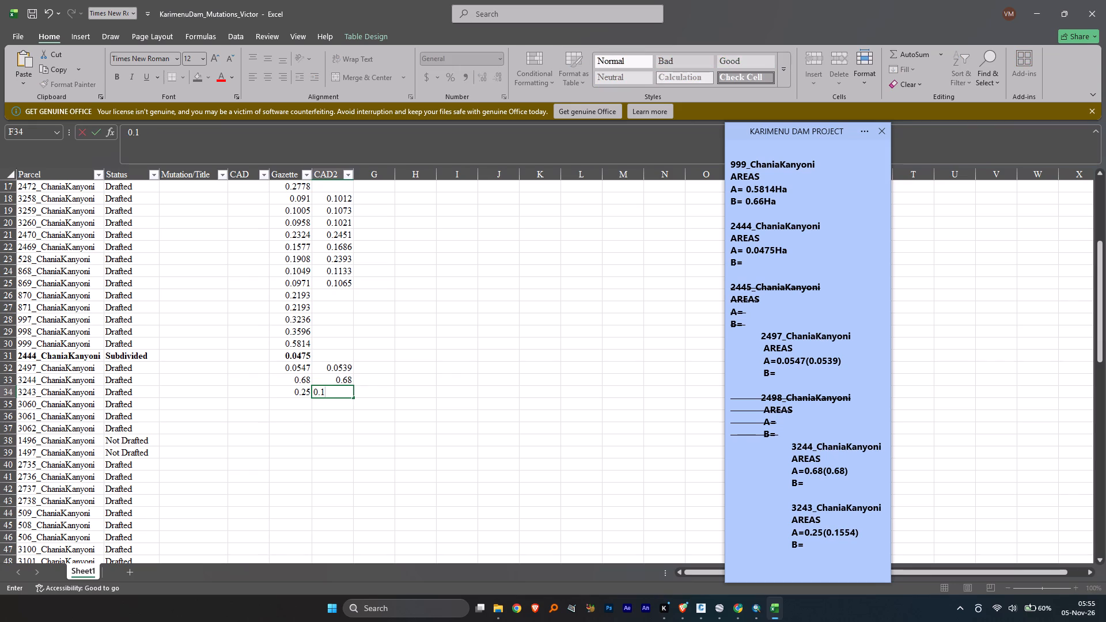
text(55)
key(4)
key(Return)
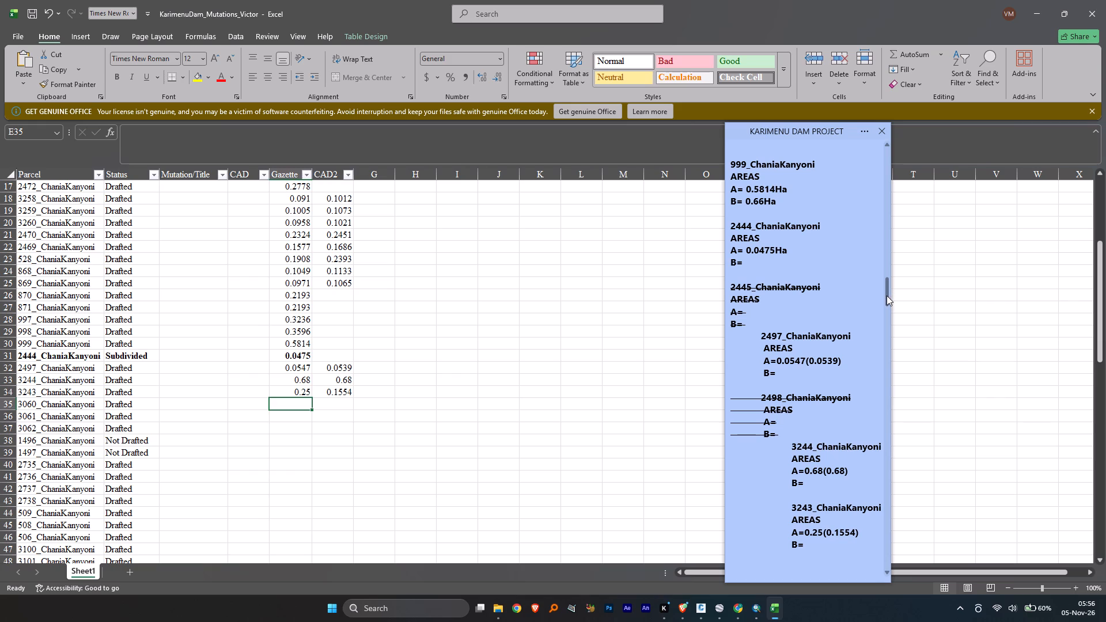
Switch to the Karimenu Dam Project sticky note and examine the area entries for ChaniaKanyoni parcels 3060, 3061 and 3062.
click(860, 537)
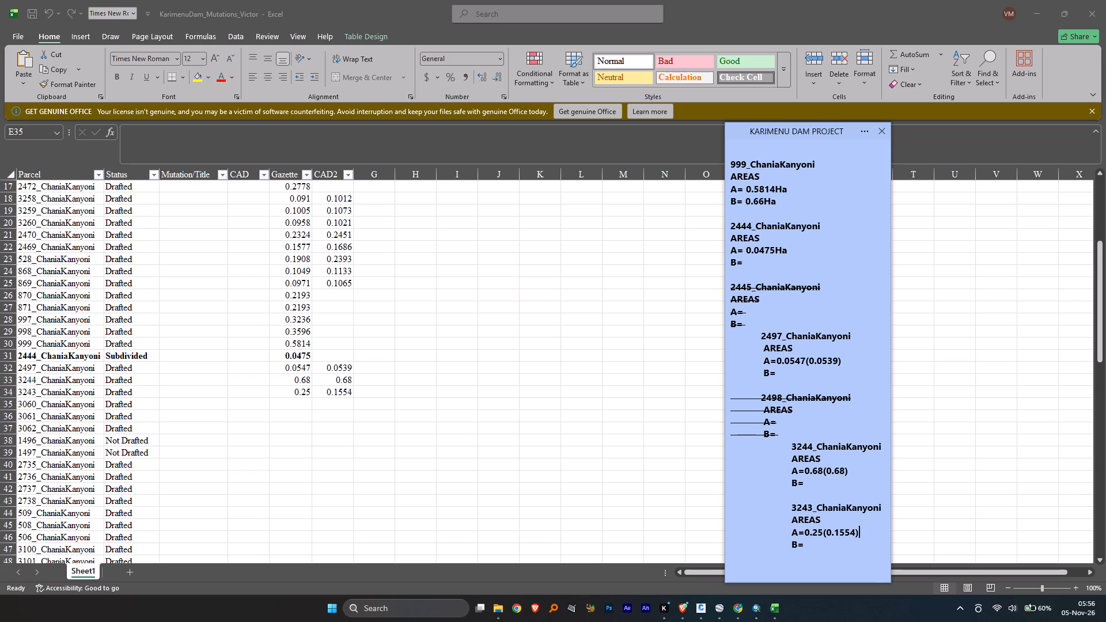
key(Down)
key(Down)
key(Down)
key(Down)
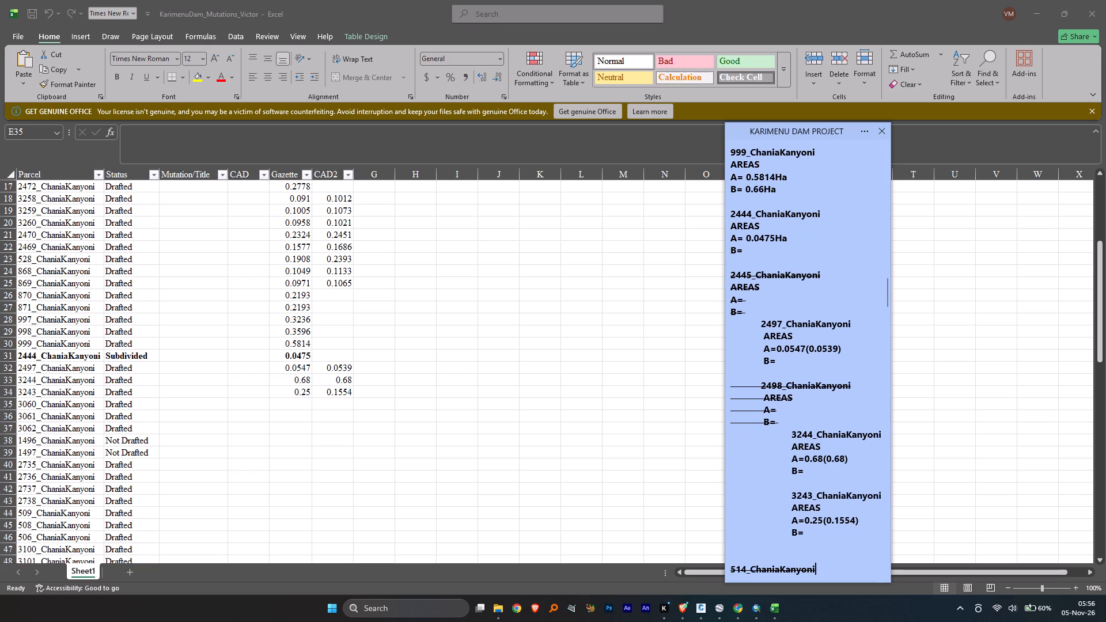
key(Down)
key(Down)
key(Down)
key(Down)
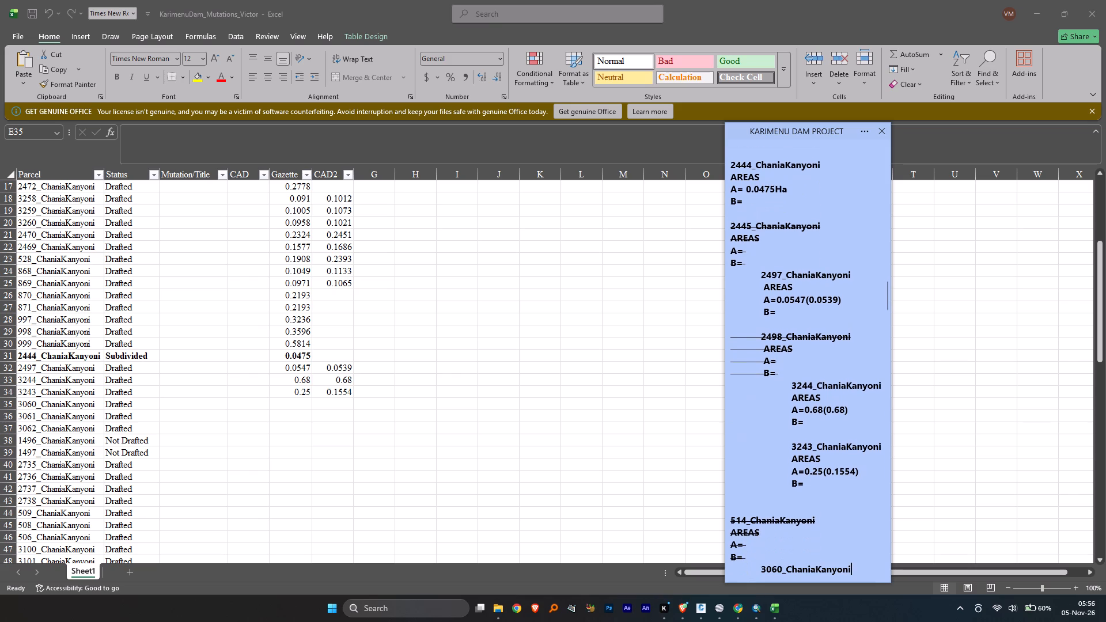
key(Down)
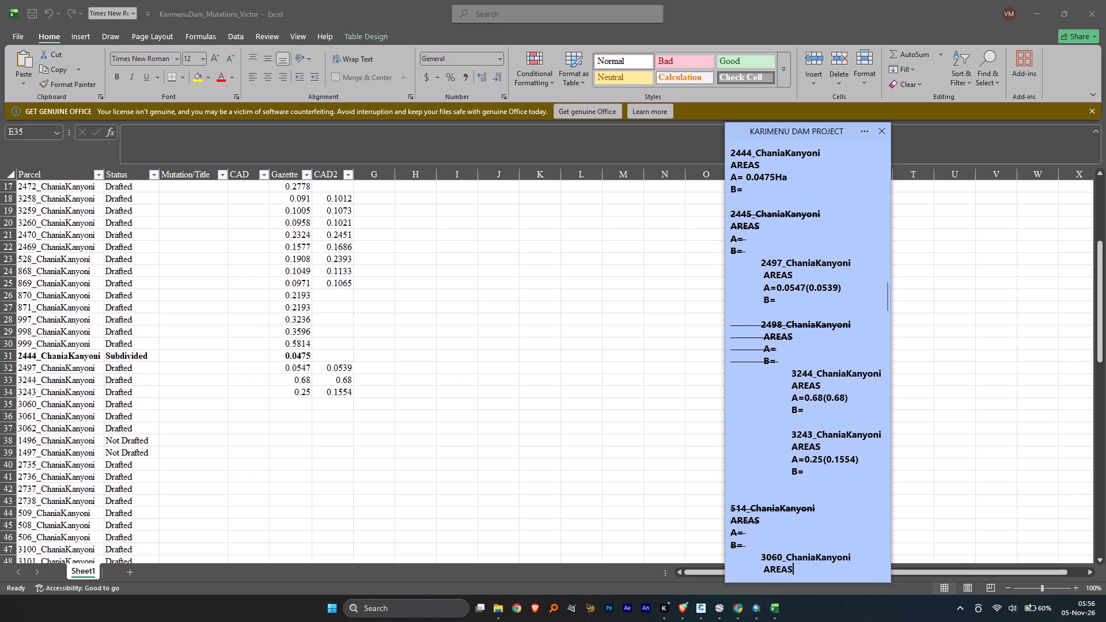
key(Down)
key(Down)
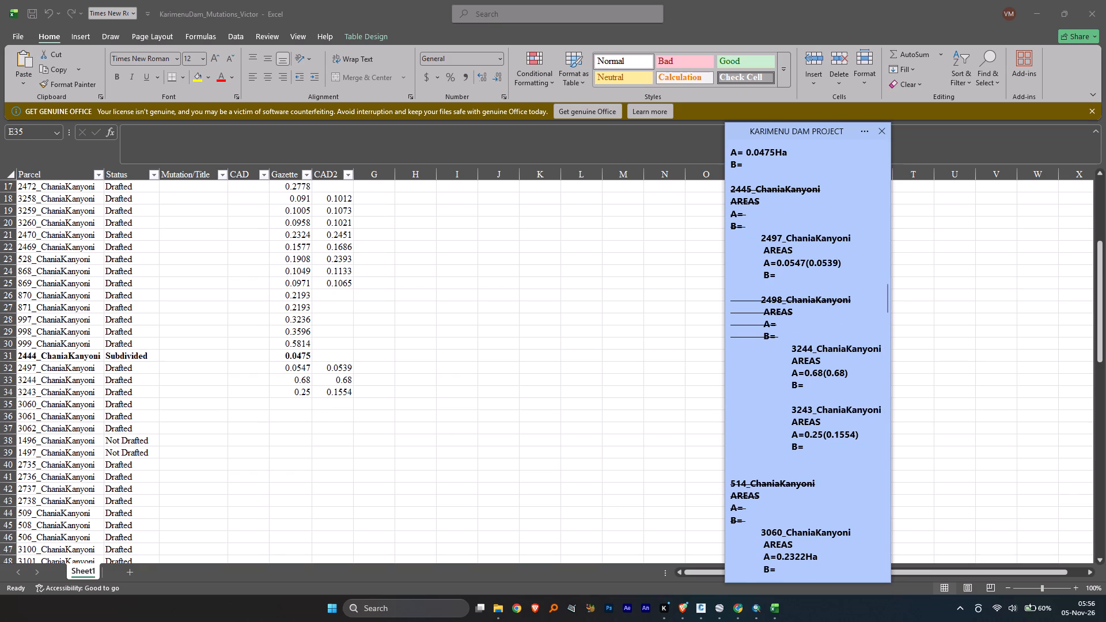
scroll(828, 476, down, 1)
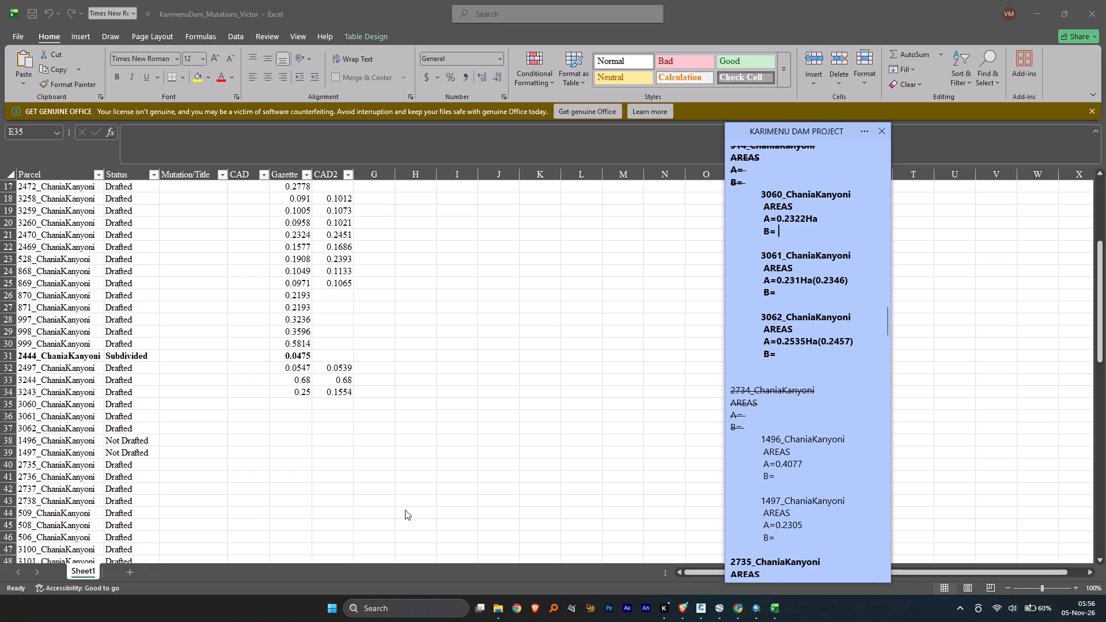
In the Excel table, enter Gazette areas 0.2322, 0.231 and 0.2535 in E35:E37 for ChaniaKanyoni parcels 3060, 3061 and 3062.
click(295, 403)
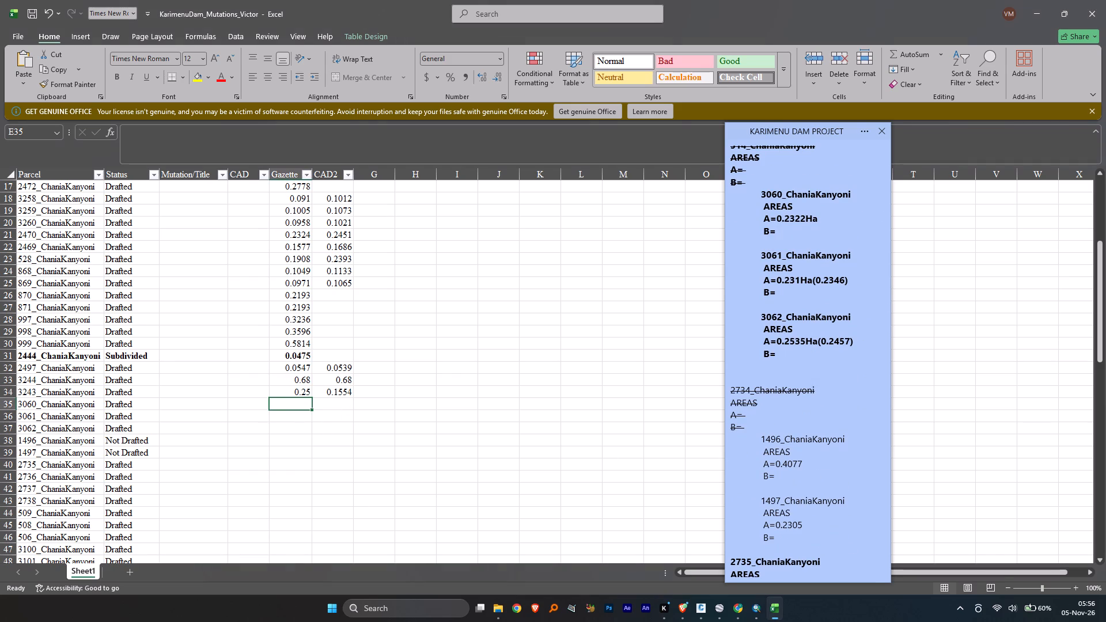
text(0.2322)
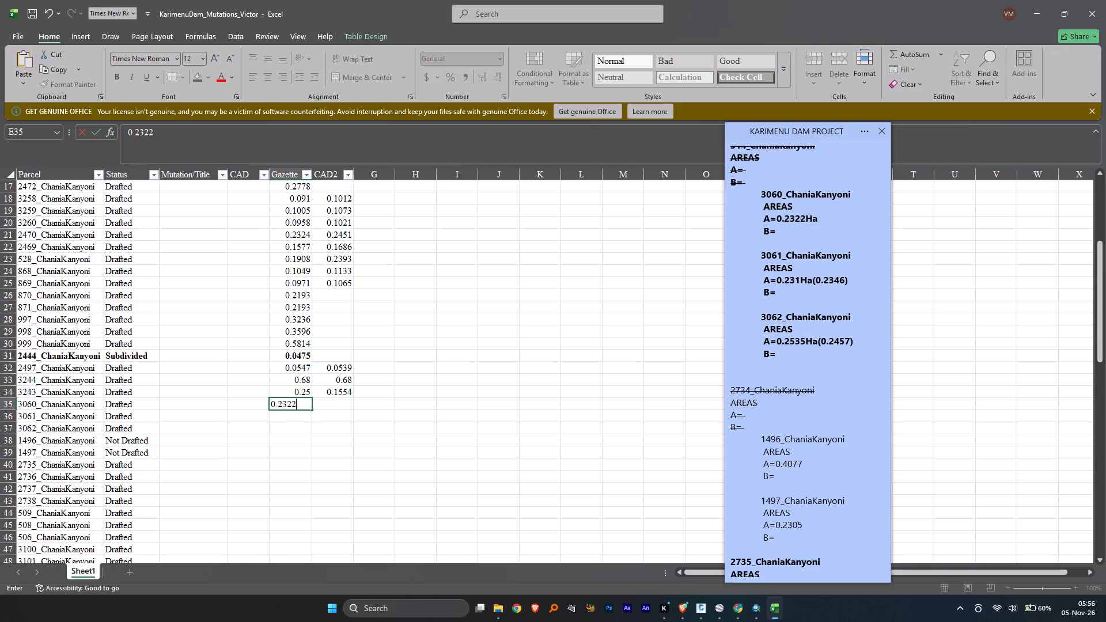
key(Return)
text(0.23)
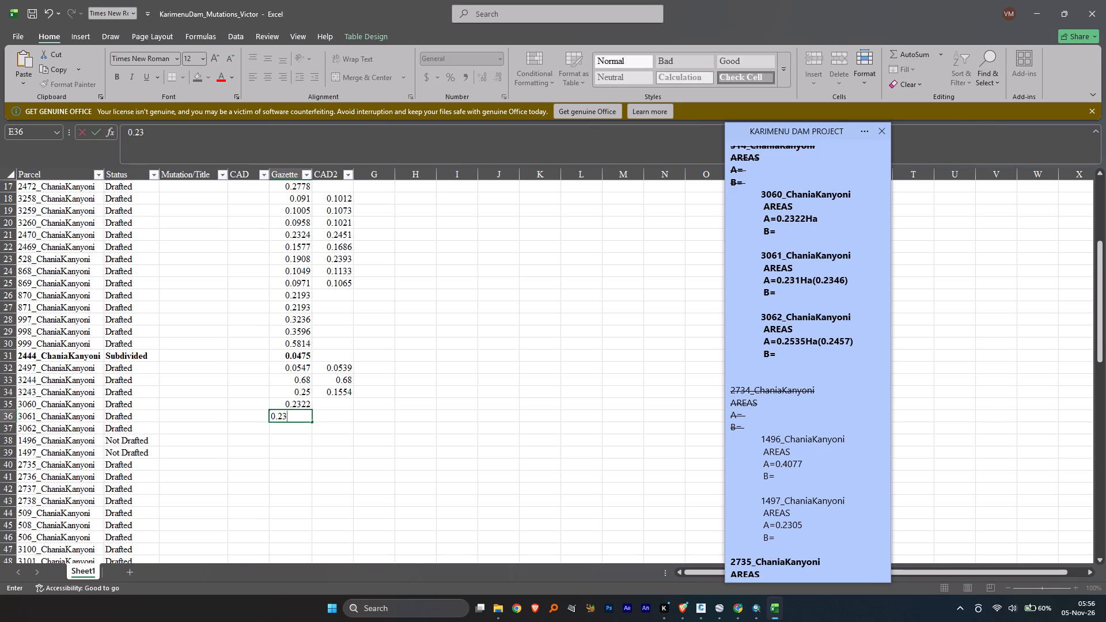
key(1)
key(Return)
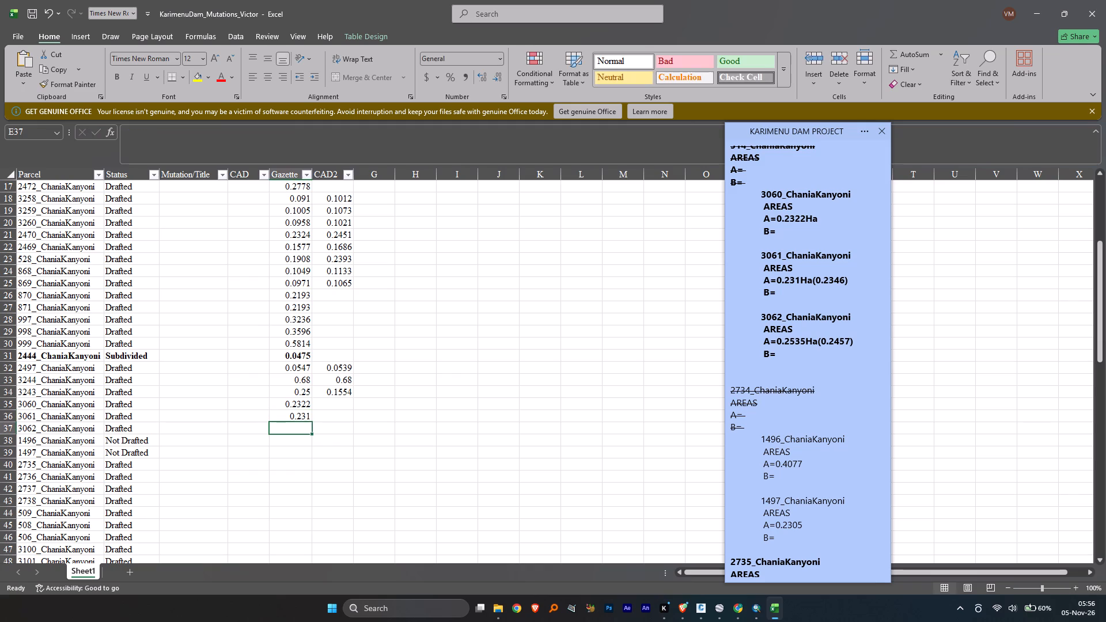
text(0.2535)
key(Return)
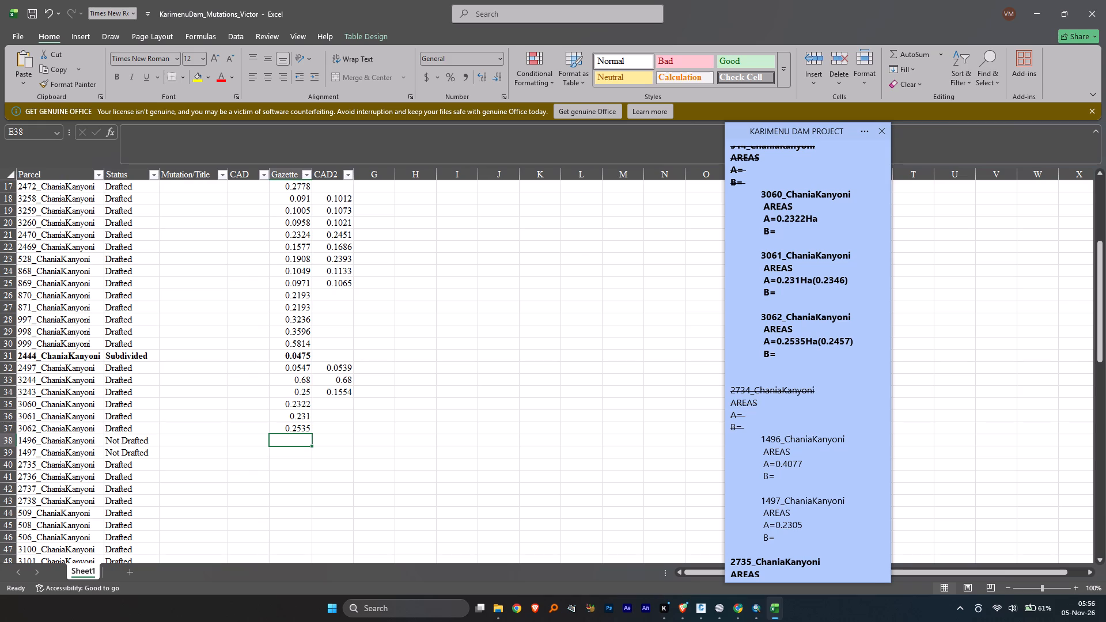
Enter Gazette areas 0.4077 in E38 and 0.2305 in E39 for ChaniaKanyoni parcels 1496 and 1497.
text(0.4)
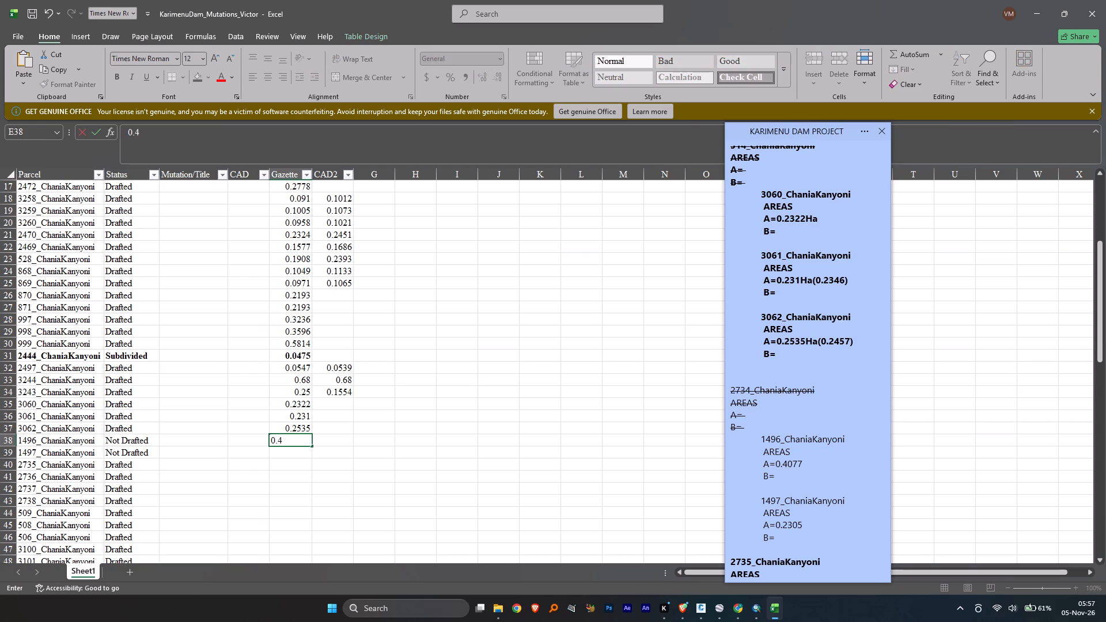
key(0)
text(77)
key(Return)
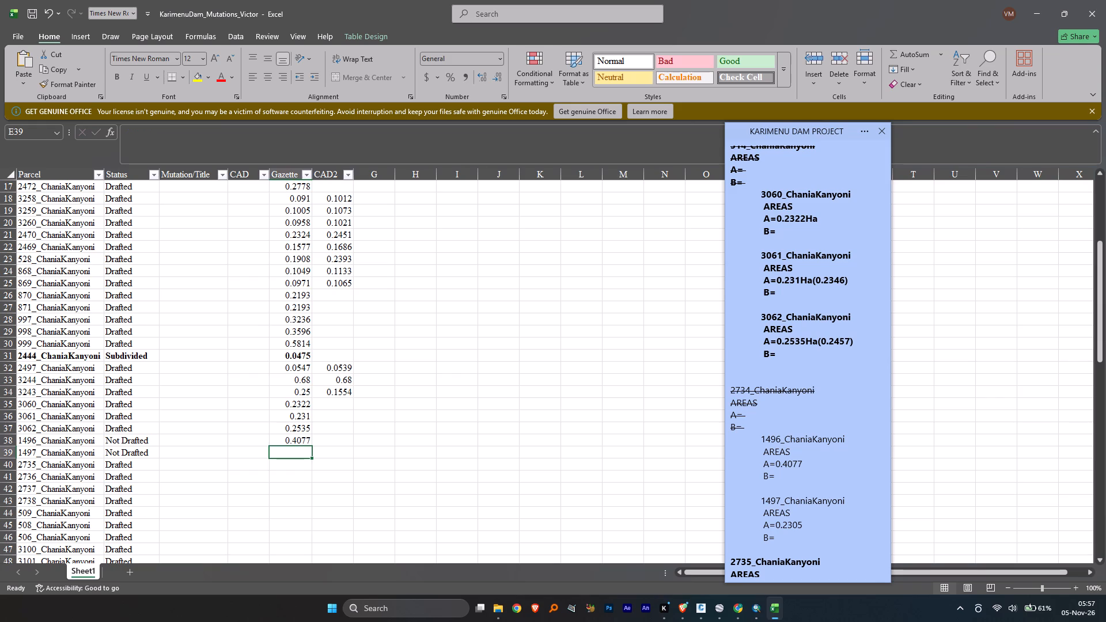
text(0.)
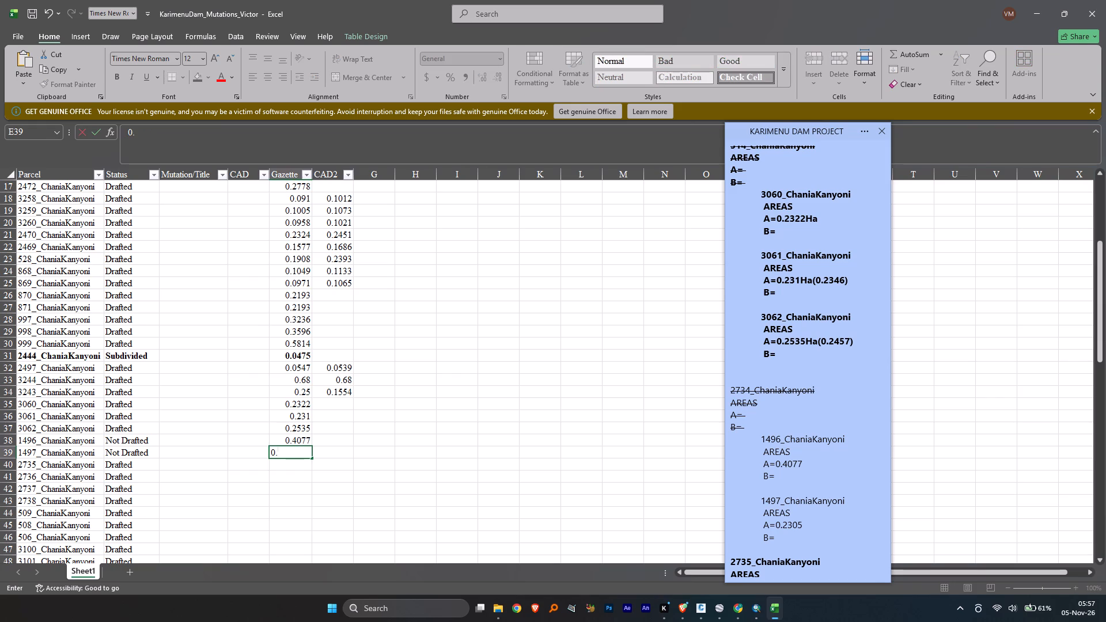
text(2305)
key(Return)
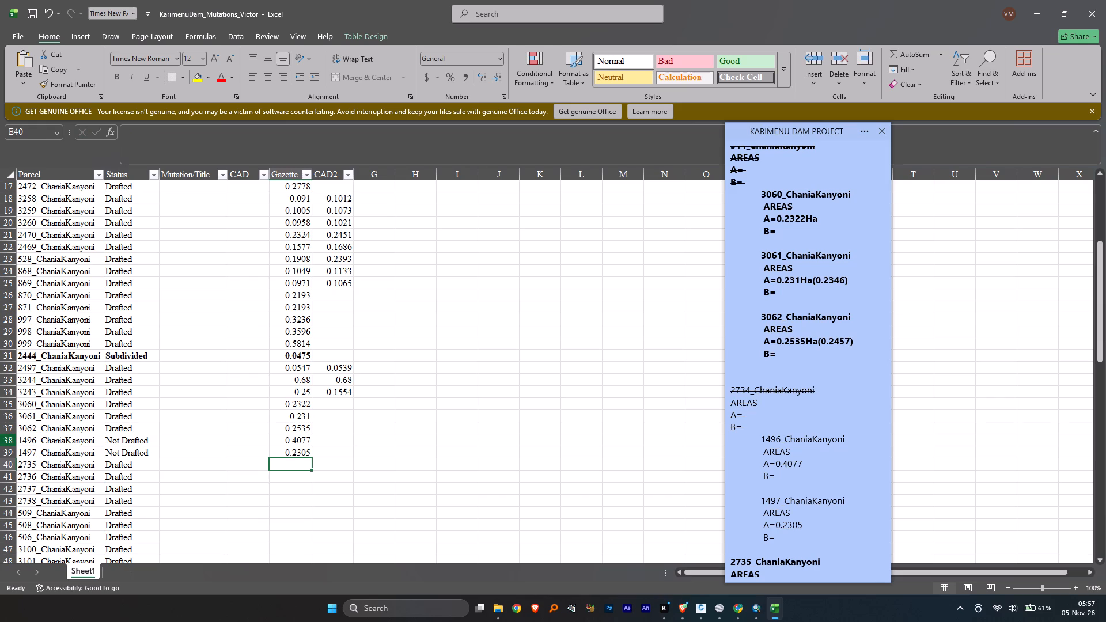
Make rows 38 and 39, holding ChaniaKanyoni parcels 1496 and 1497, bold.
drag(7, 440, 5, 450)
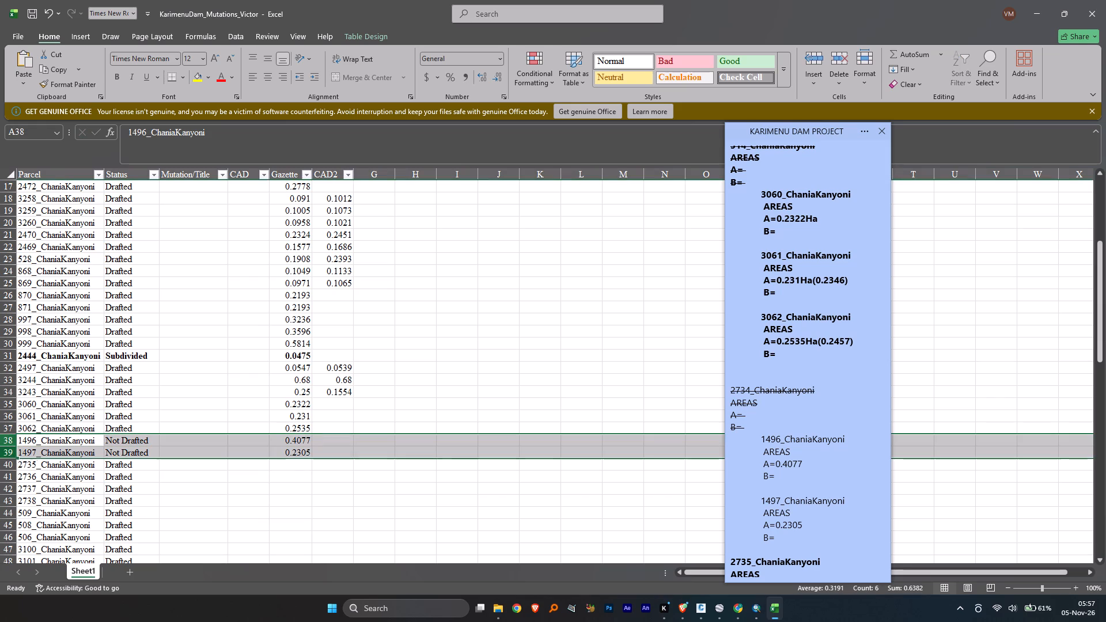
key(ctrl+b)
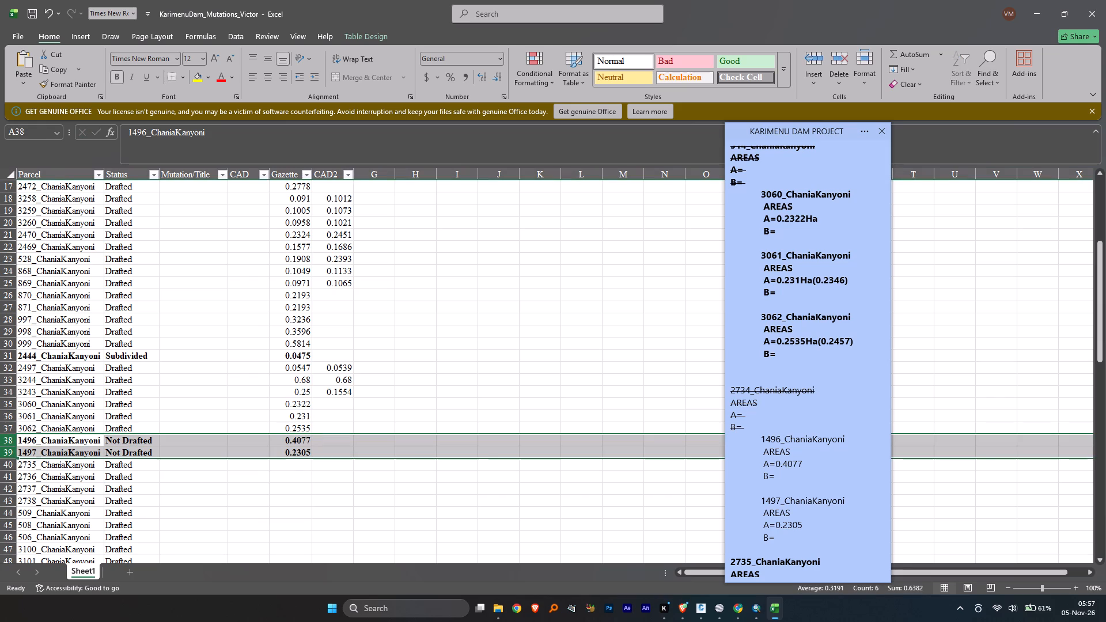
click(308, 470)
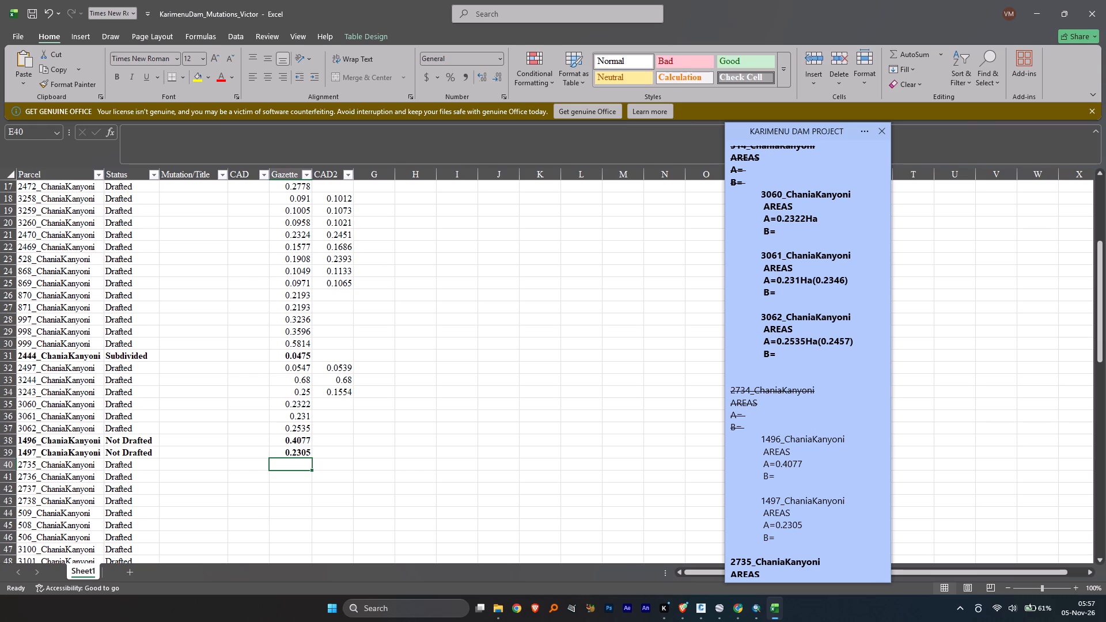
click(131, 356)
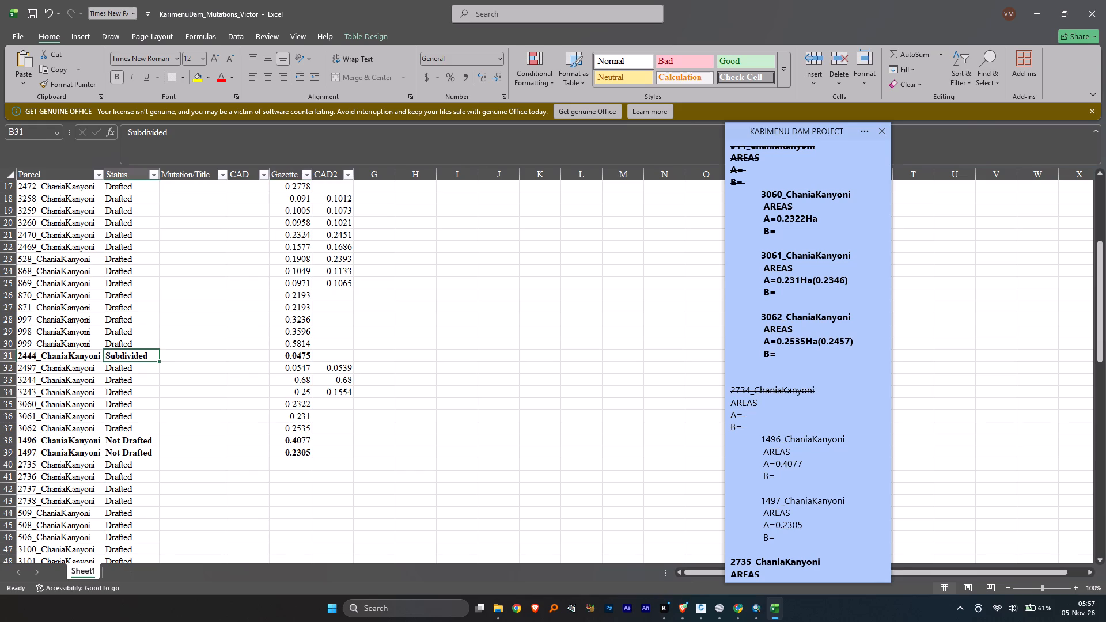
key(shift+n)
key(Return)
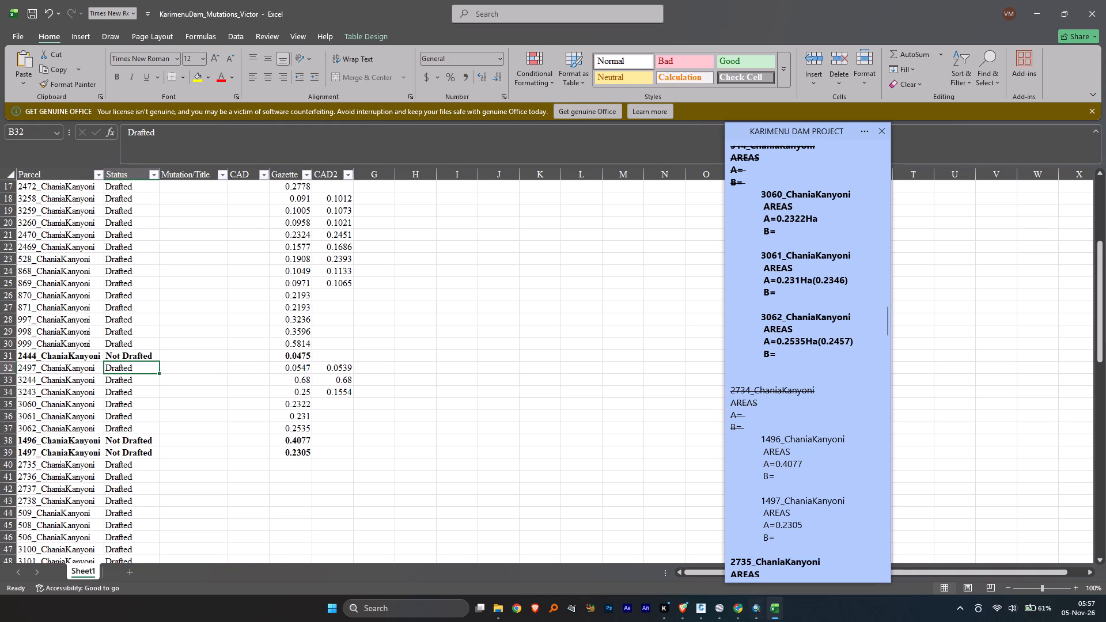
click(831, 491)
key(Down)
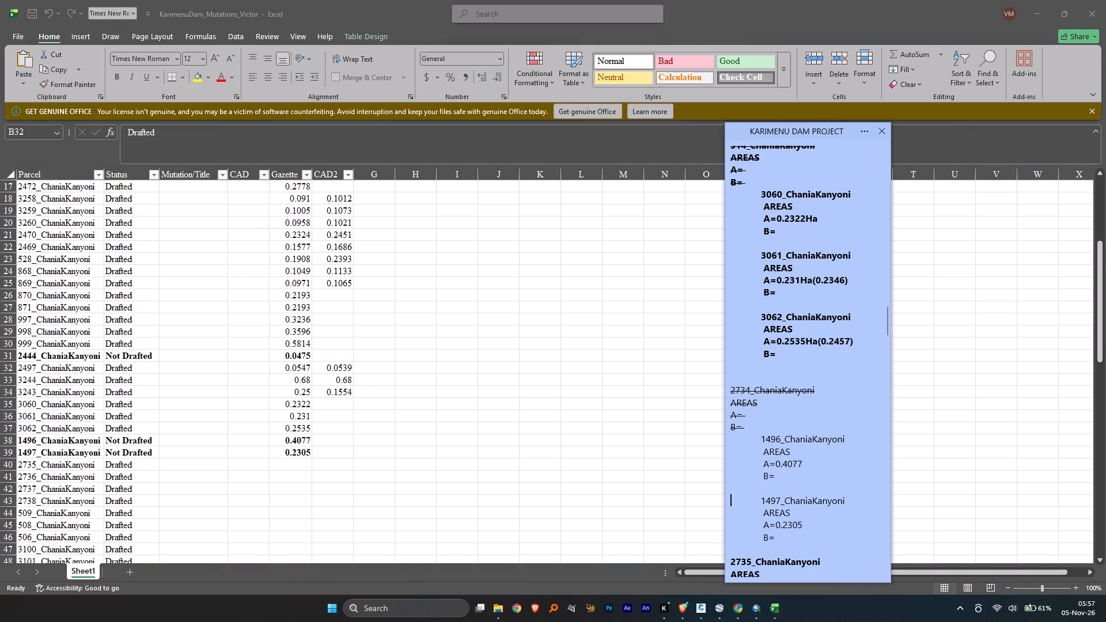
key(Down)
key(Down)
key(Down)
key(Down)
key(Down)
key(Down)
key(Down)
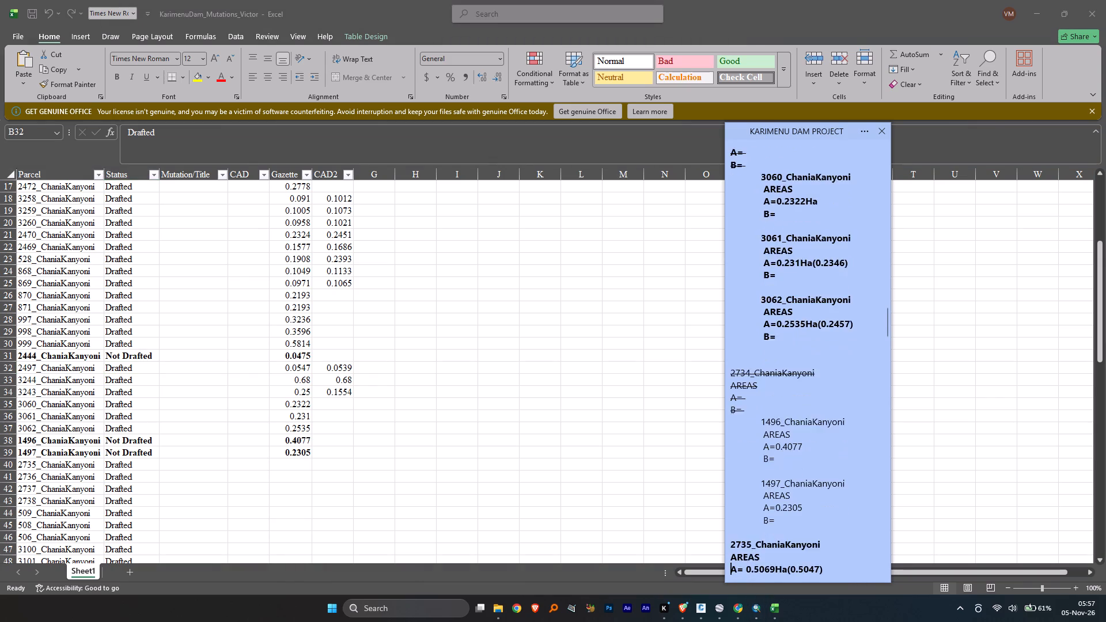
key(Down)
key(Down)
key(Down)
key(Down)
key(Down)
key(Down)
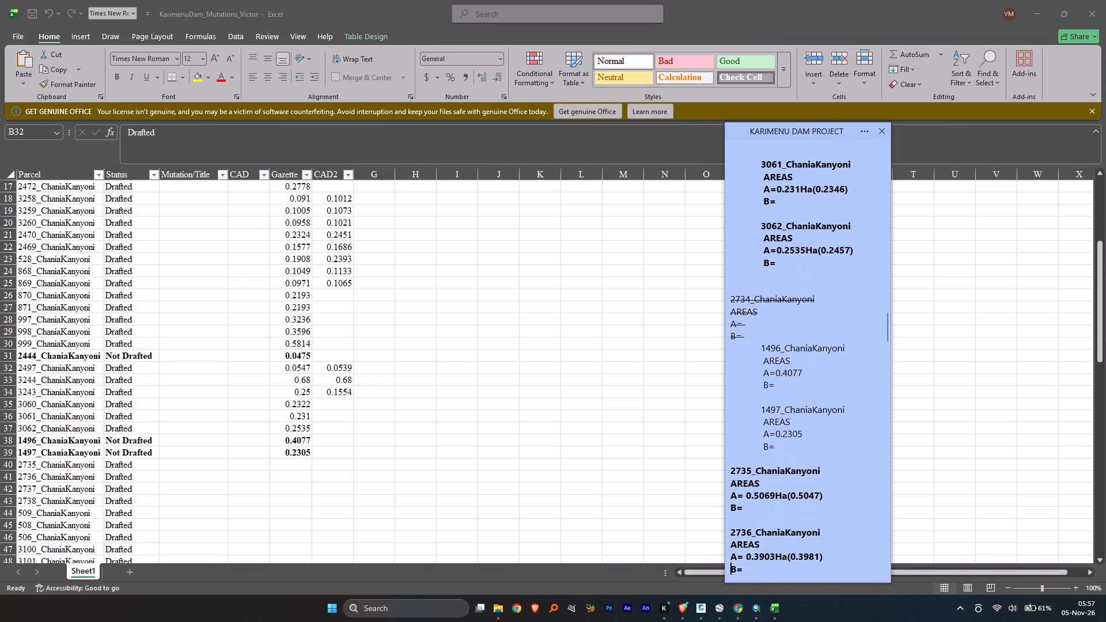
key(Down)
key(Down)
key(Down)
key(Down)
key(Down)
key(Down)
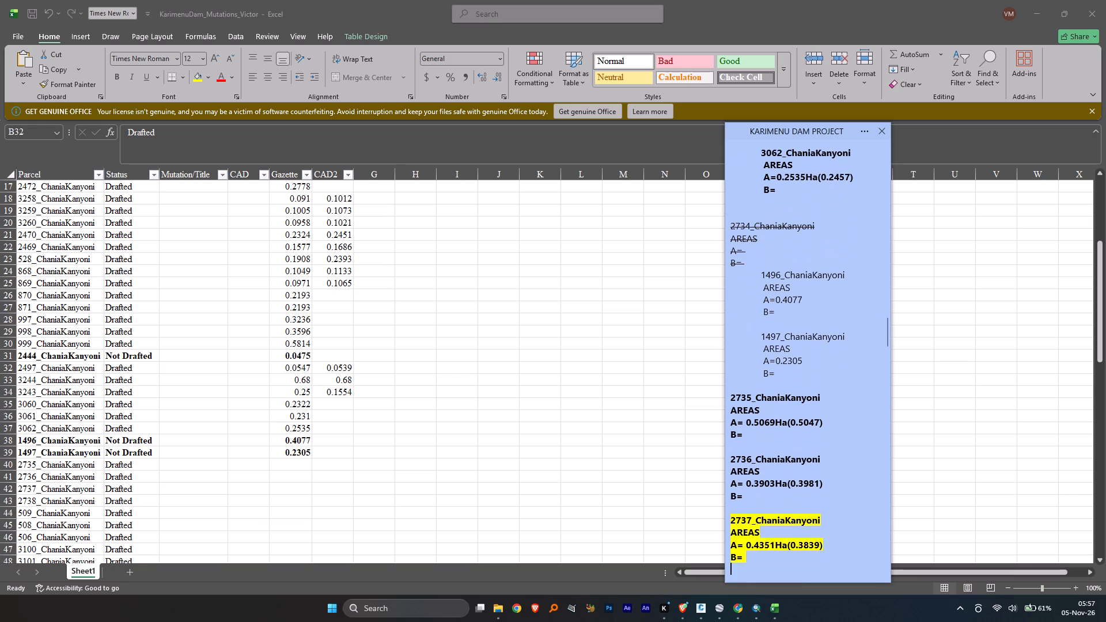
key(Down)
key(Down)
key(Down)
key(Down)
key(Down)
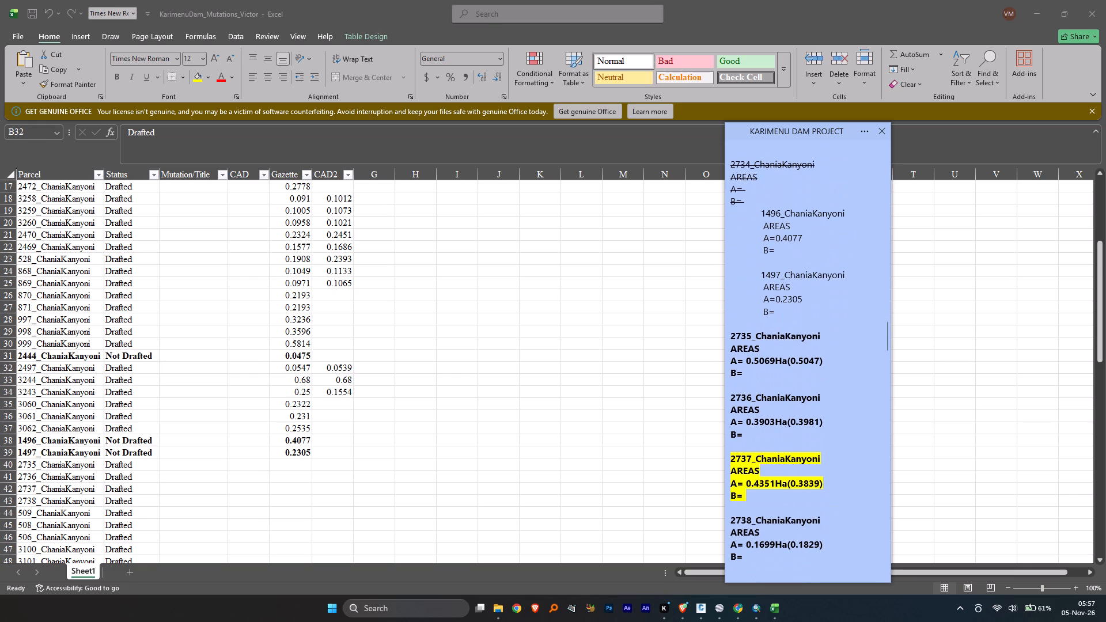
key(Down)
key(Down)
key(Down)
key(Down)
key(Down)
key(Down)
key(Down)
key(Down)
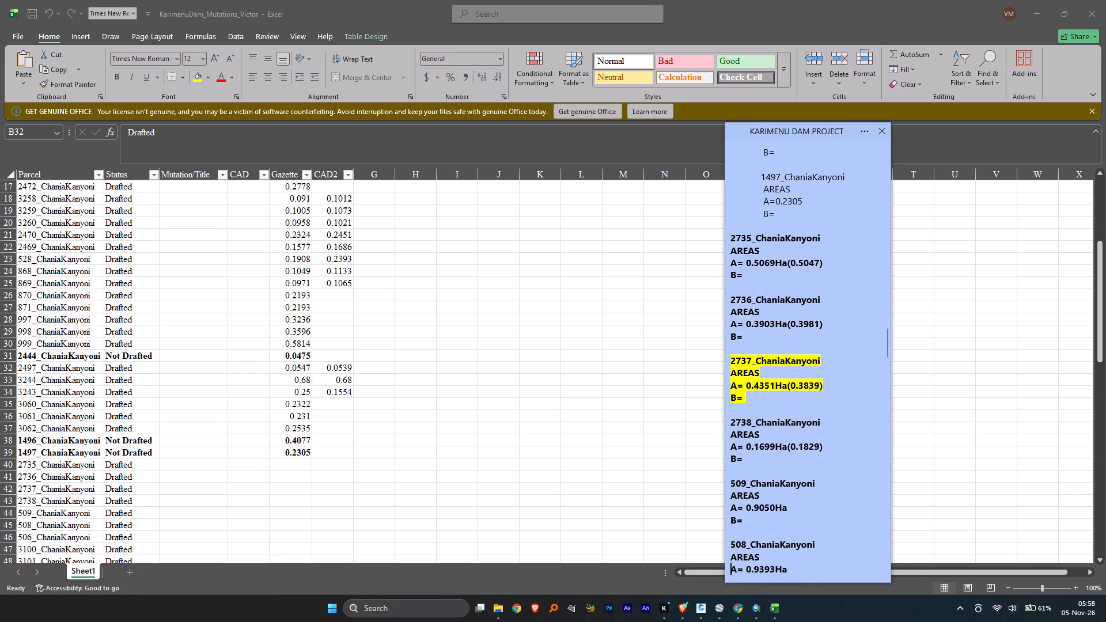
key(Down)
key(Down)
key(Down)
key(Down)
key(Down)
key(Down)
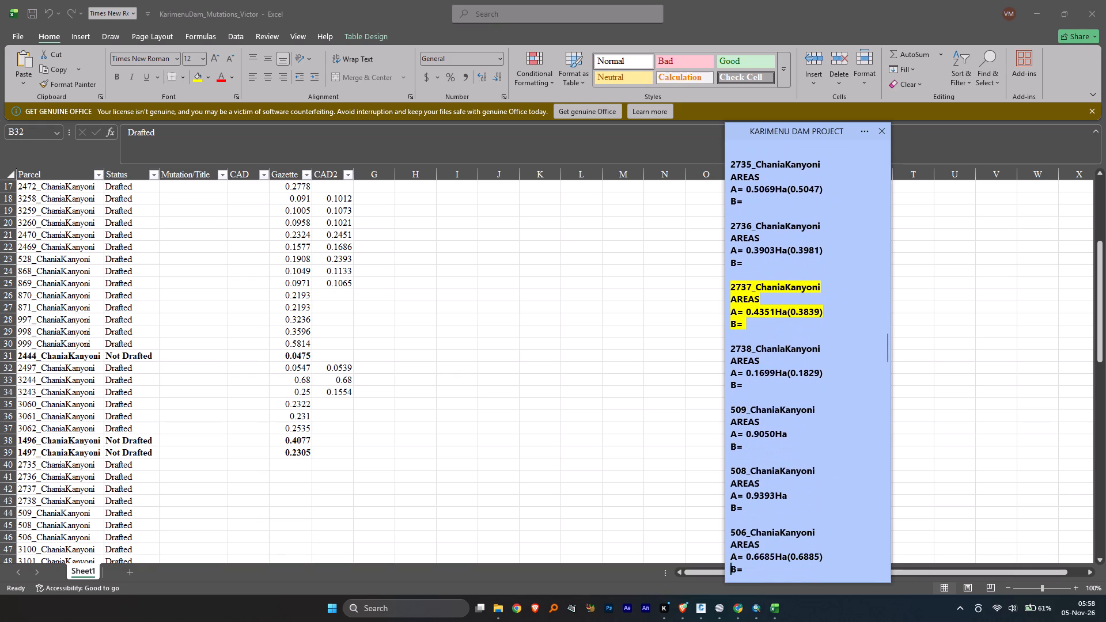
Back in the Excel table, enter Gazette area 0.5069 in E40 and CAD2 area 0.5047 in F40 for ChaniaKanyoni parcel 2735.
click(294, 460)
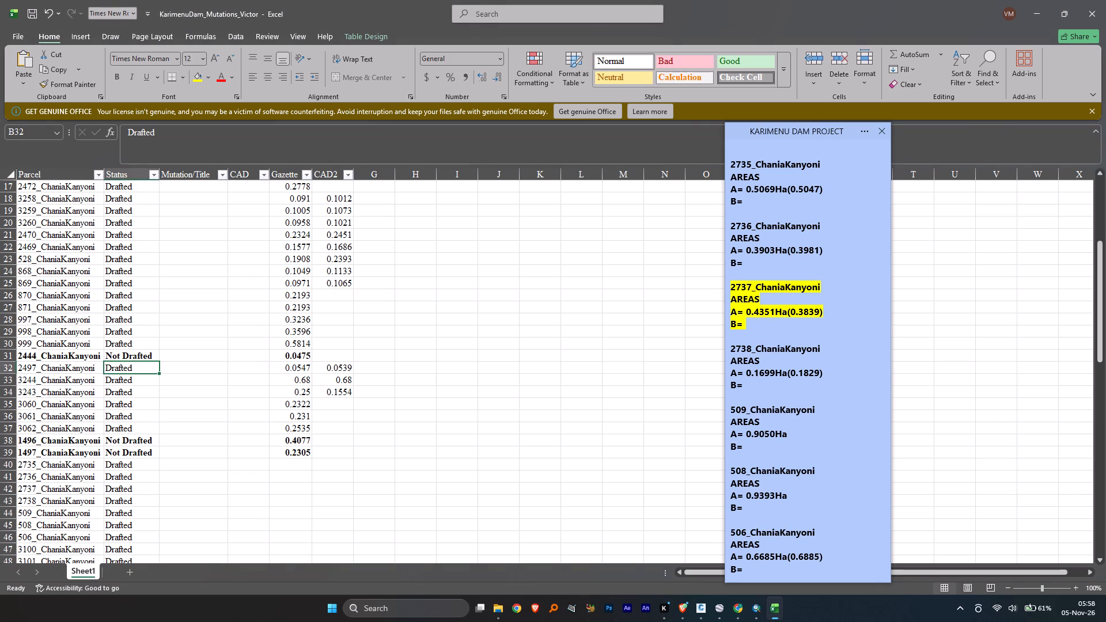
click(290, 465)
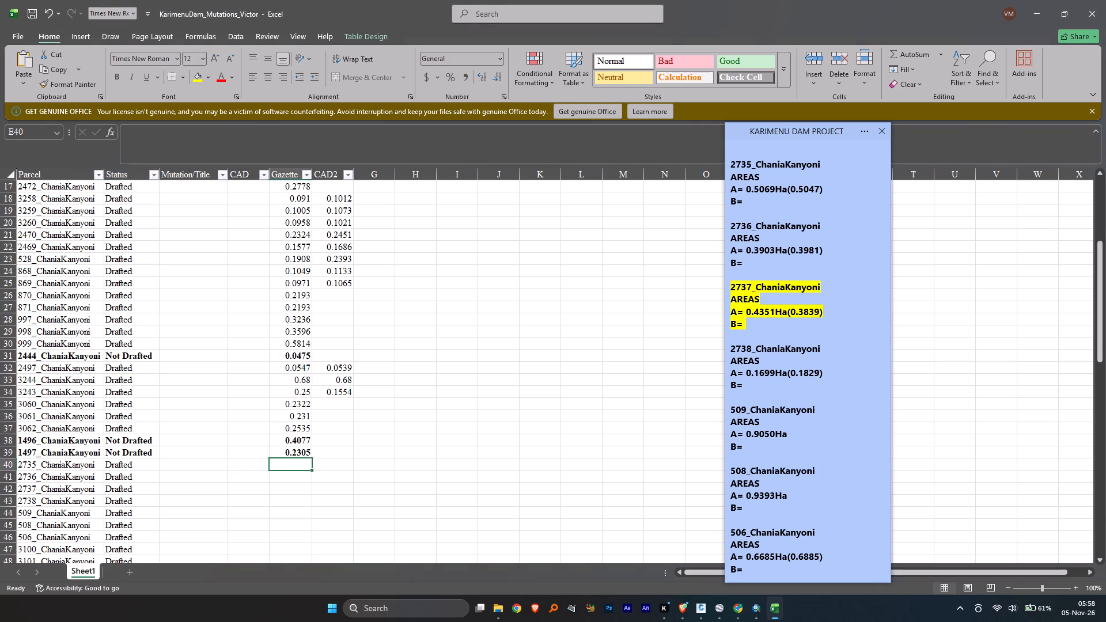
text(0.)
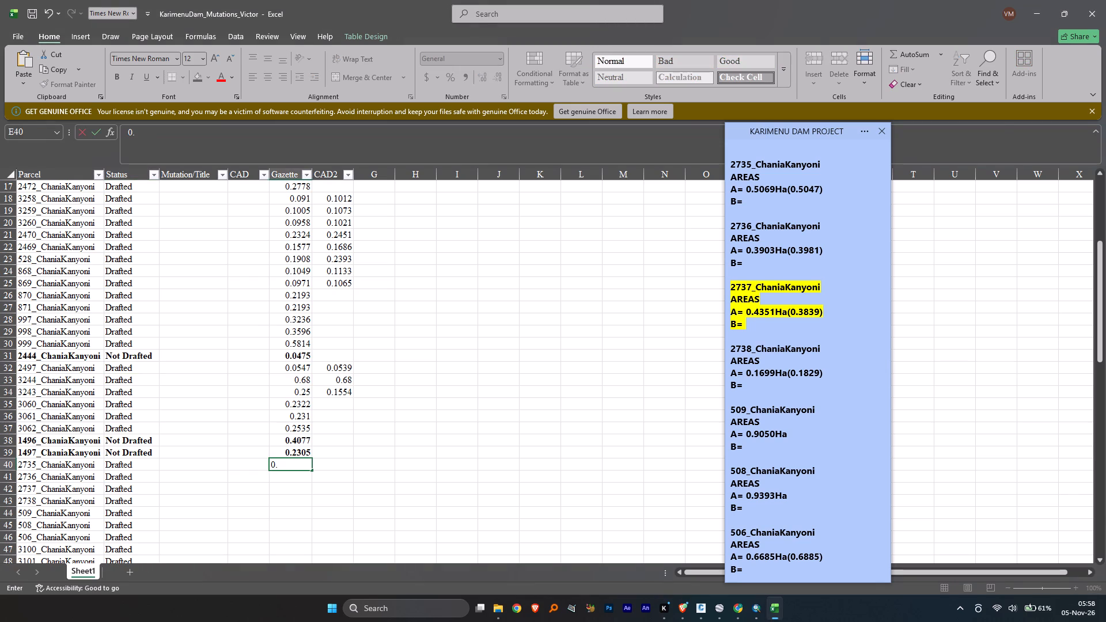
key(5)
key(0)
key(6)
key(9)
key(Return)
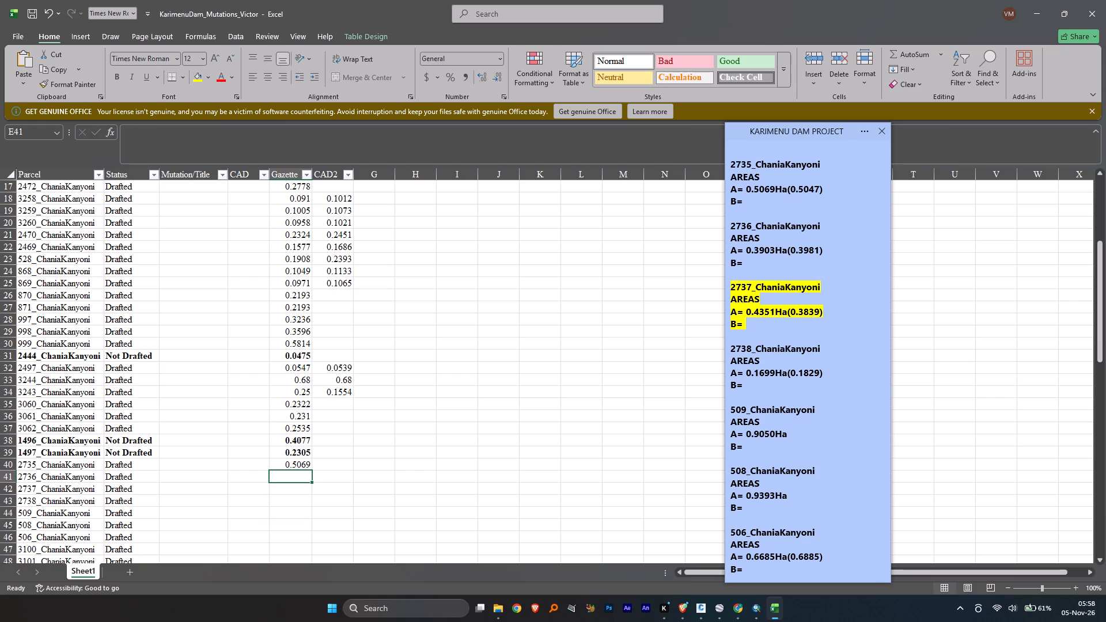
click(334, 467)
text(0.504)
key(7)
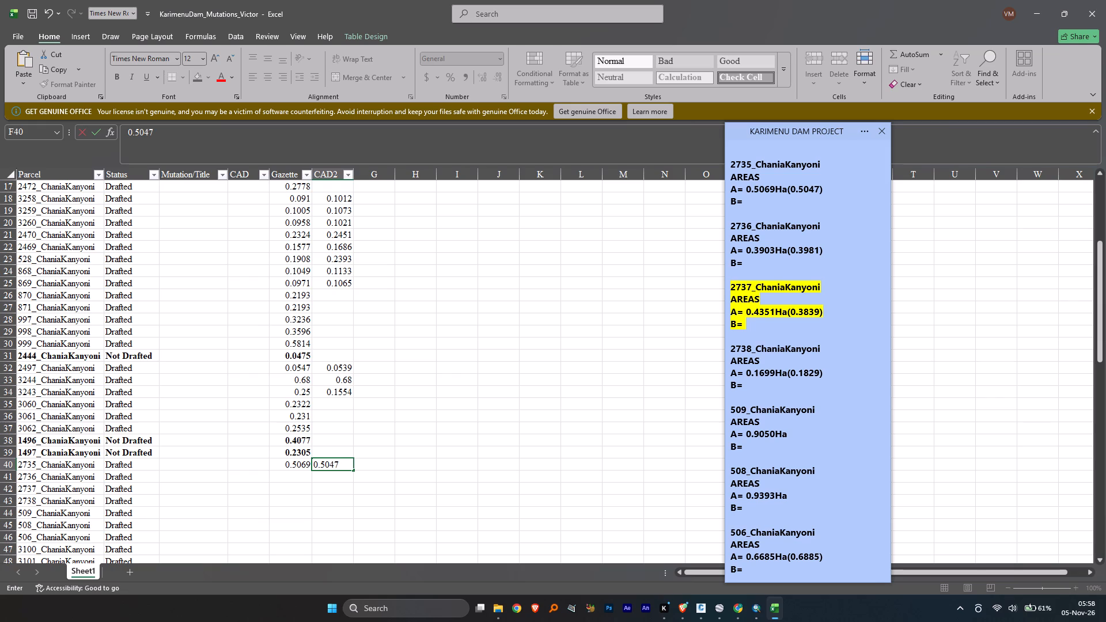
key(Return)
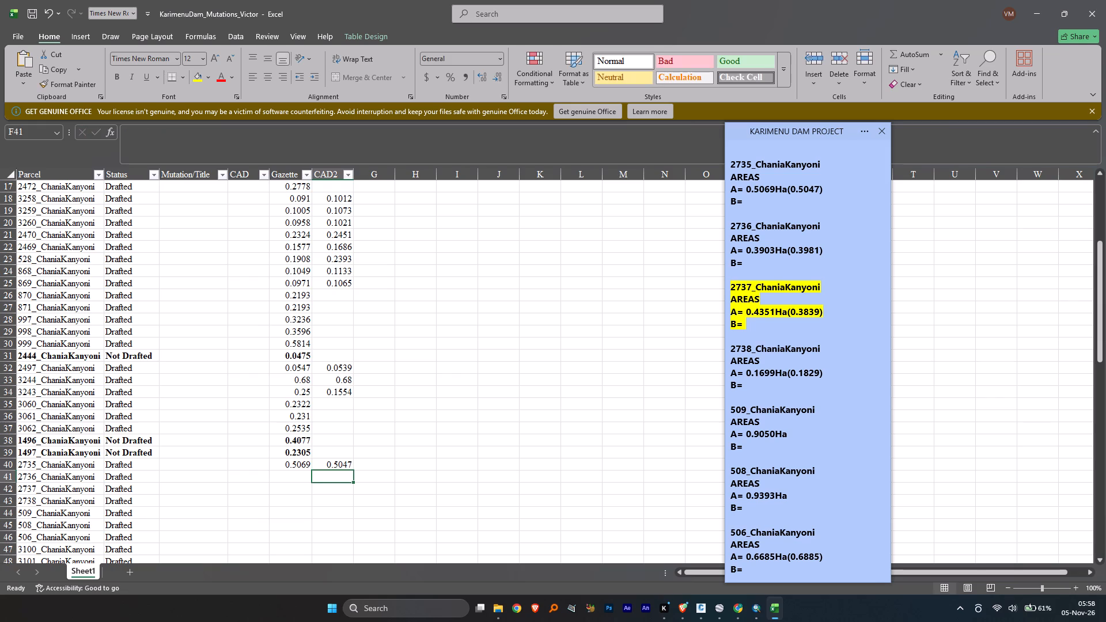
Enter Gazette area 0.3903 in E41 and CAD2 area 0.3981 in F41 for ChaniaKanyoni parcel 2736.
key(Left)
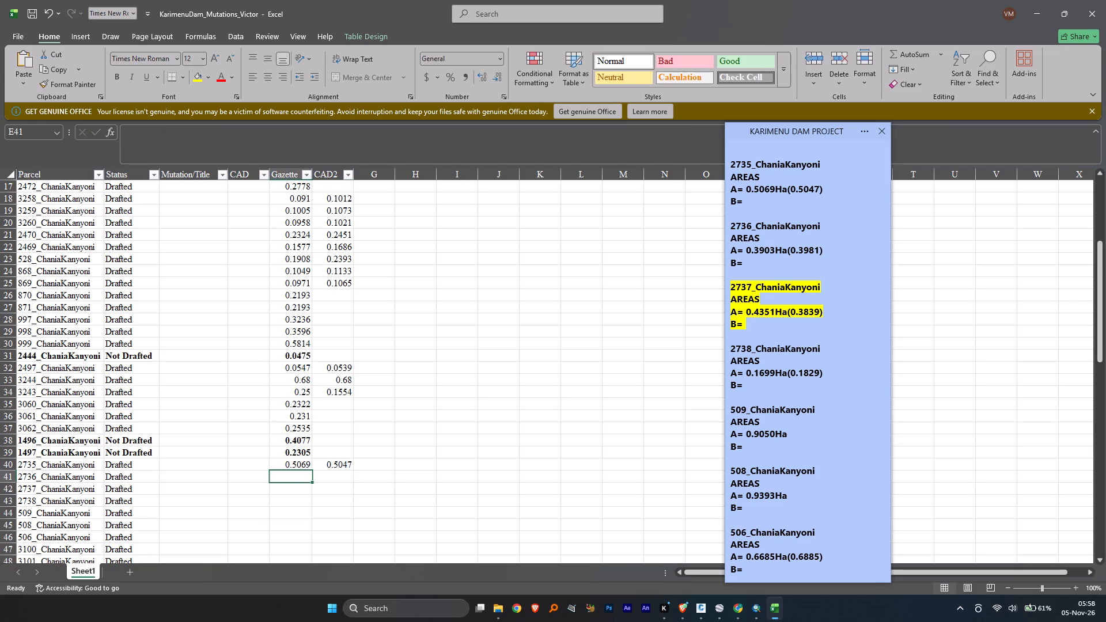
text(0.3)
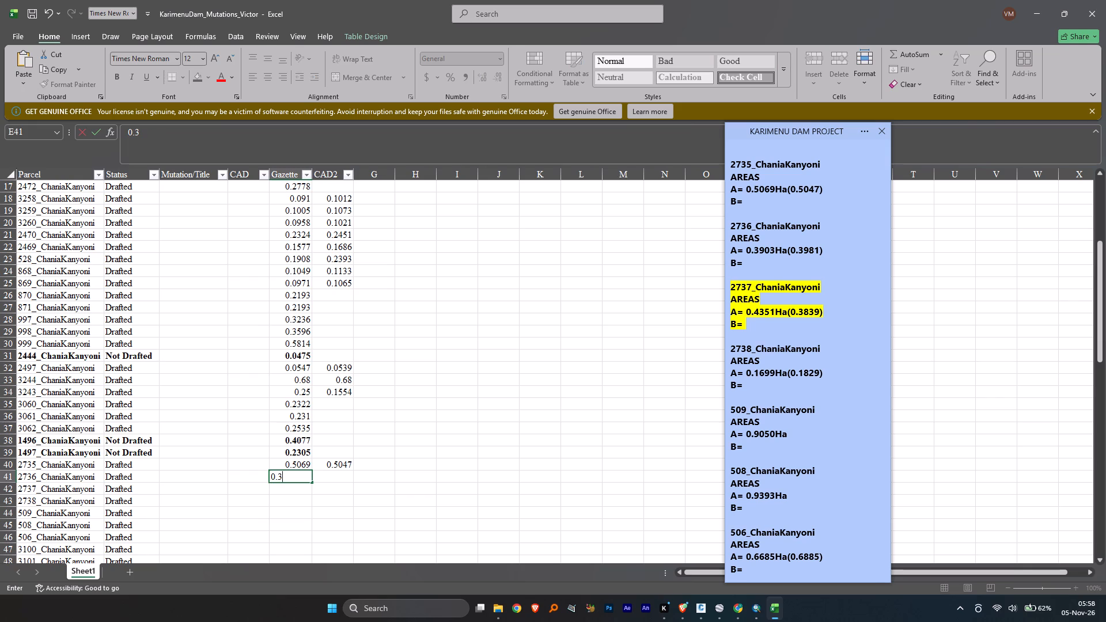
text(903)
key(Tab)
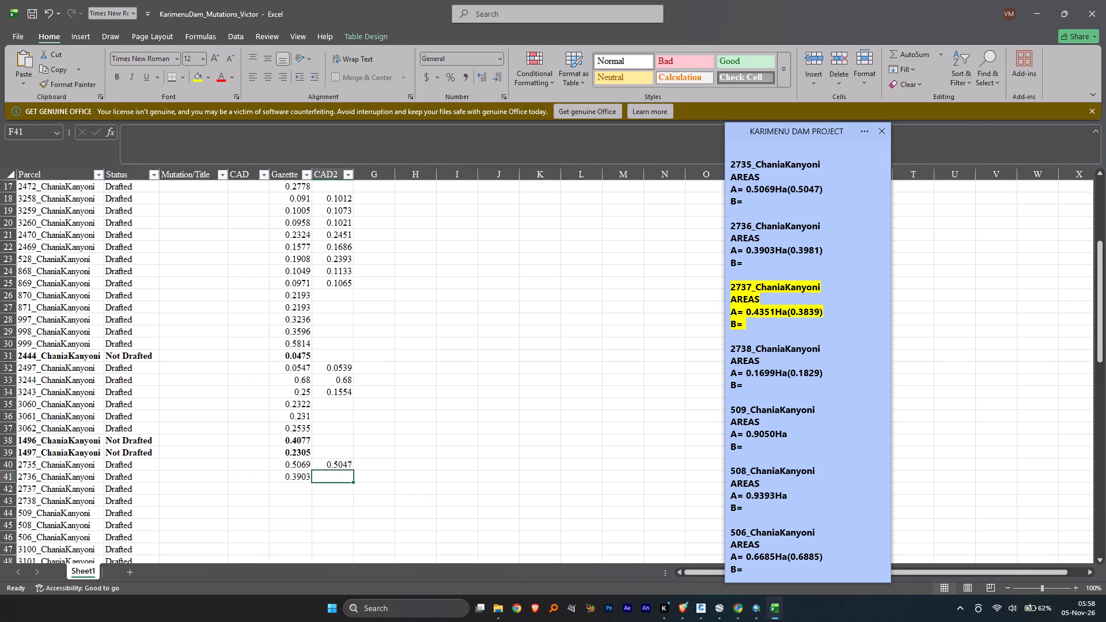
text(0.)
key(2)
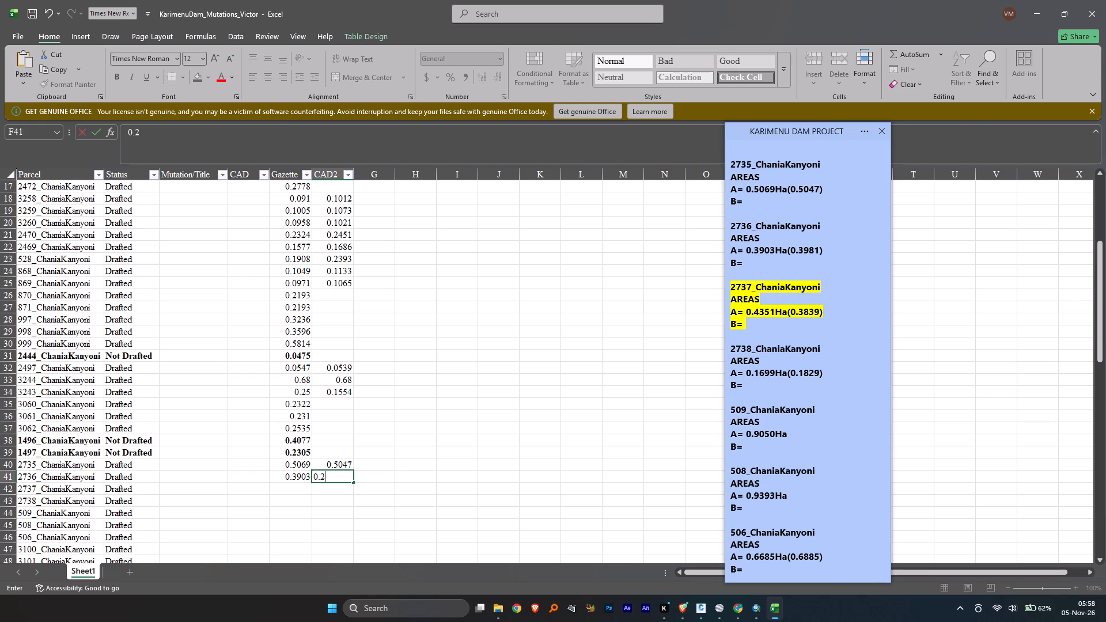
key(BackSpace)
key(3)
key(9)
text(81)
key(Return)
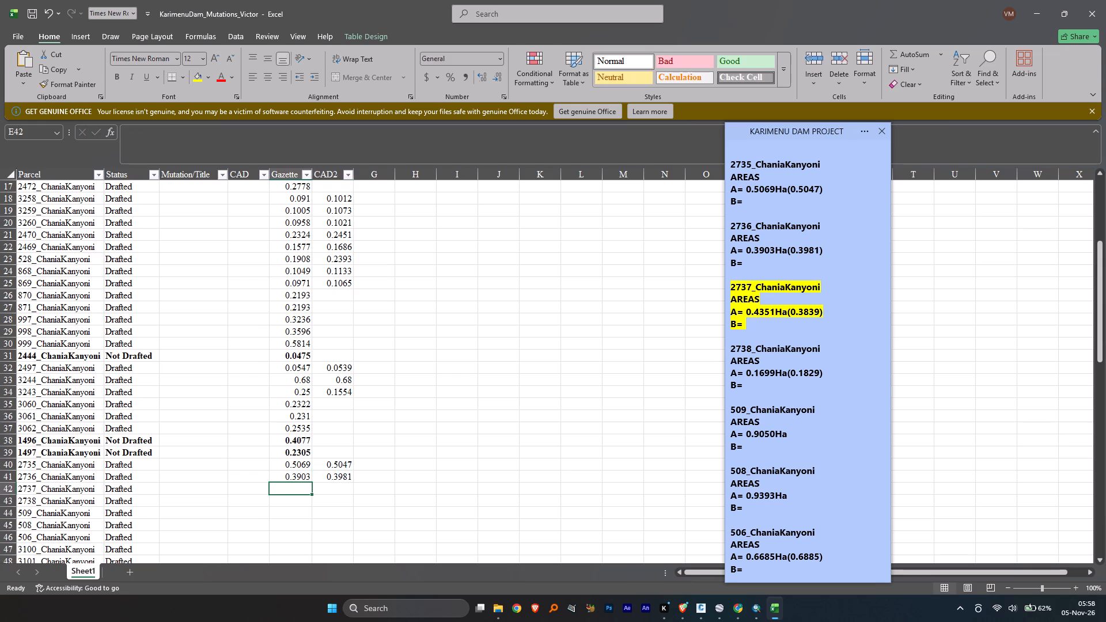
Enter Gazette area 0.4351 in E42 and CAD2 area 0.3839 in F42 for ChaniaKanyoni parcel 2737.
text(0.)
text(4351)
key(Tab)
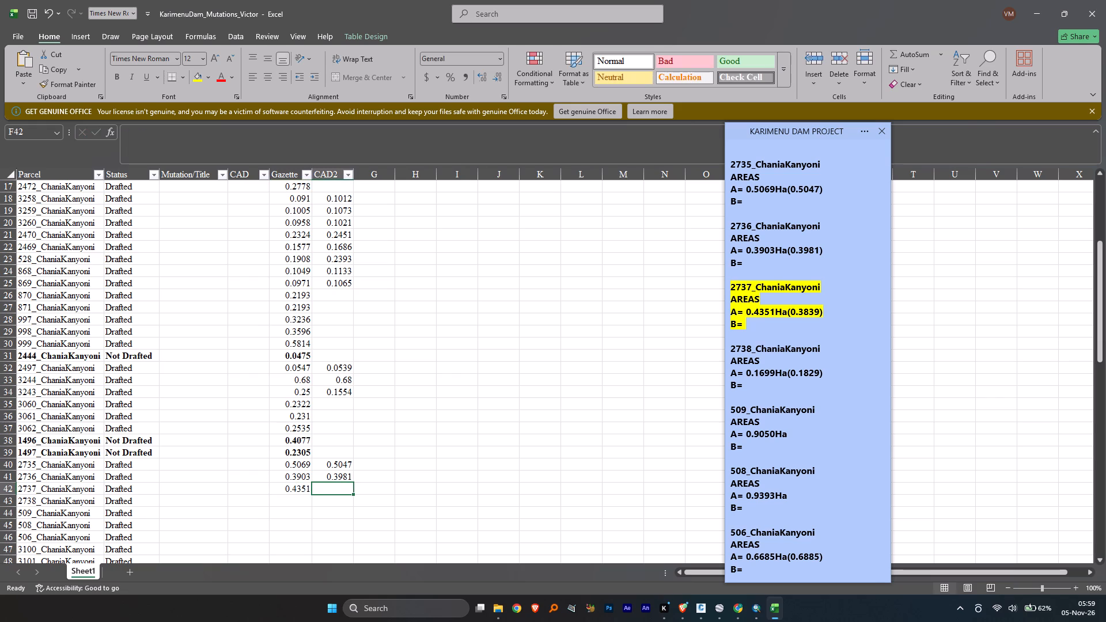
text(0.3839)
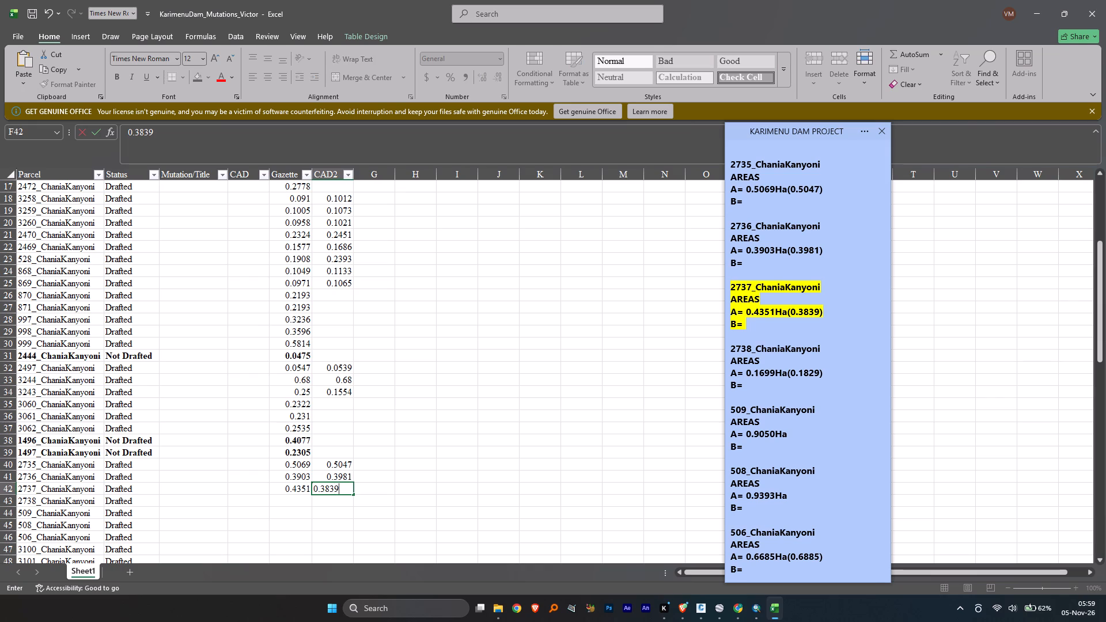
key(Return)
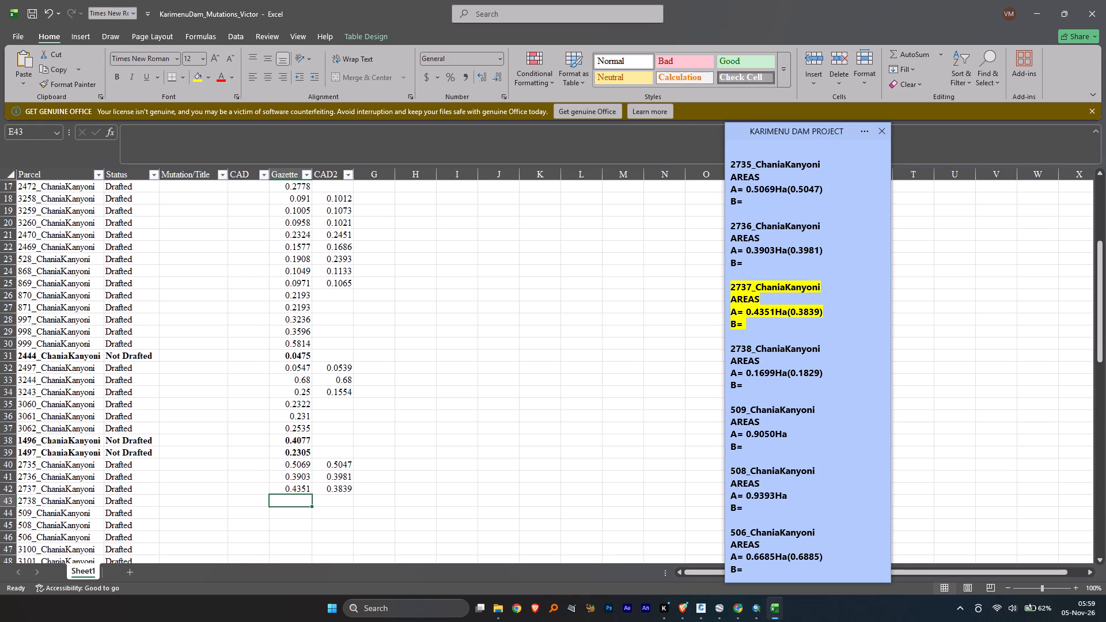
key(0)
text(.1)
key(6)
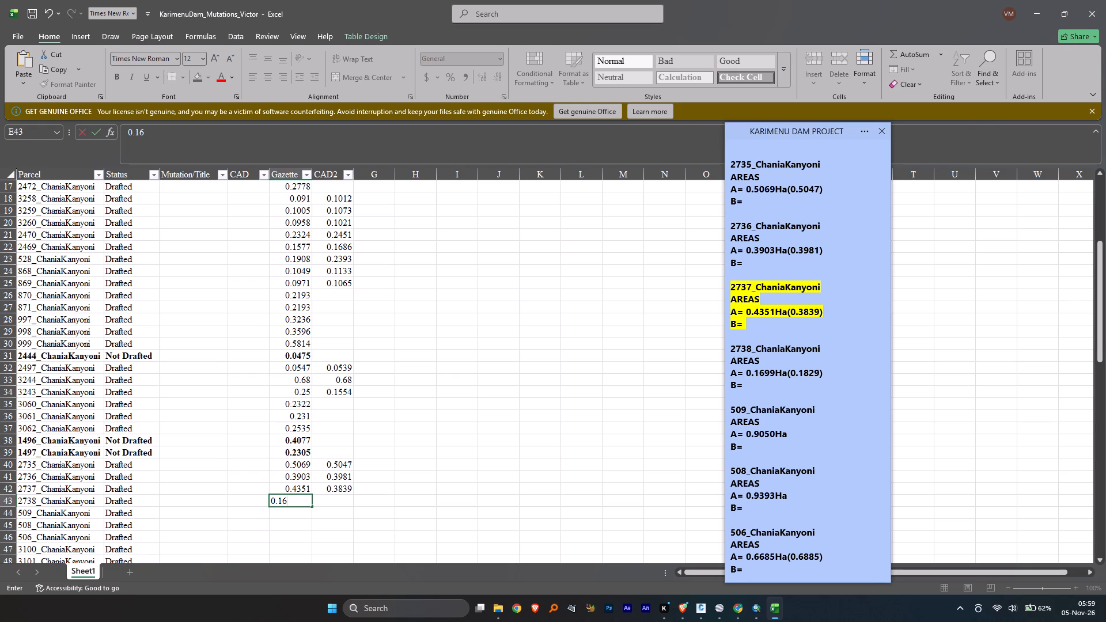
text(99)
key(Tab)
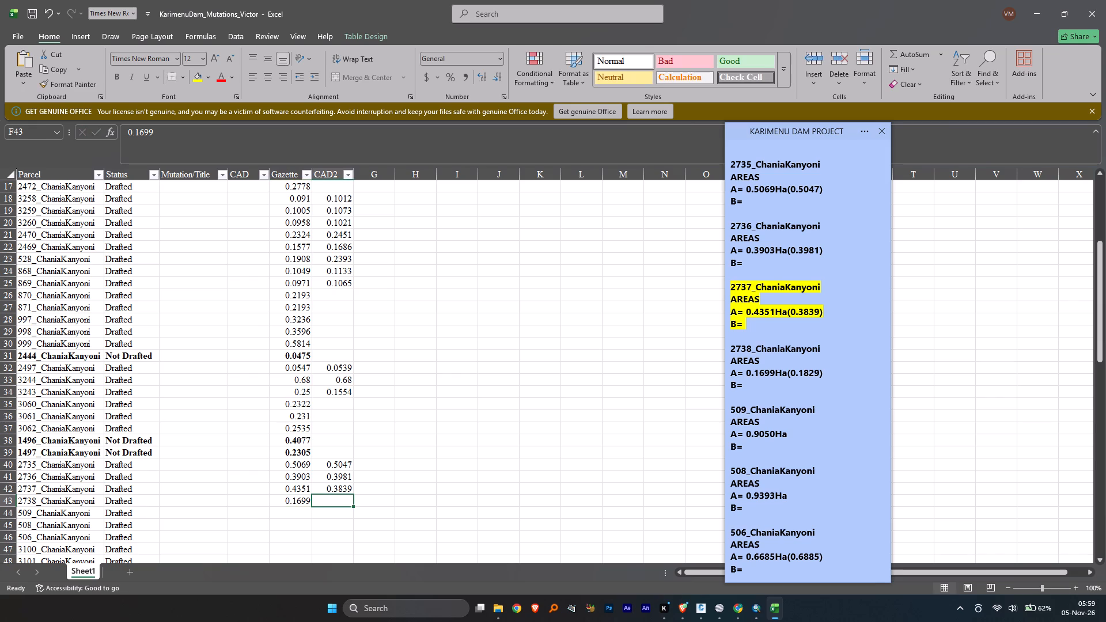
text(0.1)
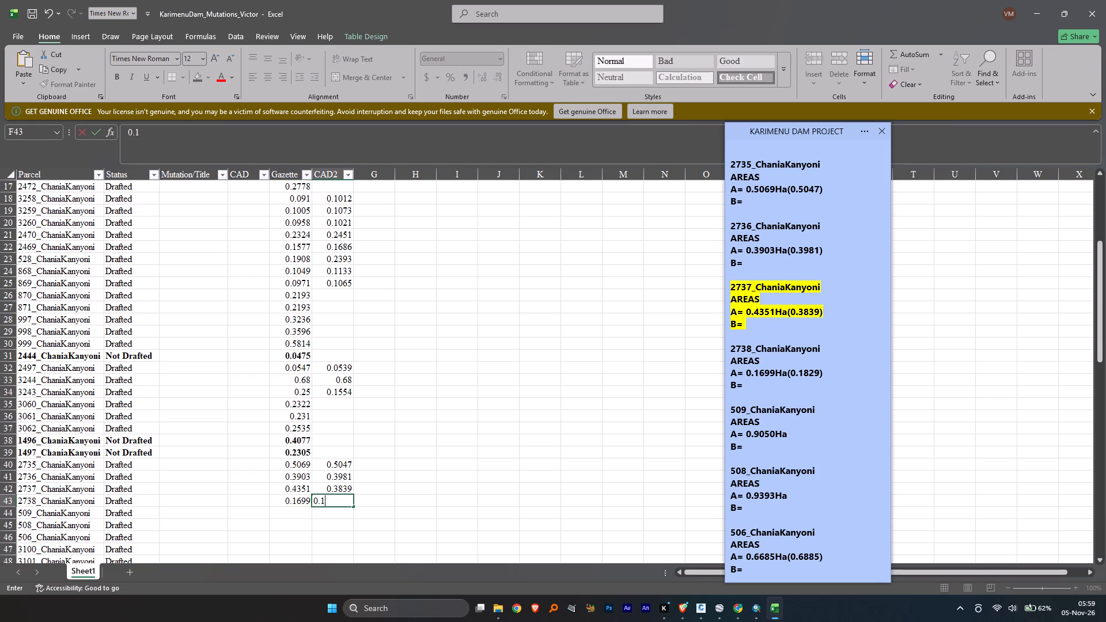
text(829)
key(Return)
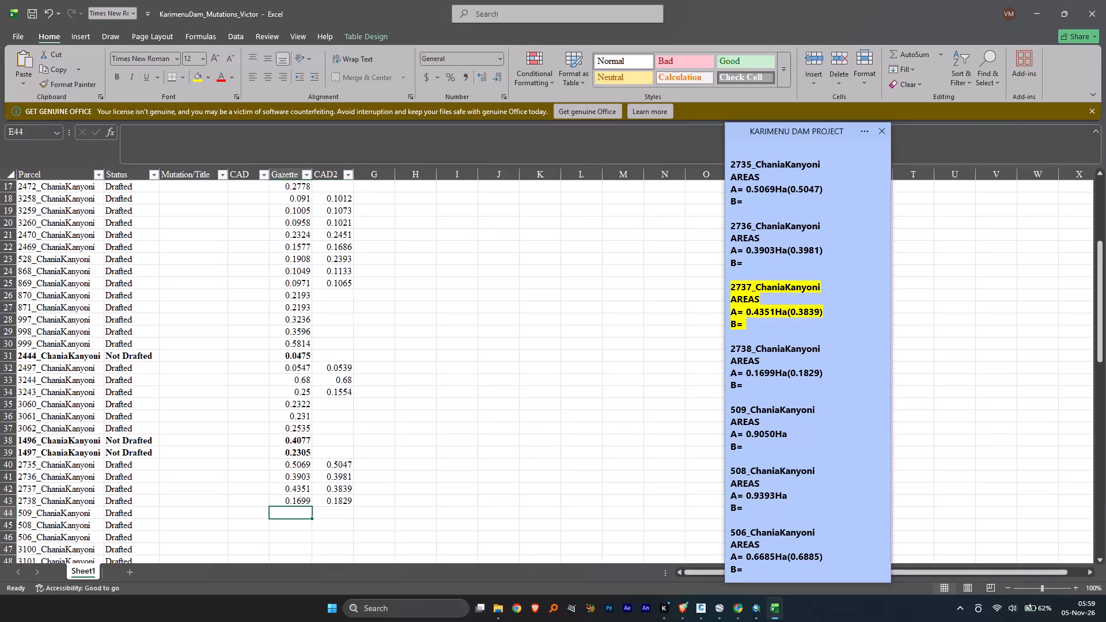
Enter Gazette areas 0.9050, 0.9393 and 0.6685 in E44 to E46 for ChaniaKanyoni parcels 509, 508 and 506.
text(0.9050)
key(Return)
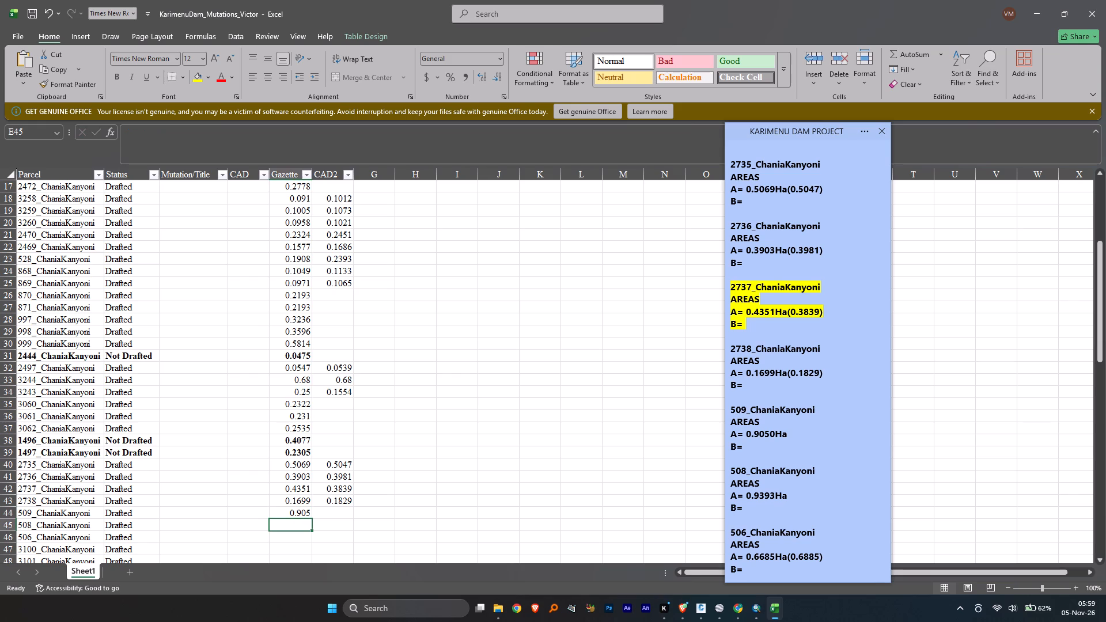
text(0.93)
text(93)
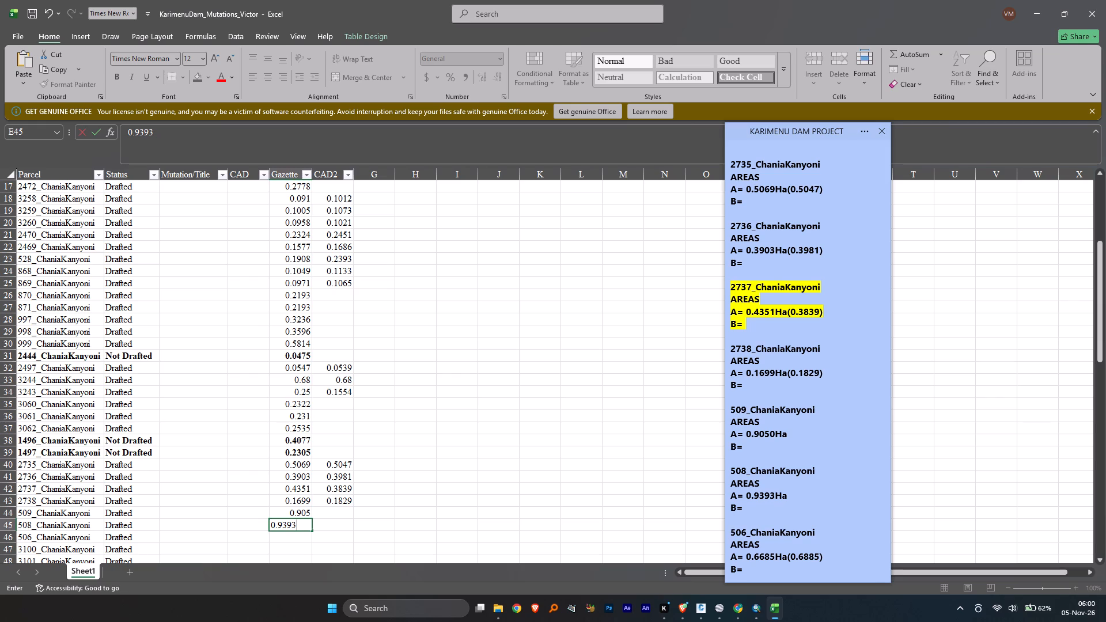
key(Return)
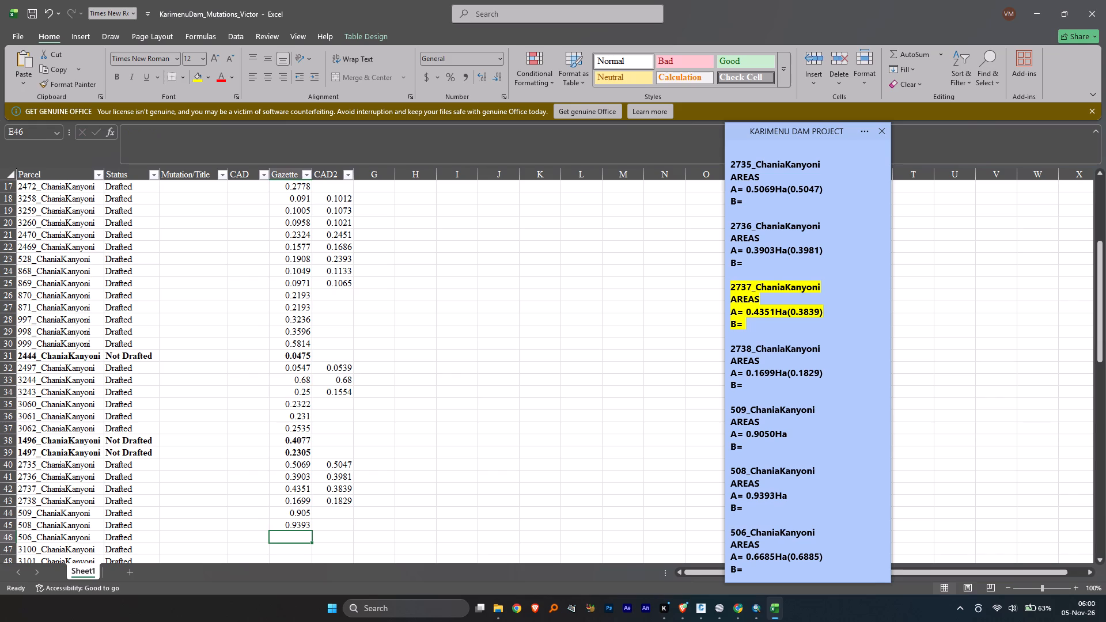
text(0.)
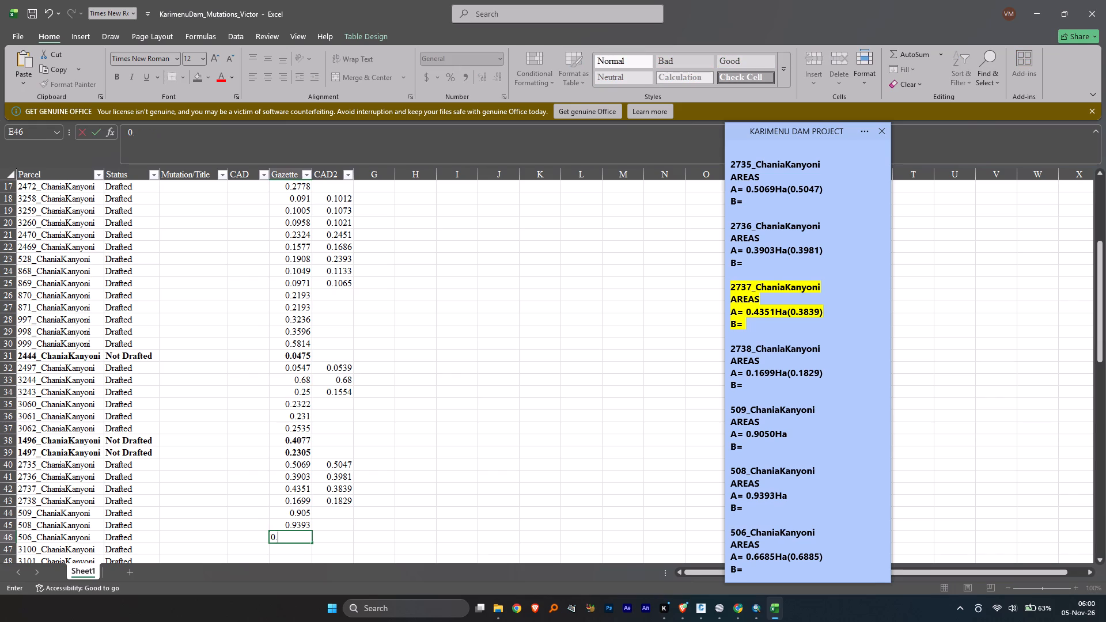
text(6685)
key(Return)
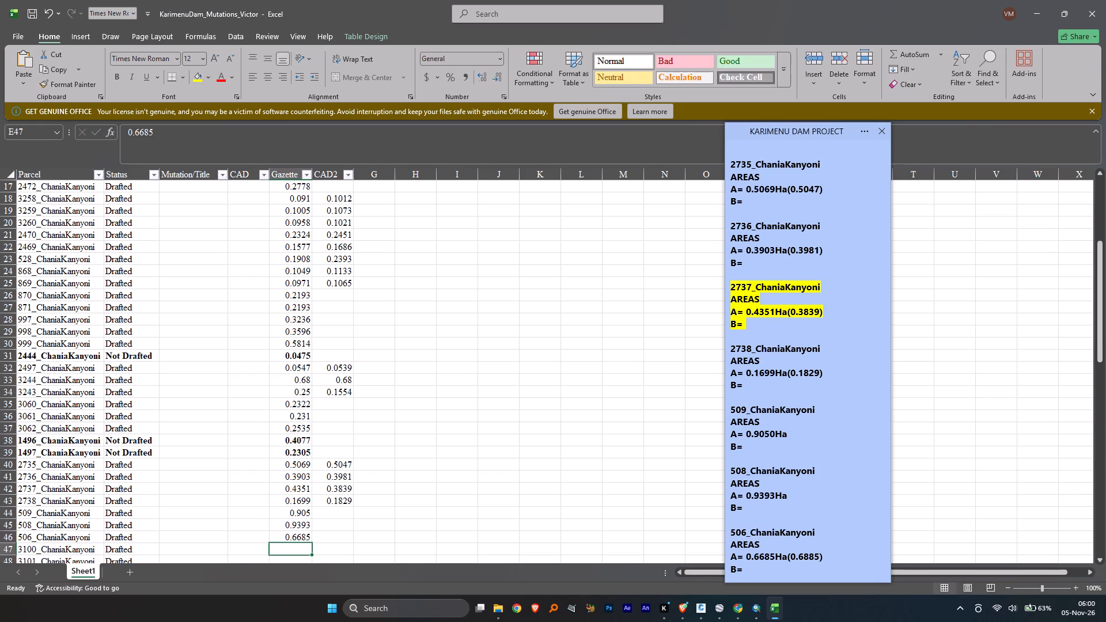
click(828, 552)
key(Down)
key(Down)
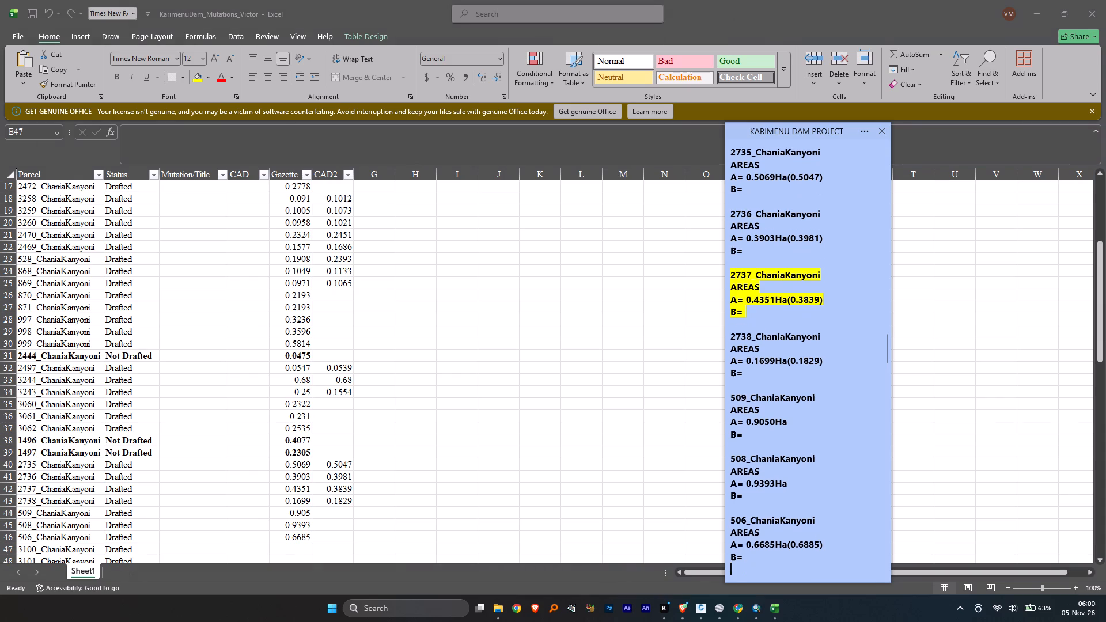
key(Down)
key(Down)
key(Down)
key(Down)
key(Down)
key(Down)
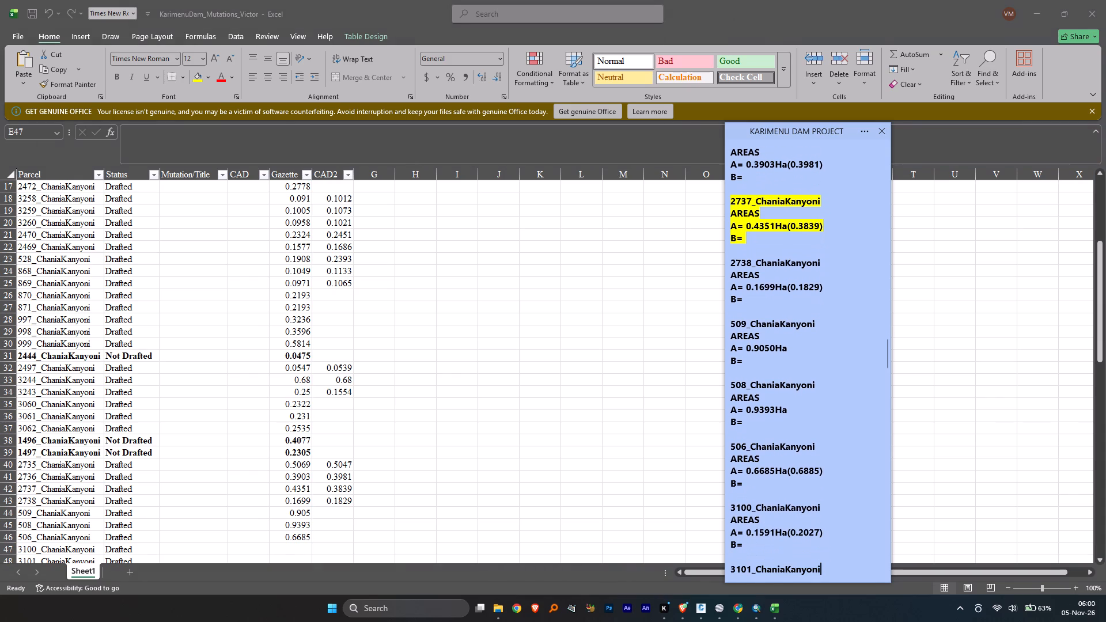
key(Down)
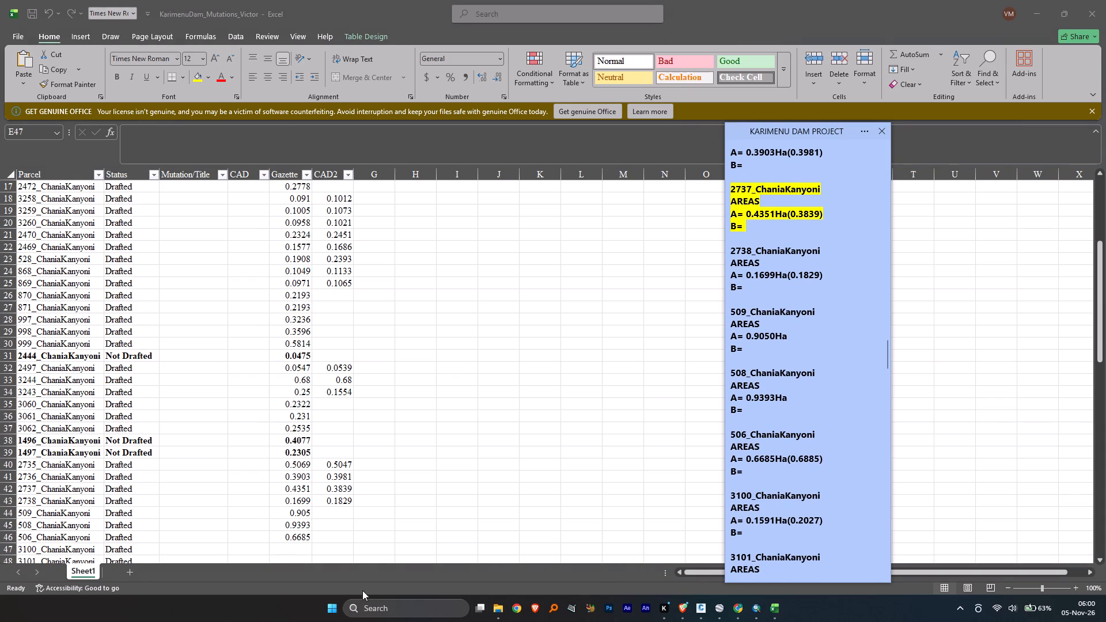
click(295, 547)
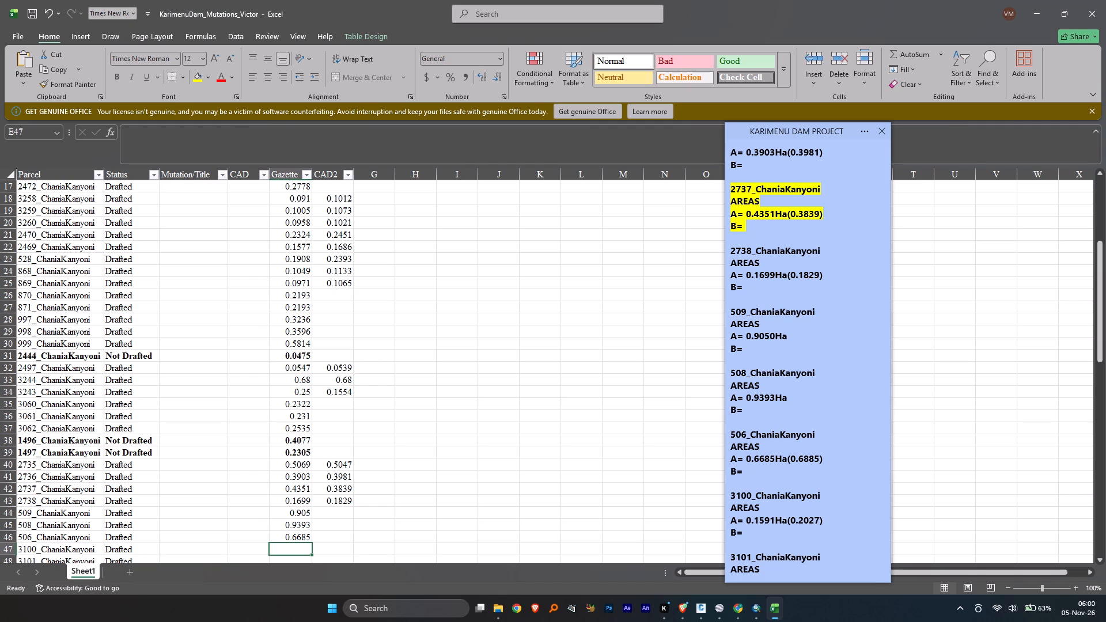
key(0)
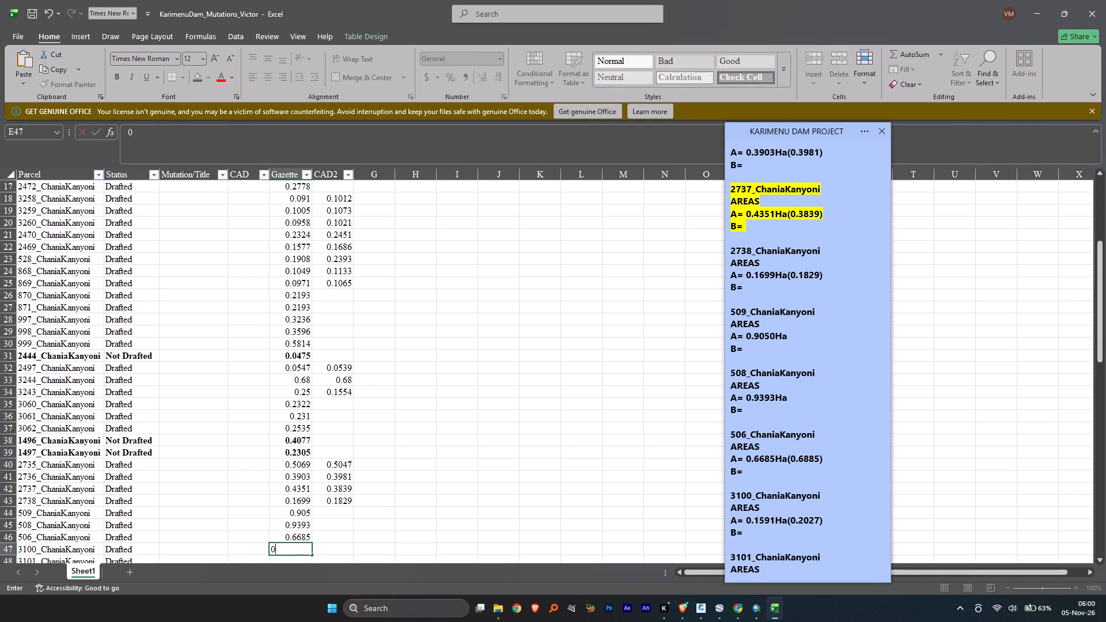
text(.1591)
key(Tab)
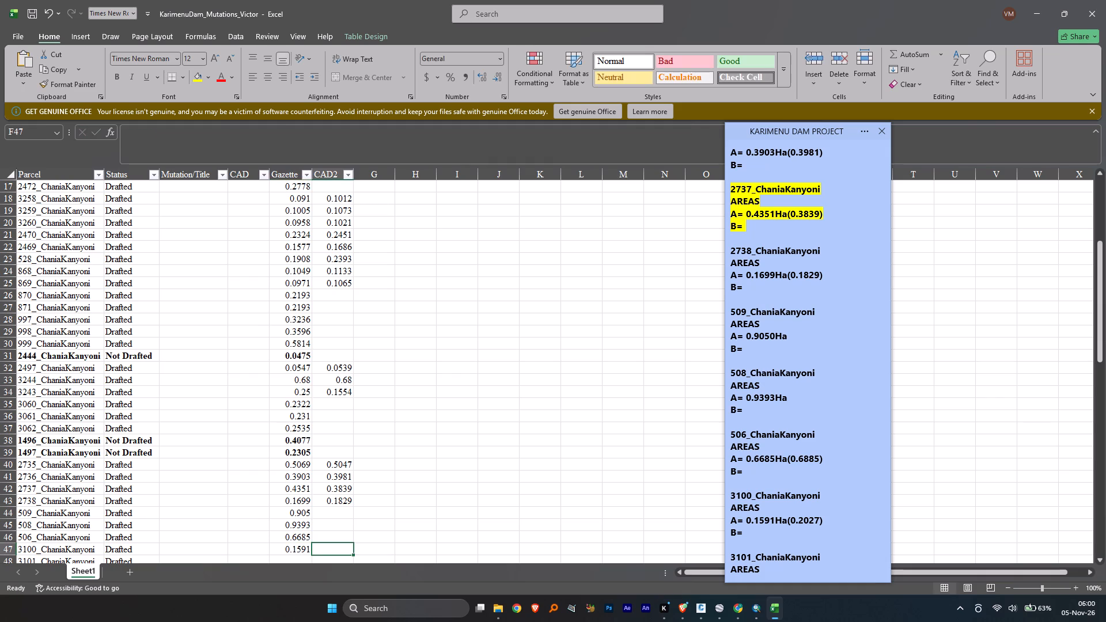
text(0.202)
key(7)
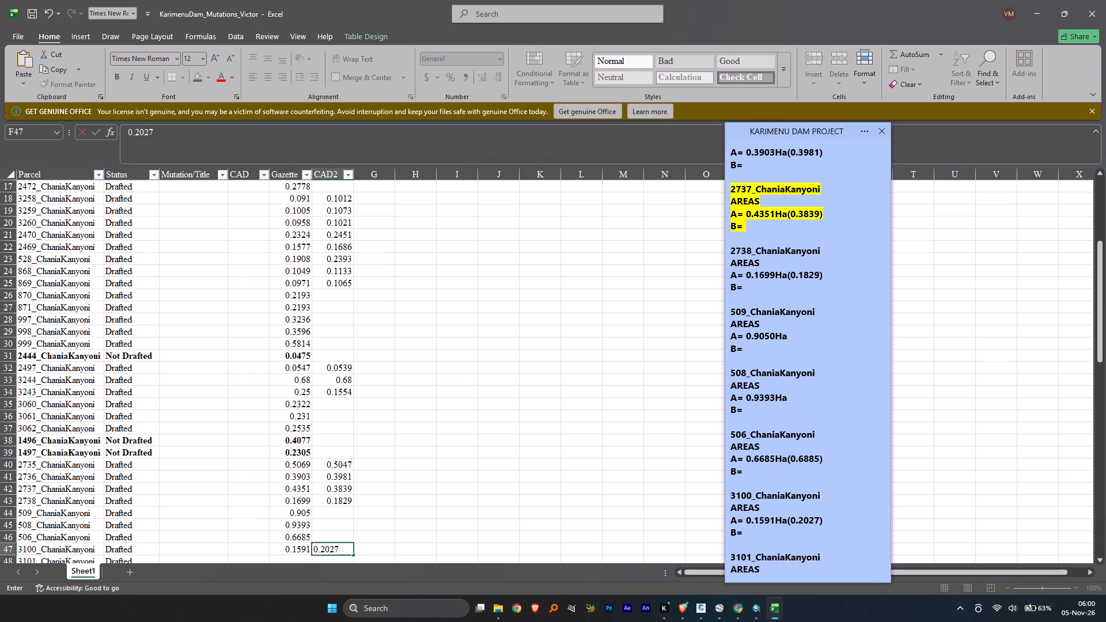
key(Up)
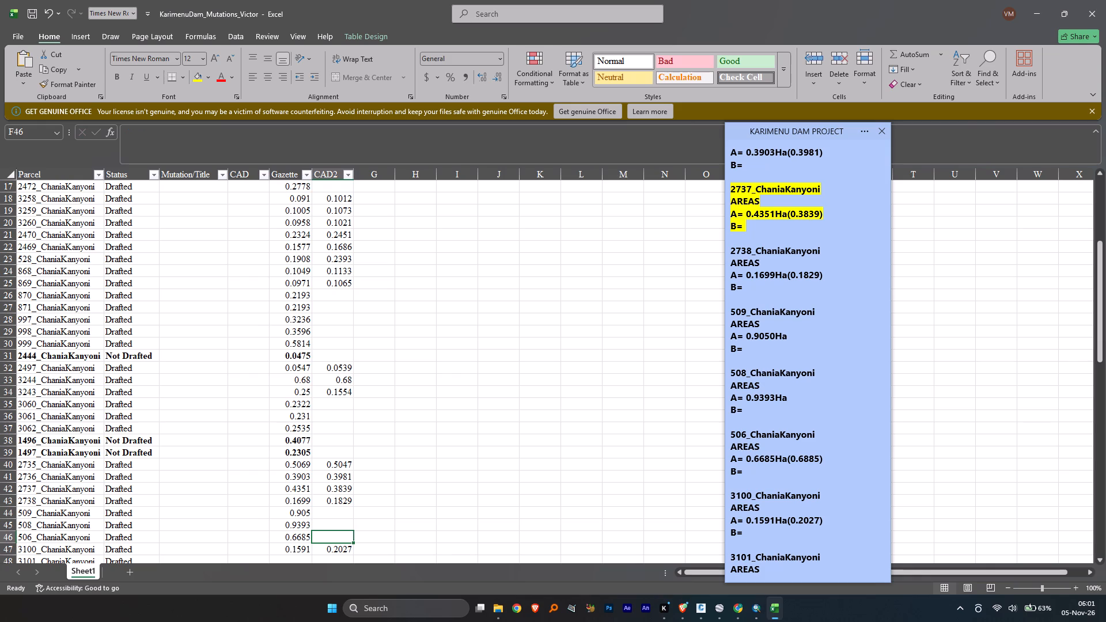
Fill the Gazette area 0.6685 from E46 across into CAD2 cell F46 for ChaniaKanyoni parcel 506.
click(300, 538)
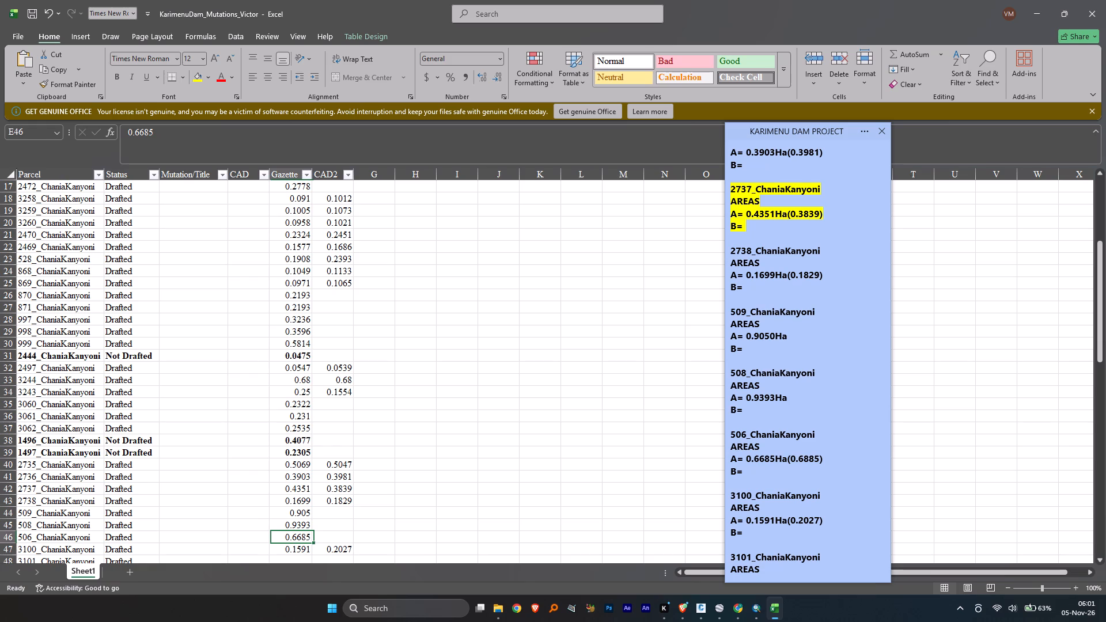
drag(312, 542, 339, 544)
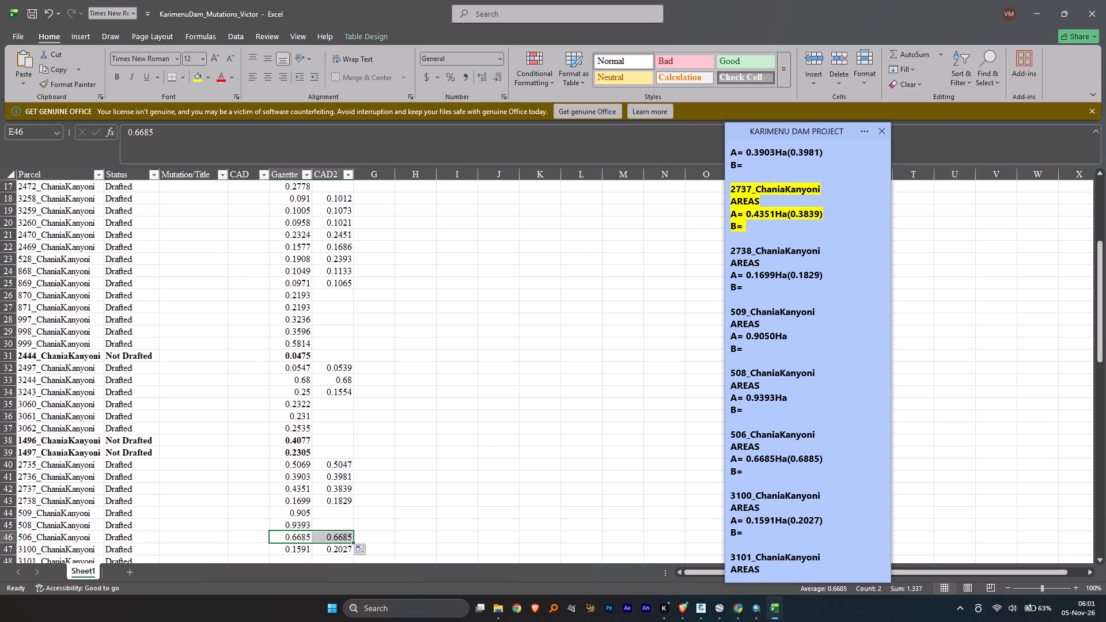
click(840, 534)
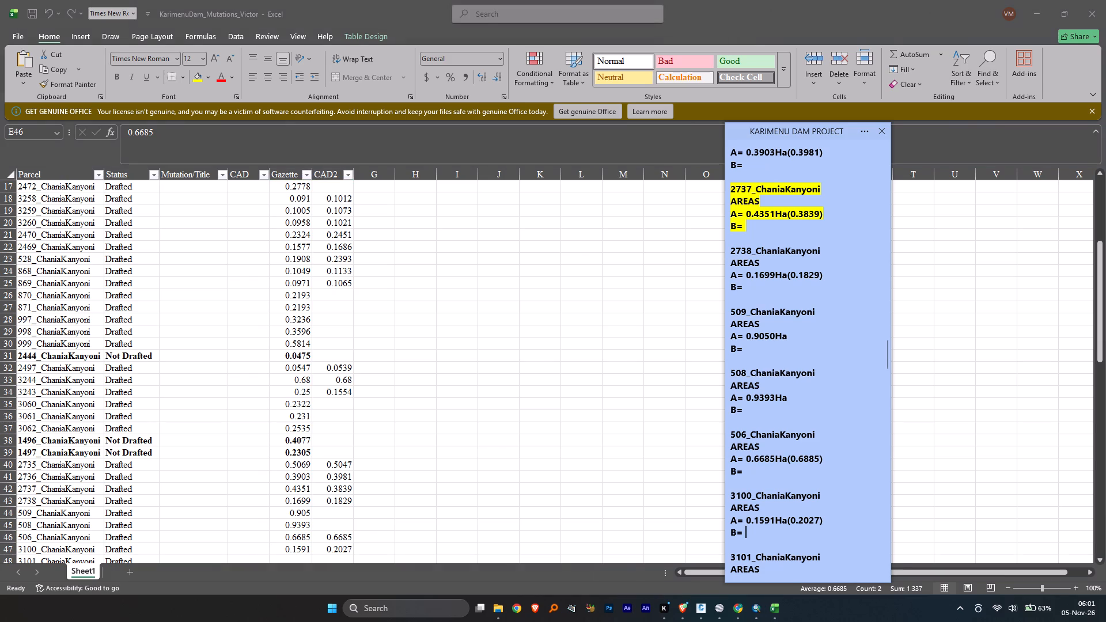
key(Down)
key(Down)
key(Down)
key(Down)
key(Down)
key(Down)
key(Down)
key(Down)
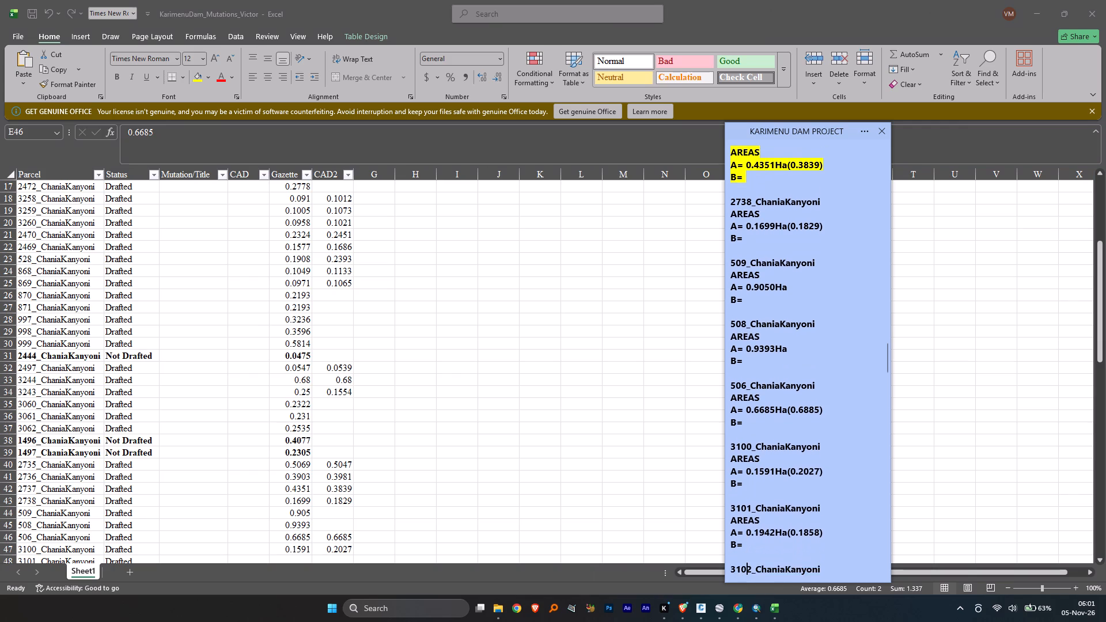
click(357, 528)
key(Down)
key(Down)
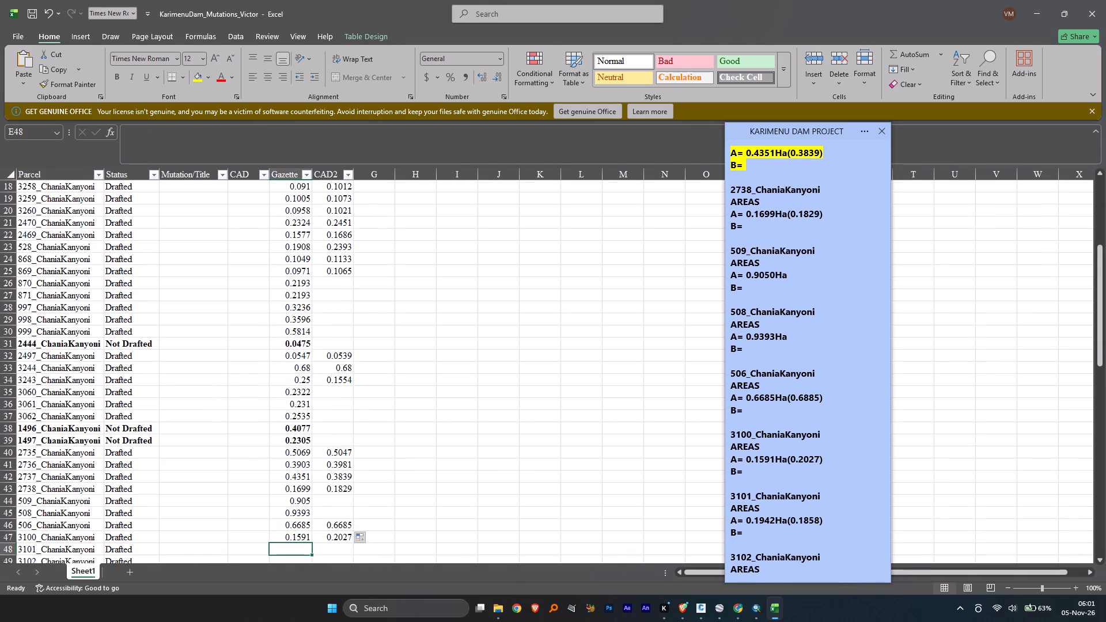
key(Down)
key(Down)
key(Down)
key(Down)
key(Down)
key(Down)
key(Down)
key(Down)
key(Down)
key(Down)
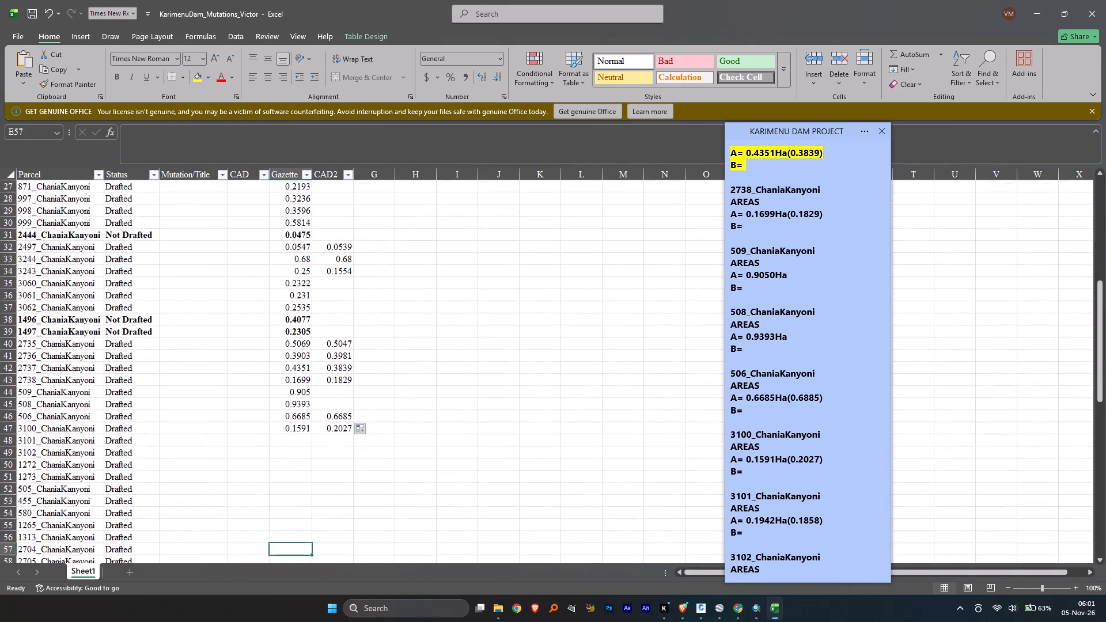
key(Down)
key(Down)
key(Down)
key(Down)
key(Down)
key(Down)
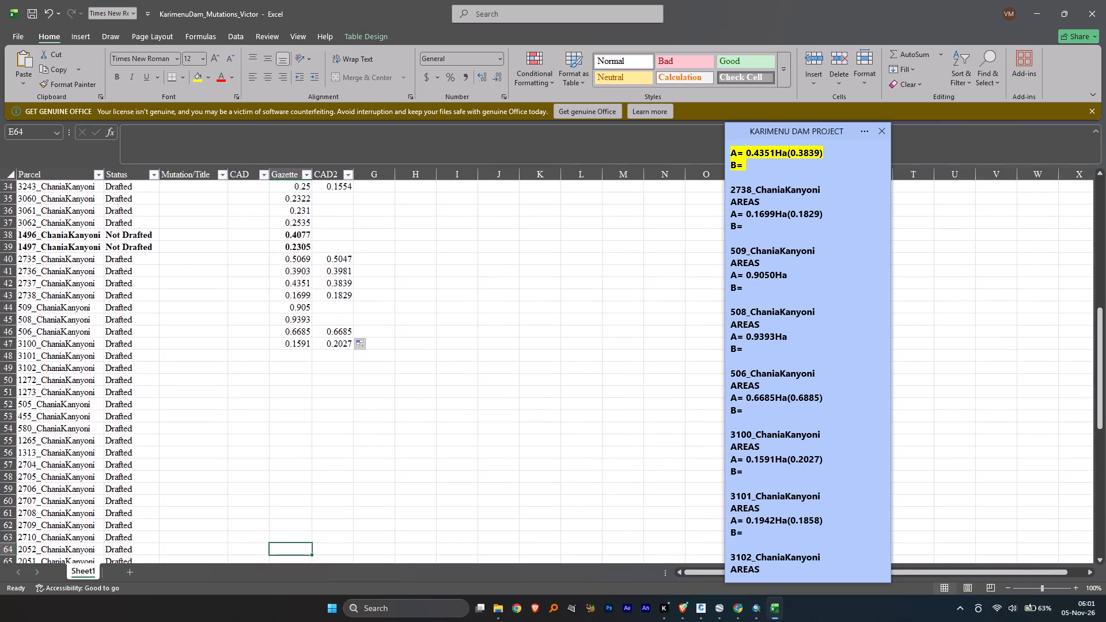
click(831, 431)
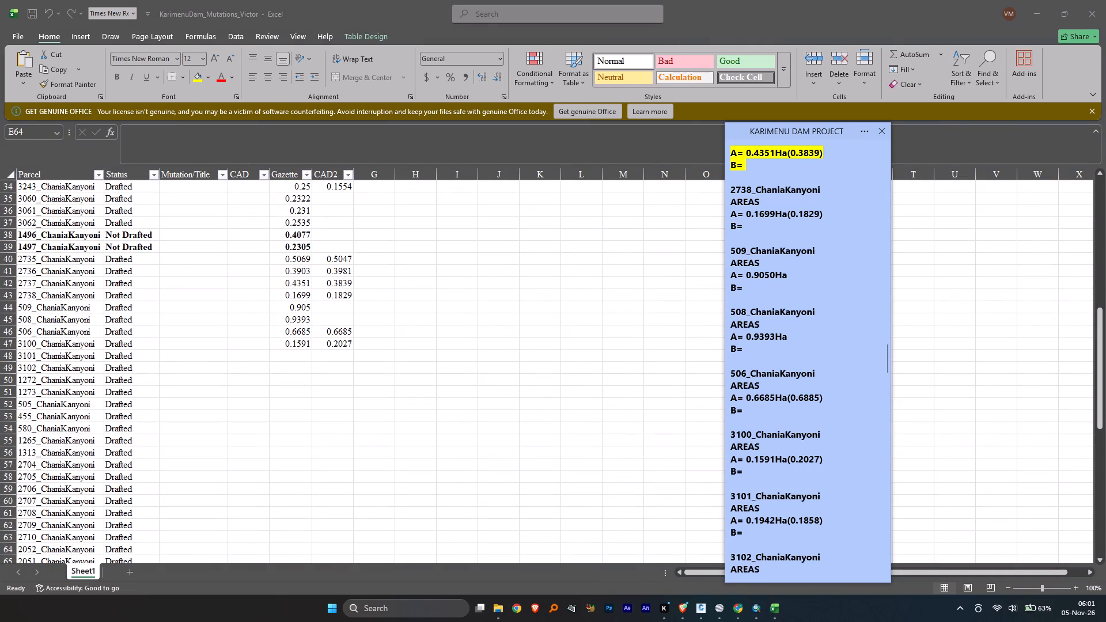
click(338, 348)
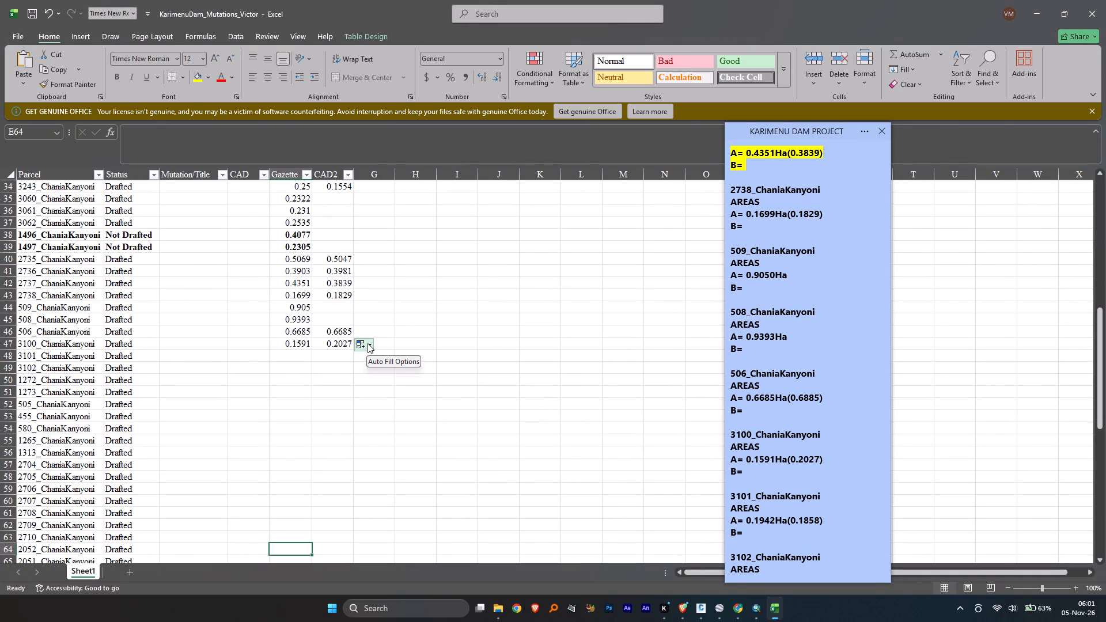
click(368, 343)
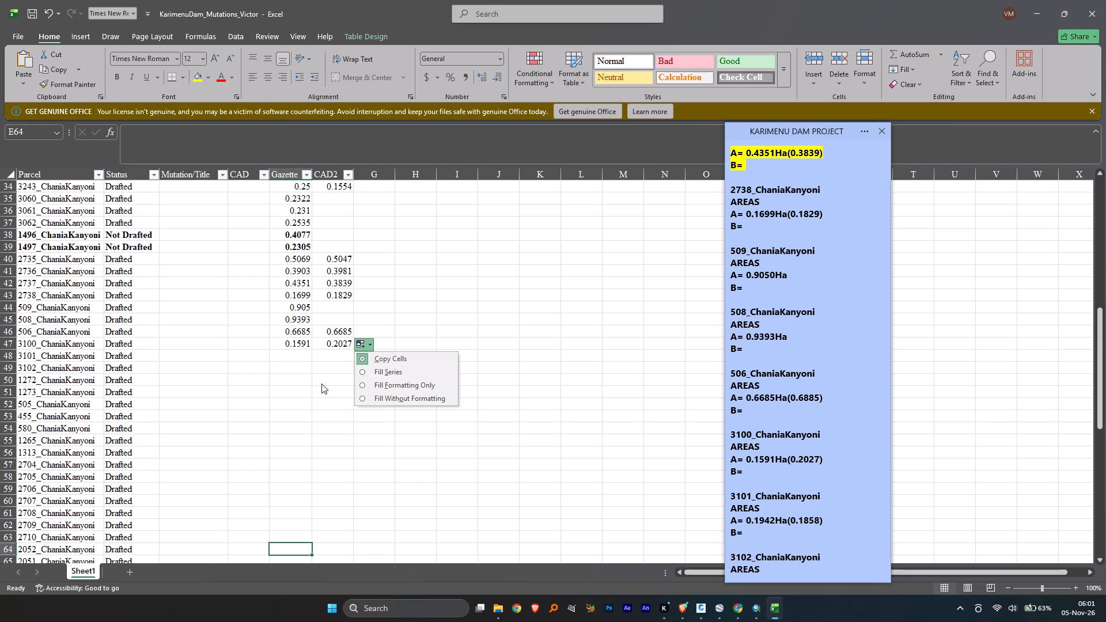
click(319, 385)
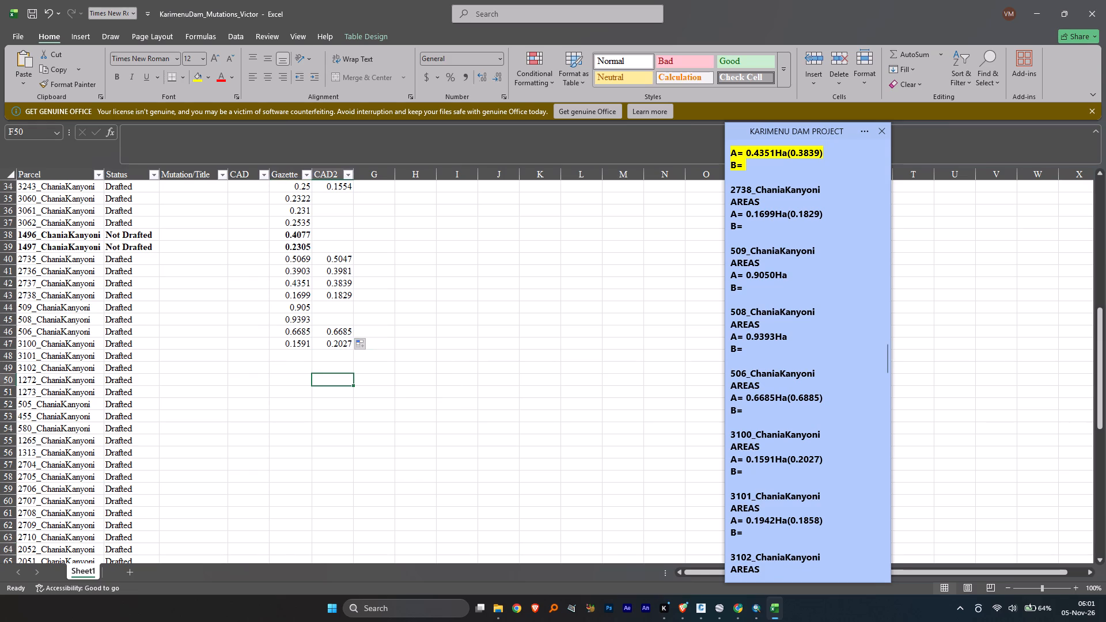
Find ChaniaKanyoni parcel 3101 in the sticky note and enter Gazette area 0.9142 in E48 and CAD2 area 0.1858 in F48 of the Excel table.
scroll(794, 479, down, 1)
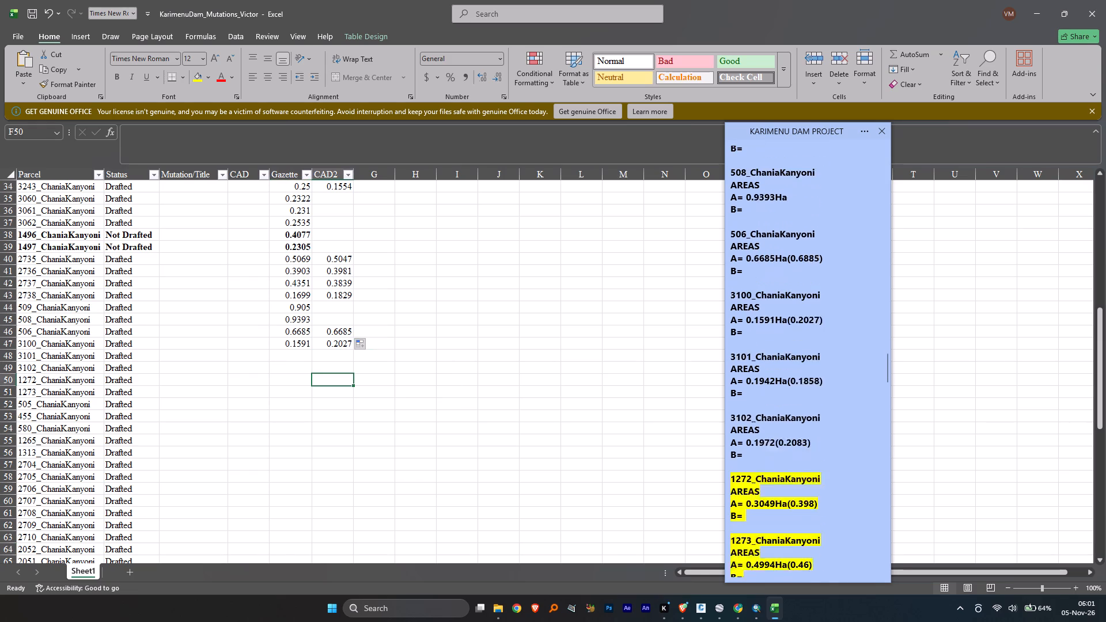
scroll(794, 479, down, 1)
scroll(794, 479, up, 1)
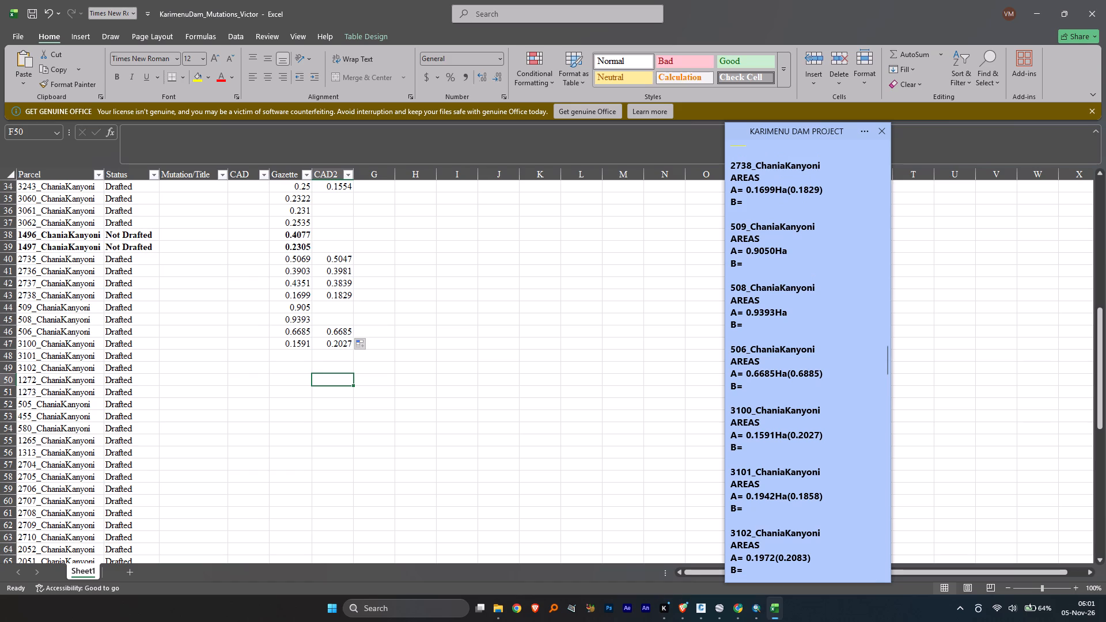
click(794, 479)
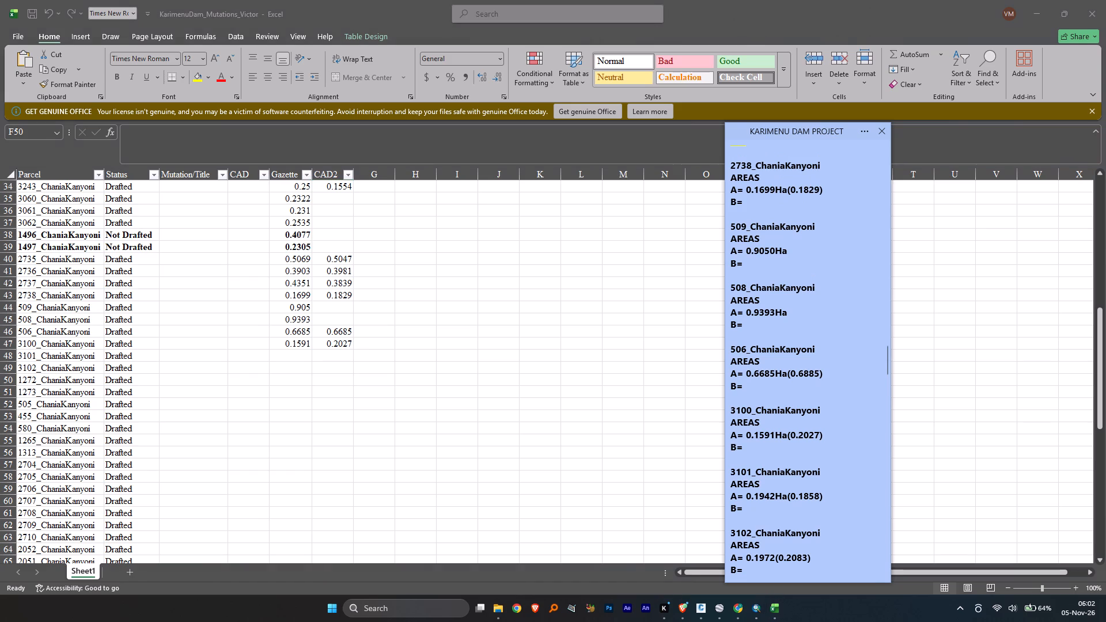
key(Down)
key(Down)
key(Down)
key(Down)
key(Down)
key(Down)
key(Down)
key(Down)
key(Down)
key(Down)
key(Down)
key(Down)
key(Down)
key(Down)
key(Down)
key(Down)
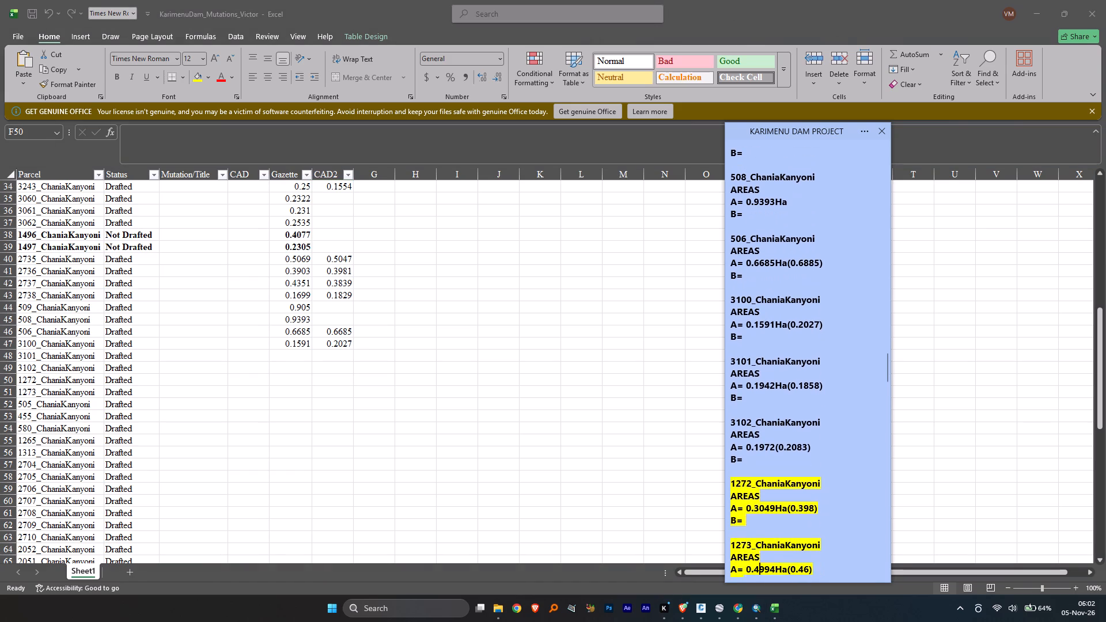
key(Down)
key(Down)
key(Down)
key(Down)
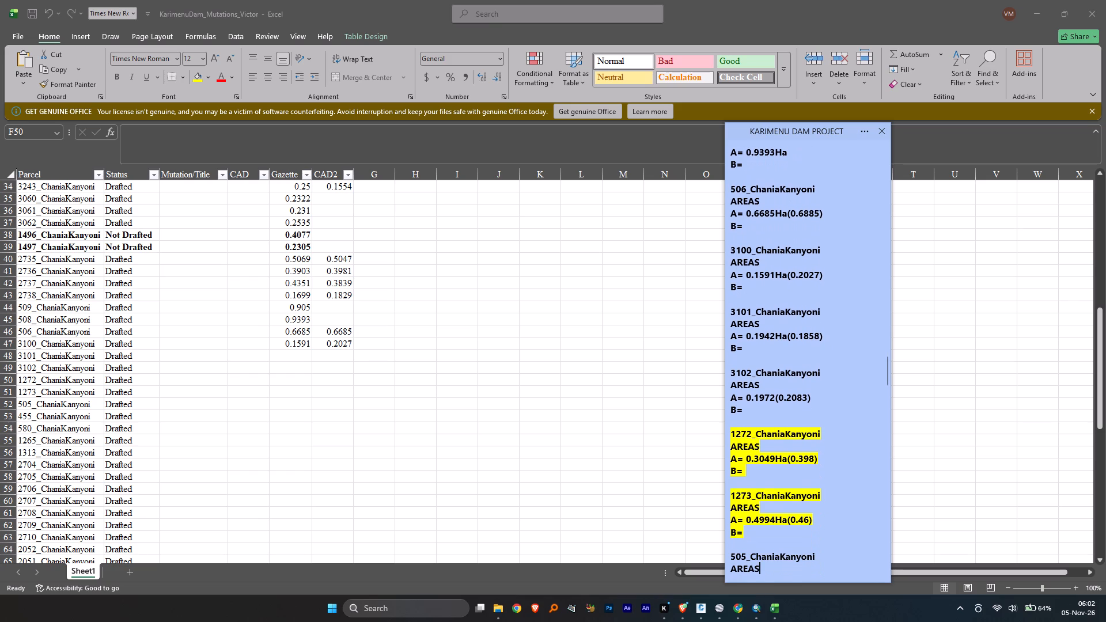
key(Down)
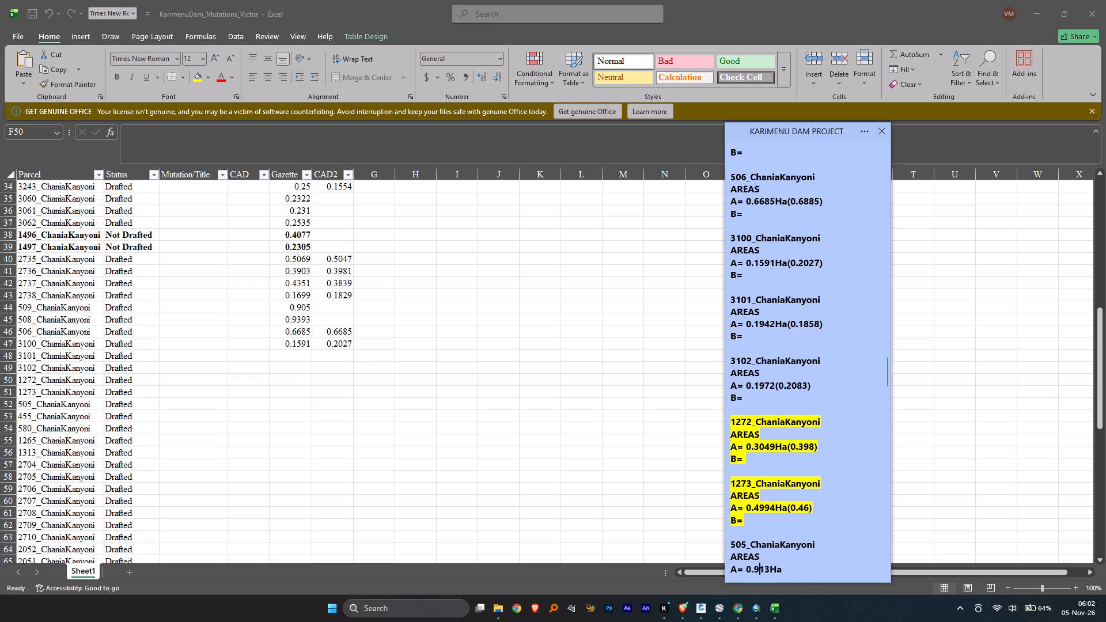
key(Down)
key(Down)
key(Down)
key(Down)
key(Down)
key(Down)
key(Down)
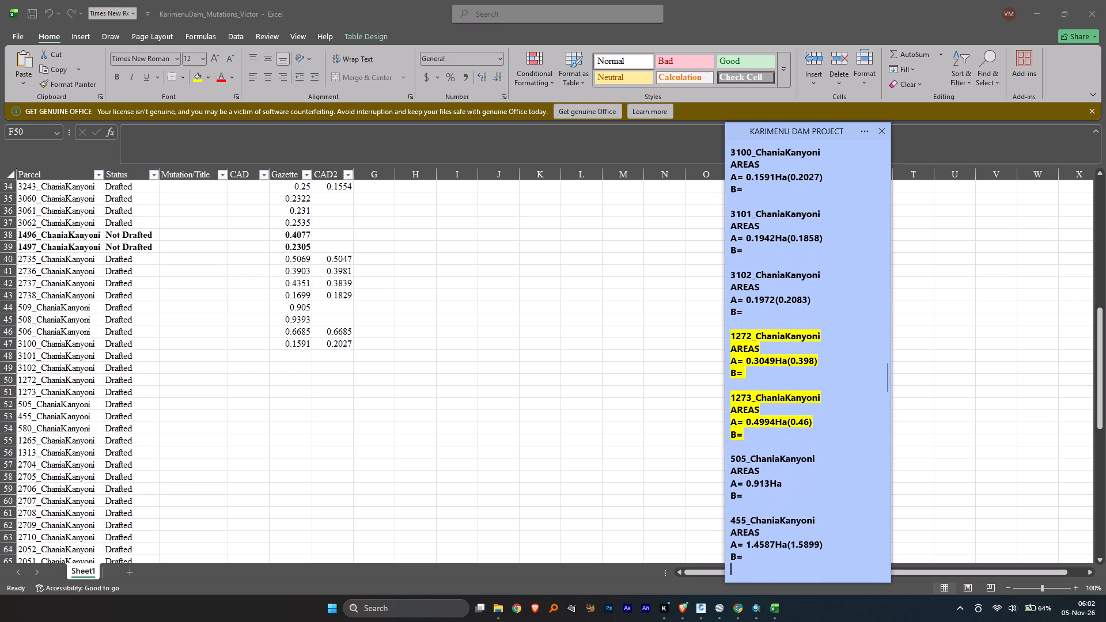
key(Down)
key(Down)
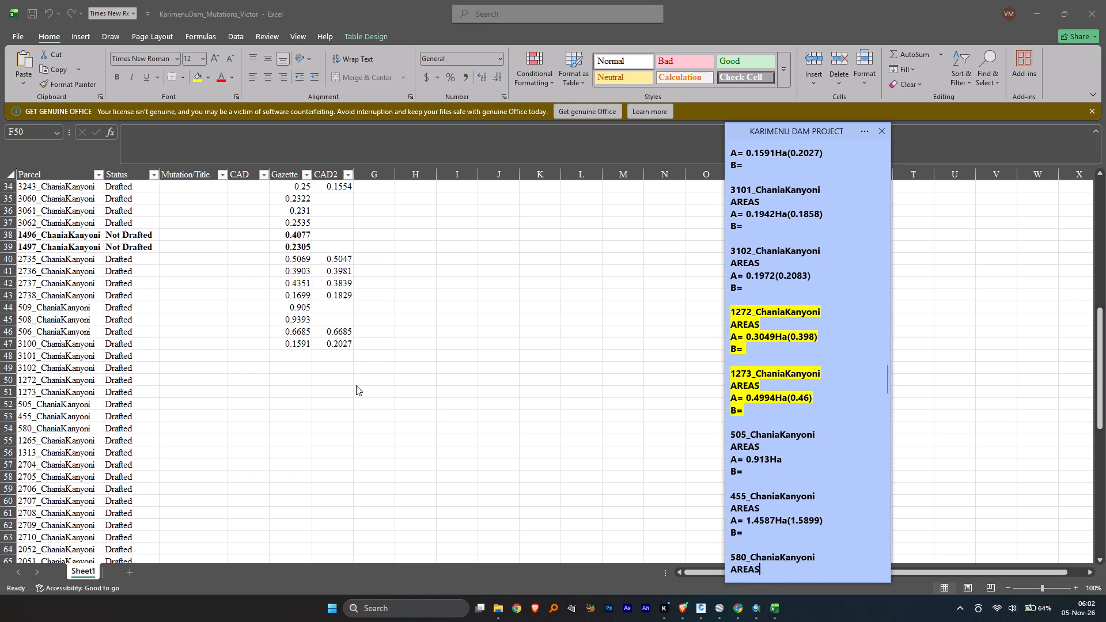
click(288, 356)
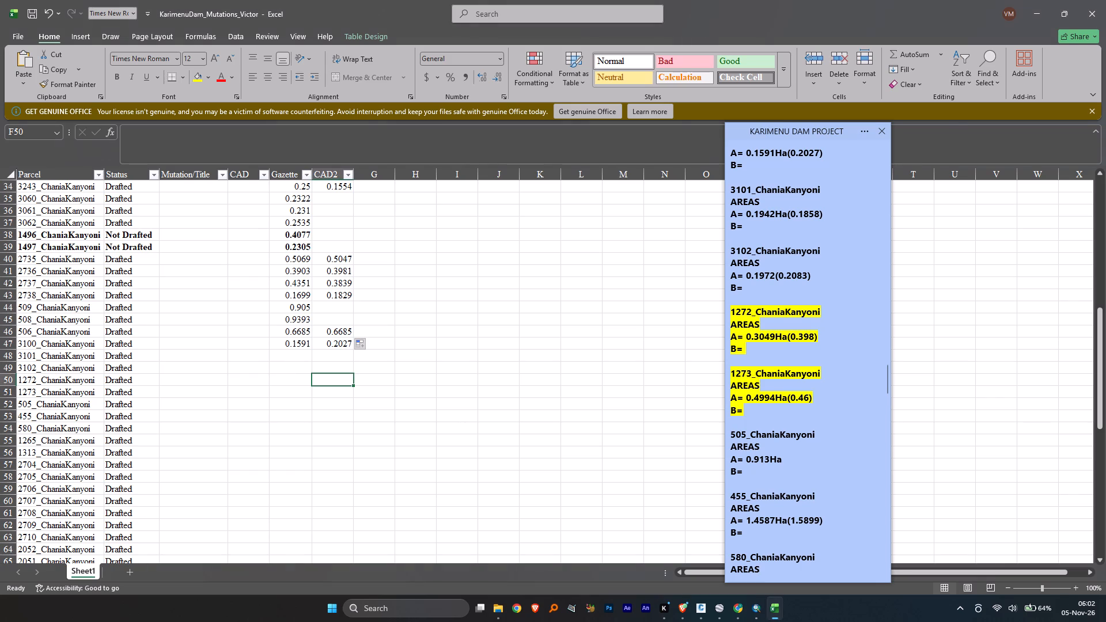
click(288, 356)
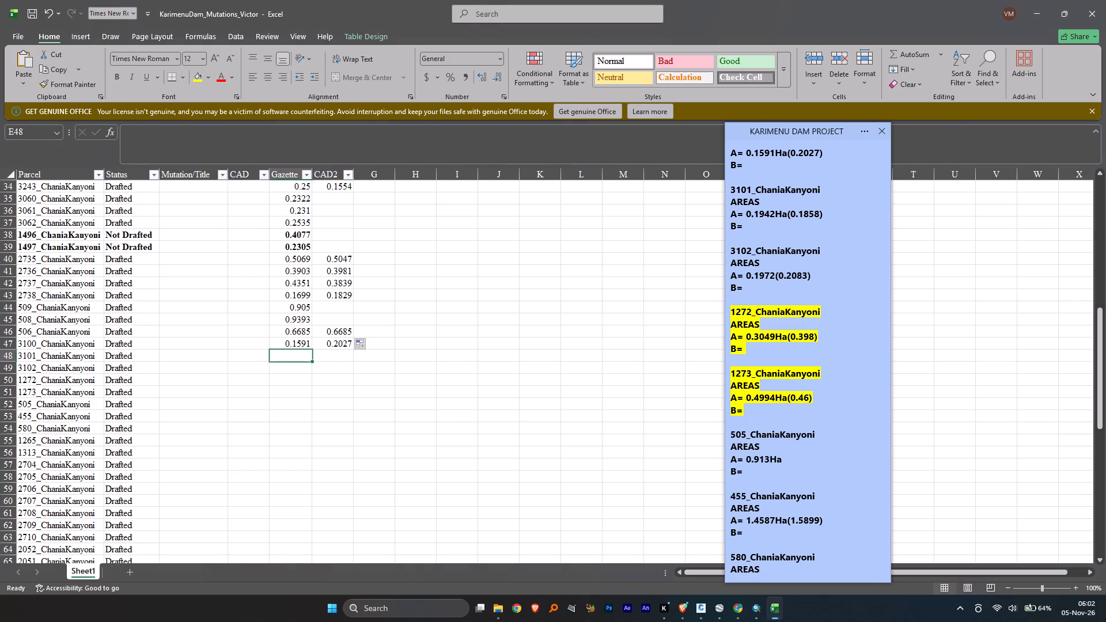
text(0.)
key(9)
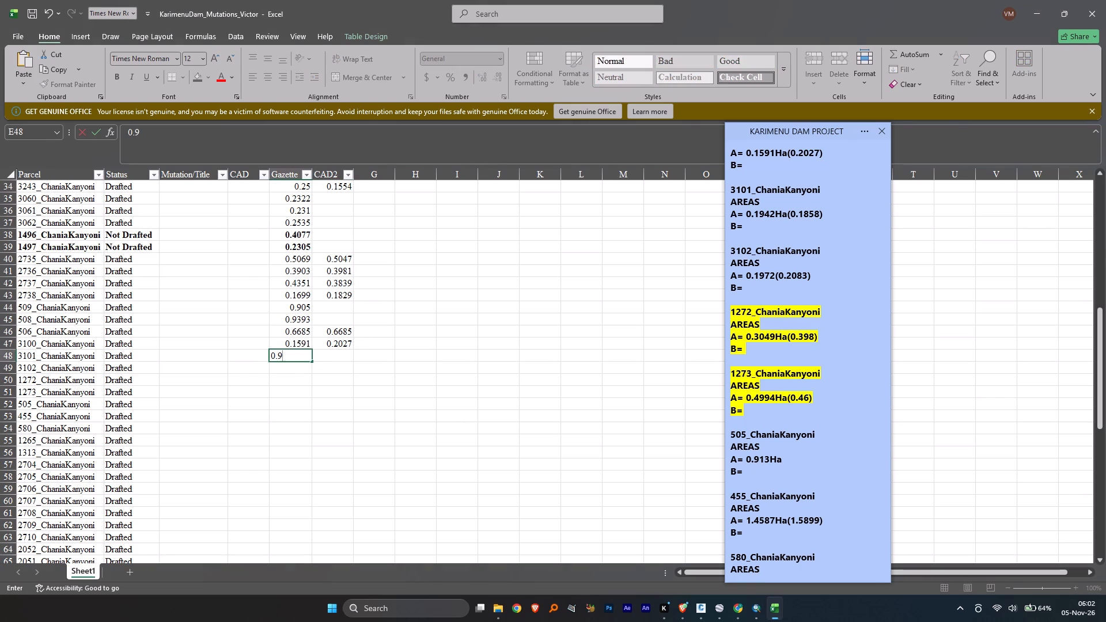
key(1)
text(42)
key(Tab)
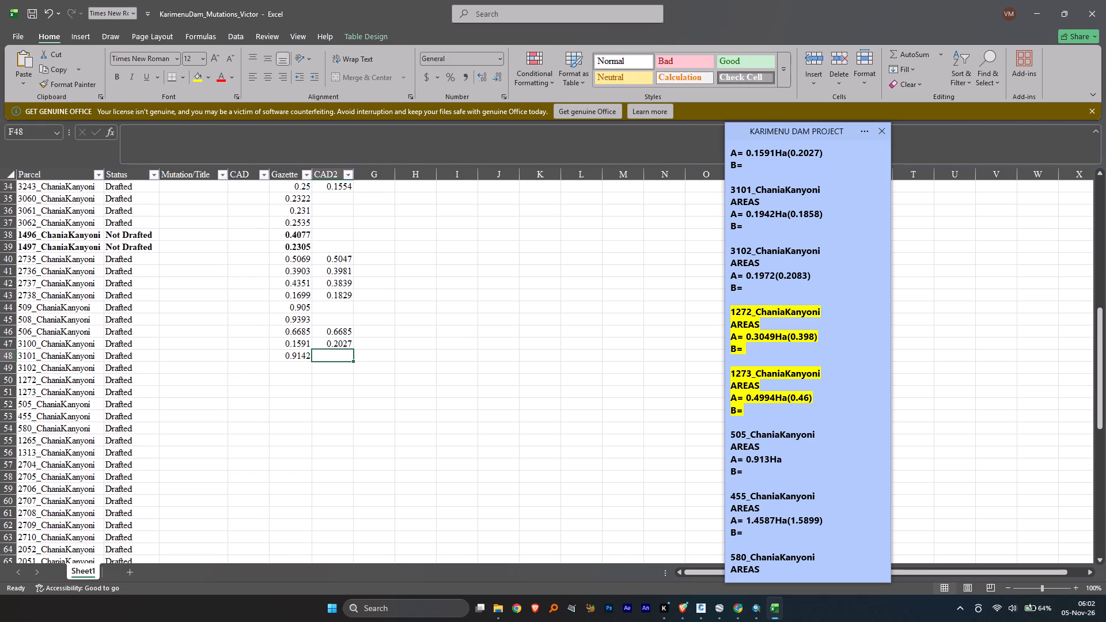
key(0)
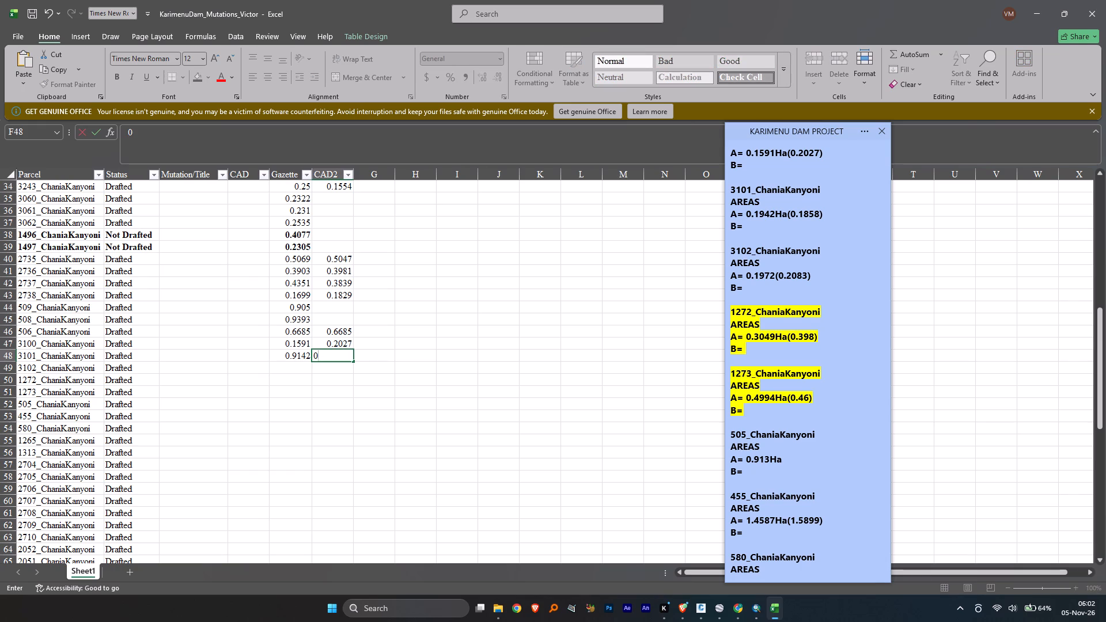
text(.1)
key(8)
text(58)
key(Tab)
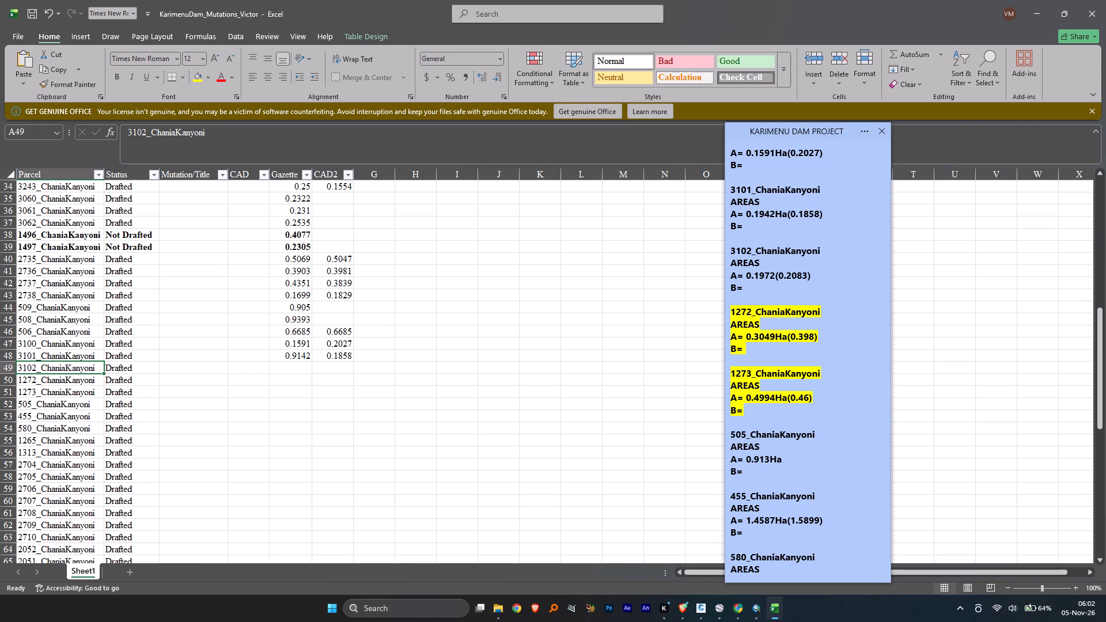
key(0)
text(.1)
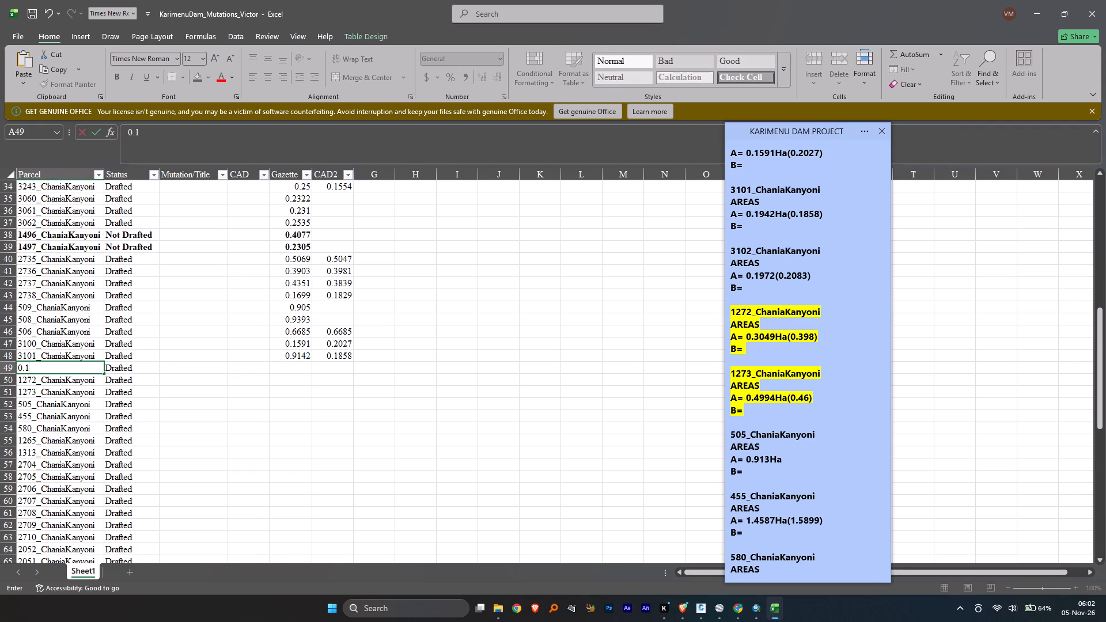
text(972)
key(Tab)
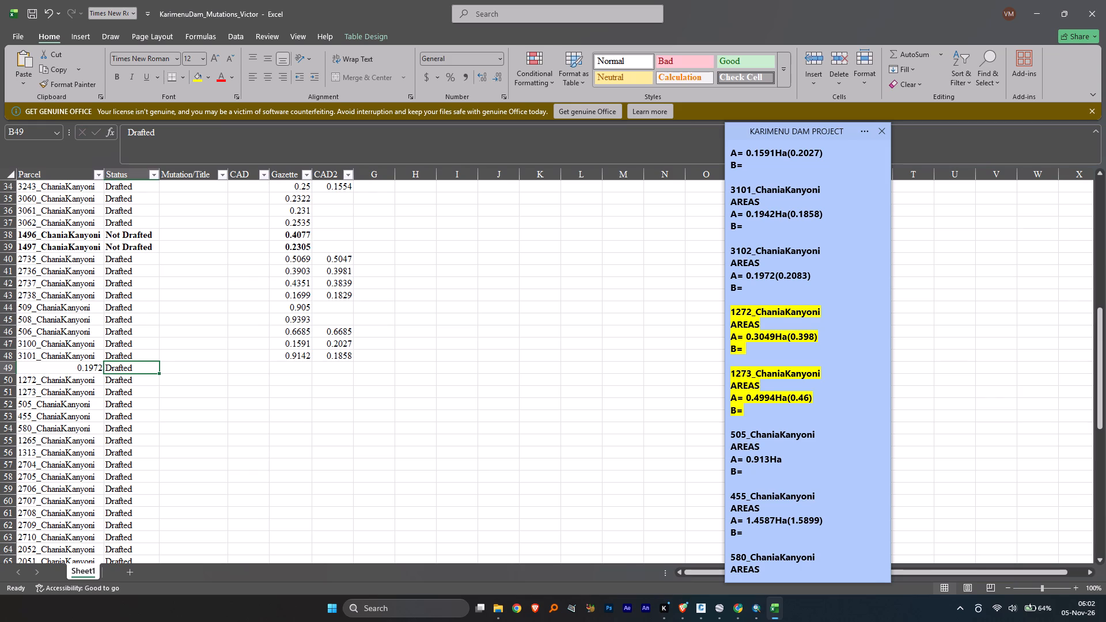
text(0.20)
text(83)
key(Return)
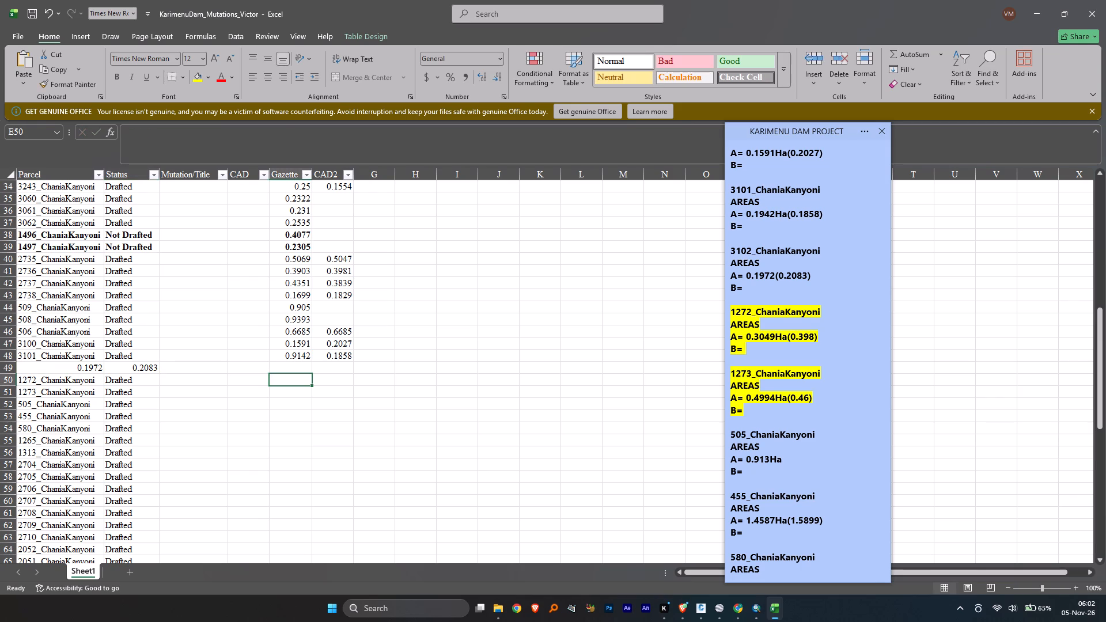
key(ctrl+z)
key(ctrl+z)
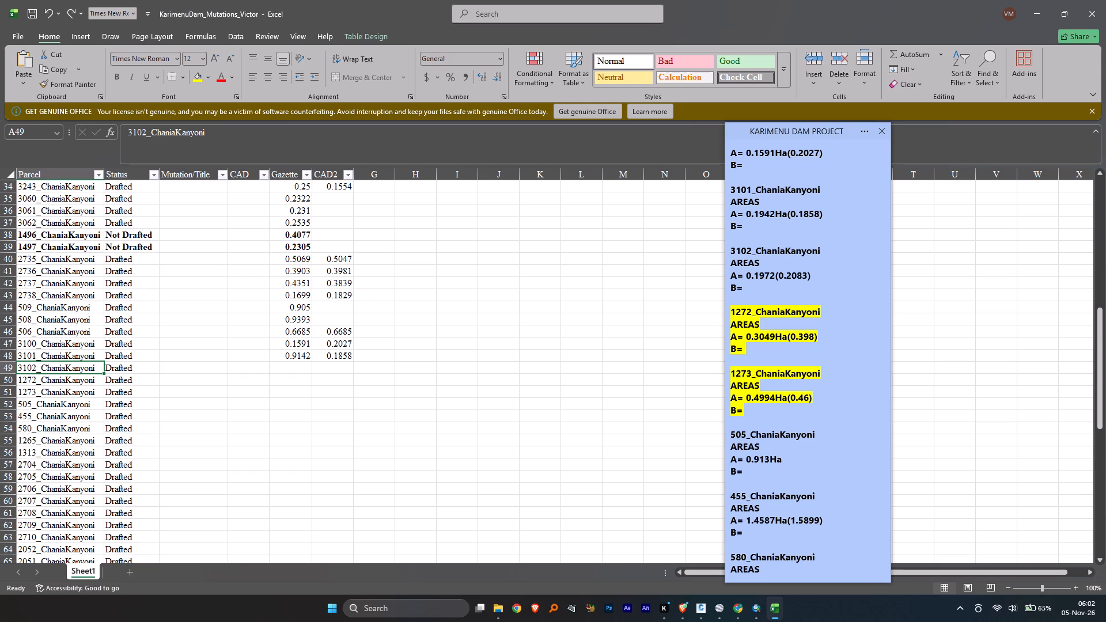
Enter Gazette area 0.1972 in E49 and CAD2 area 0.2083 in F49 for ChaniaKanyoni parcel 3102.
click(298, 370)
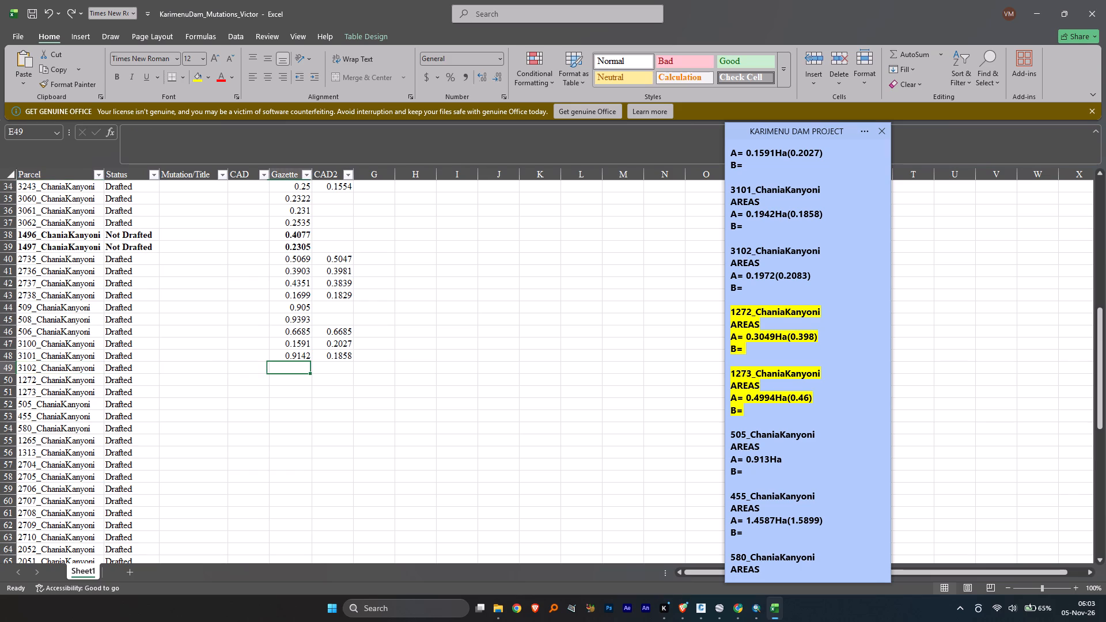
key(0)
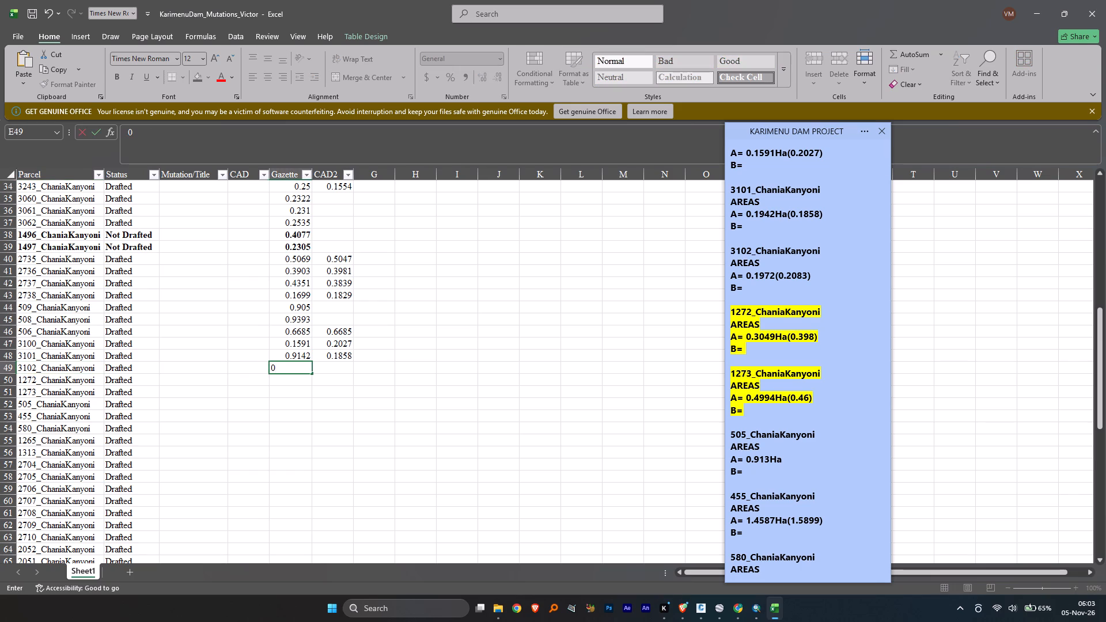
key(period)
key(1)
text(972)
key(Tab)
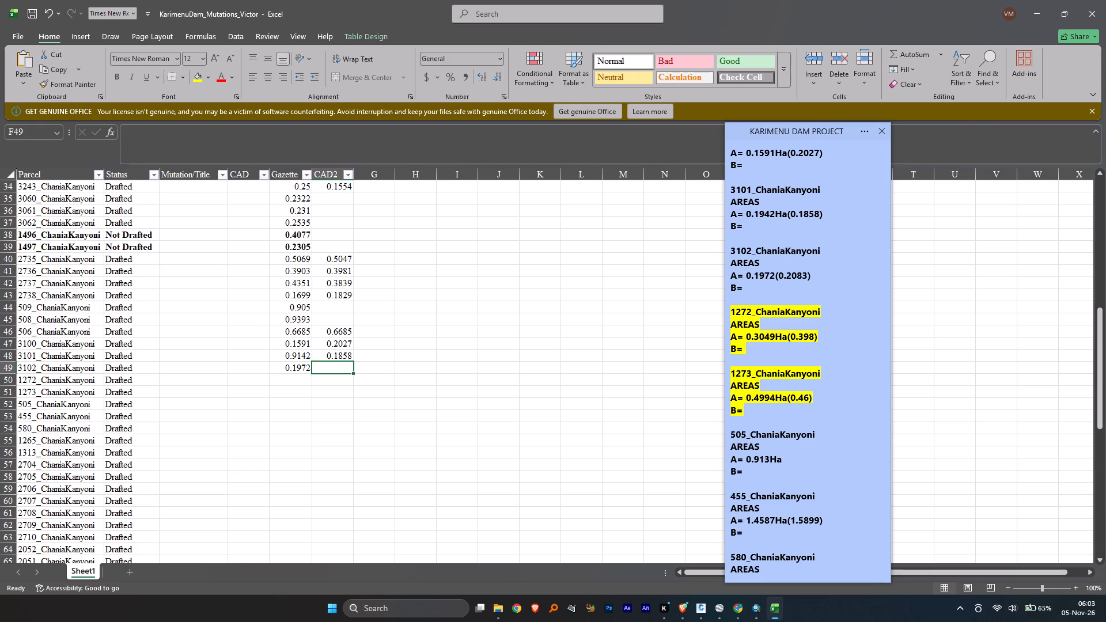
text(0.20)
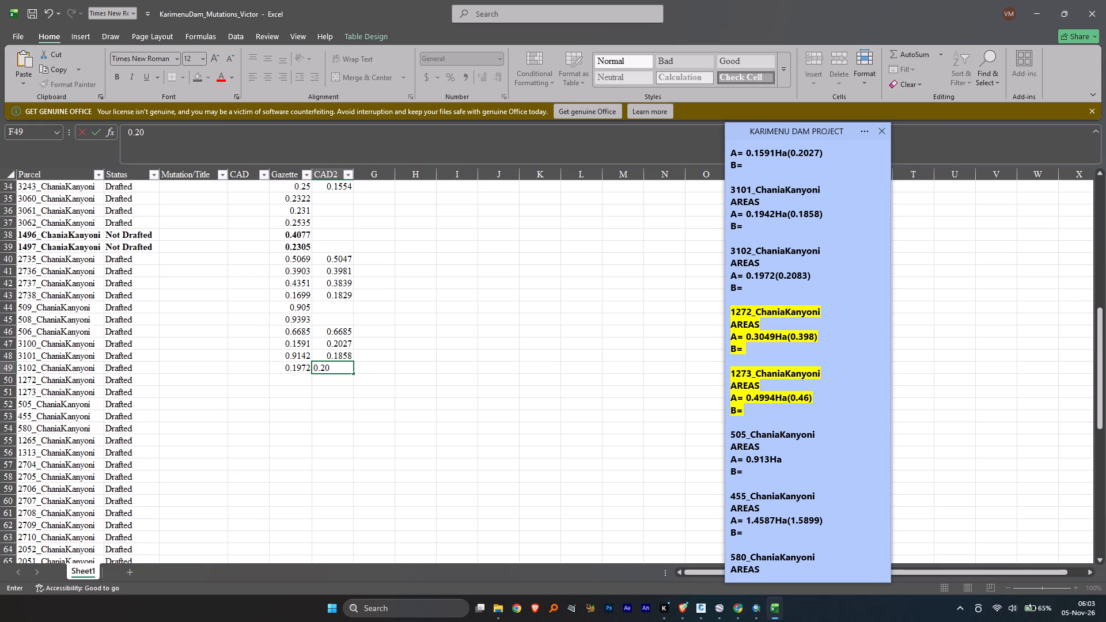
text(83)
key(Return)
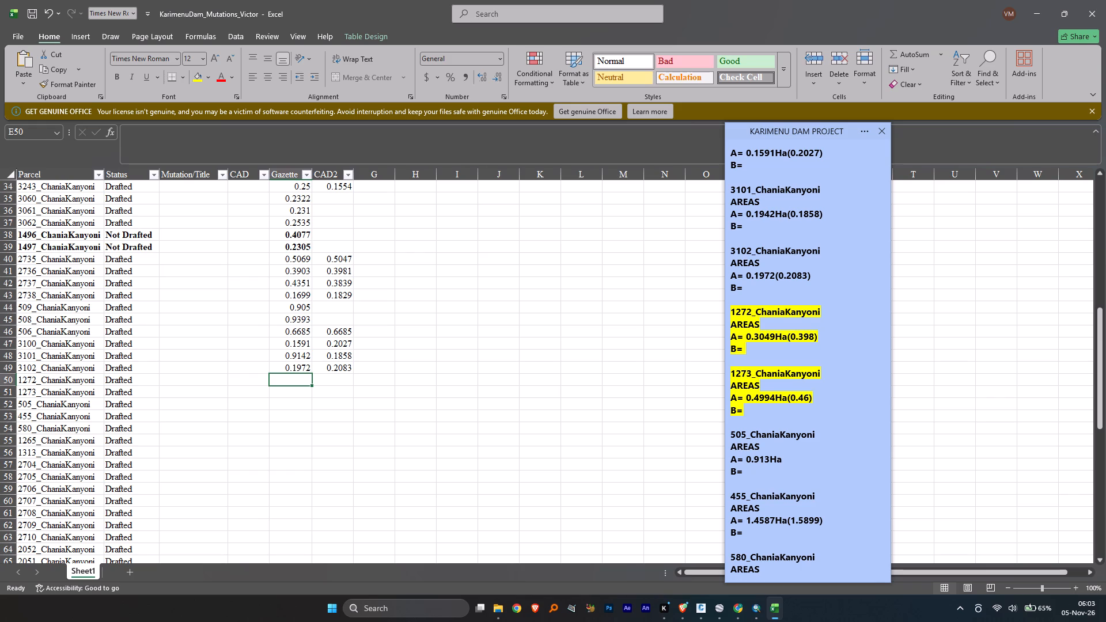
Enter Gazette area 0.3049 in E50 and CAD2 area 0.398 in F50 for ChaniaKanyoni parcel 1272.
text(0.3049)
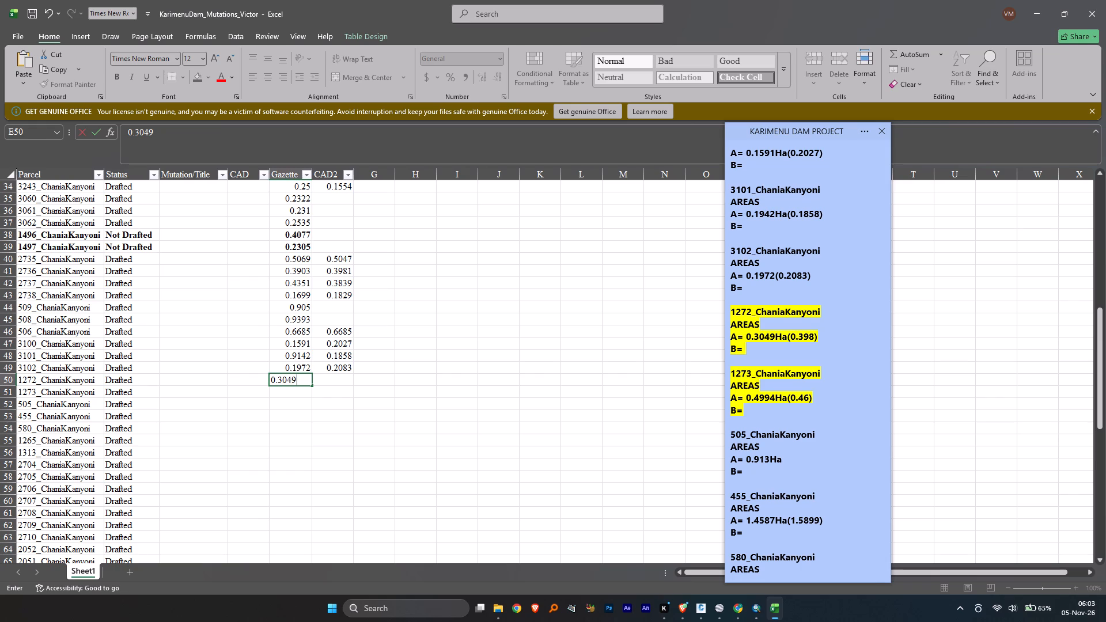
key(Tab)
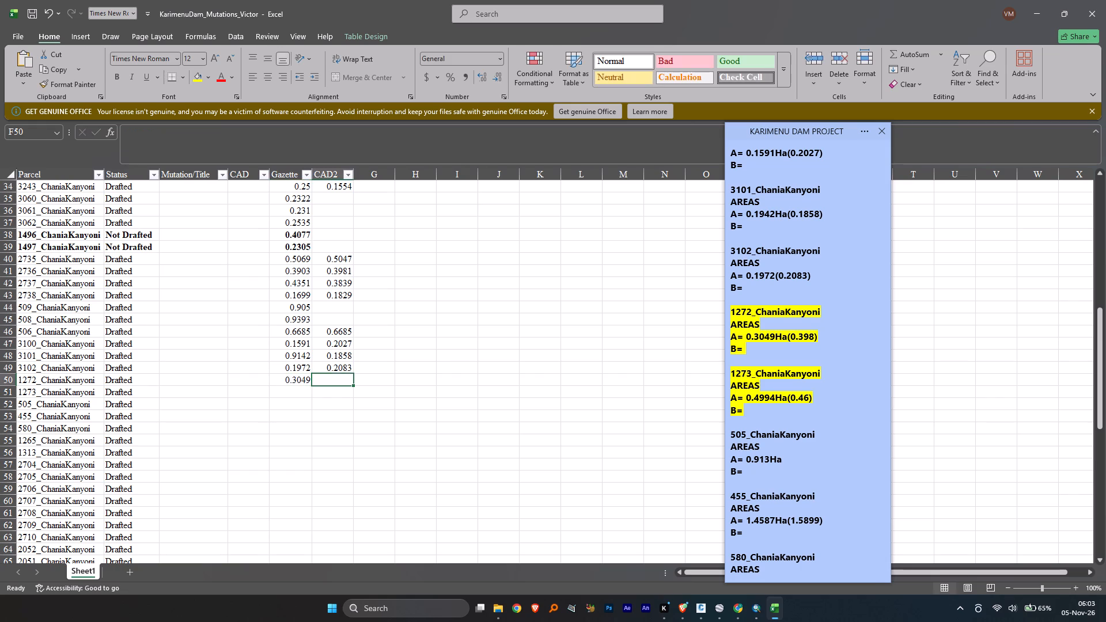
text(0.)
text(398)
key(Return)
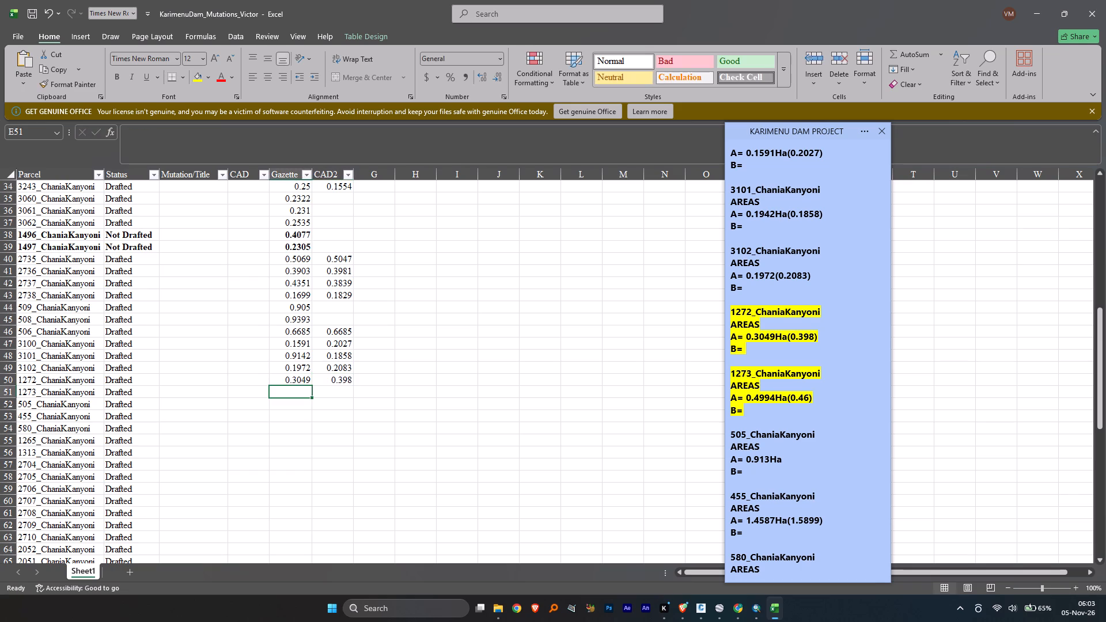
Enter Gazette area 0.4994 in E51 and CAD2 area 0.46 in F51 for ChaniaKanyoni parcel 1273.
text(0.)
key(4)
text(994)
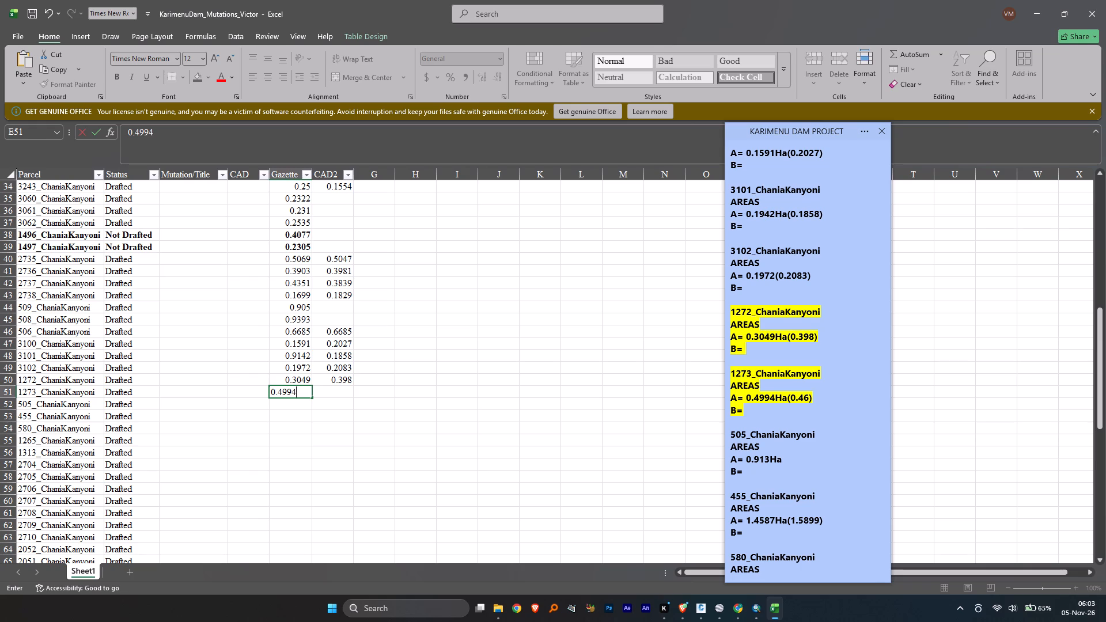
key(Tab)
text(0.46)
key(Return)
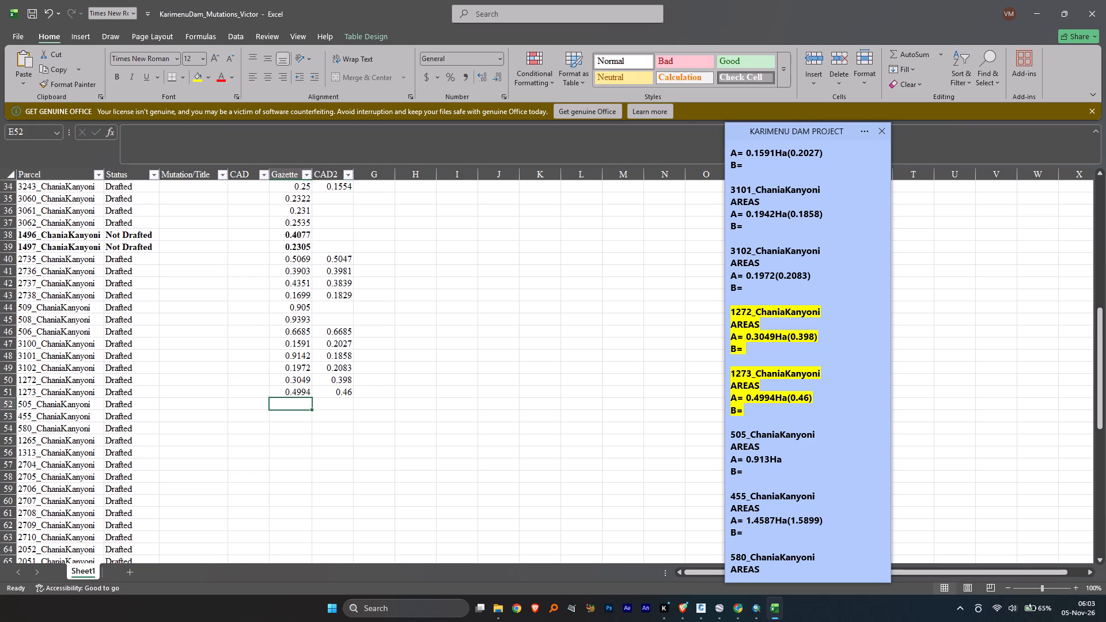
Enter Gazette area 0.913 in E52 for ChaniaKanyoni parcel 505.
key(0)
text(.913)
key(Return)
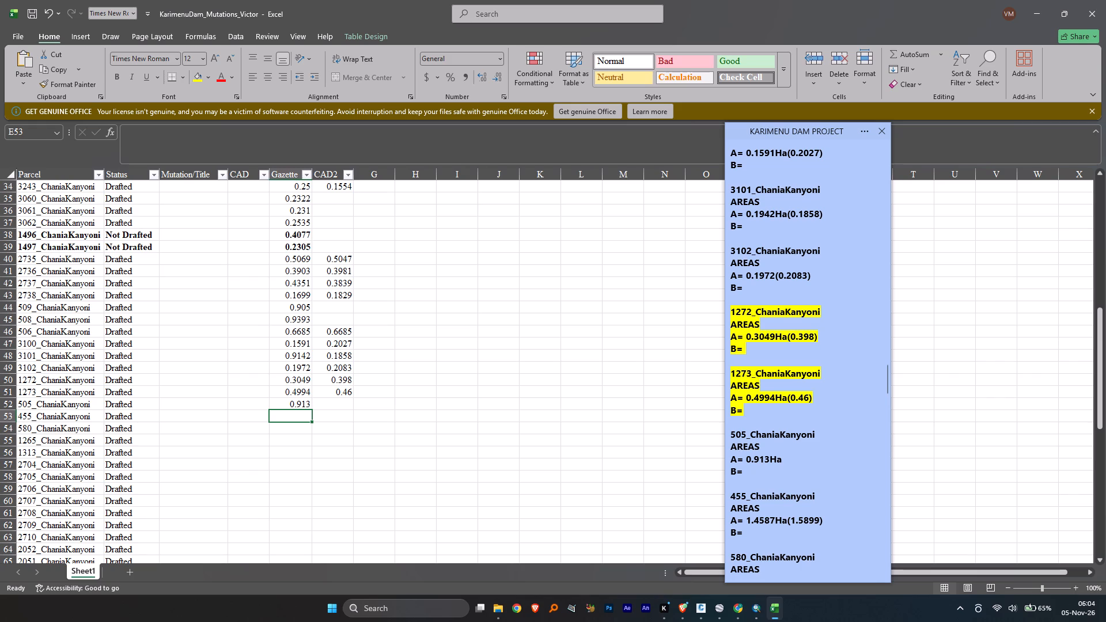
Enter Gazette area 1.4587 in E53 and CAD2 area 1.5899 in F53 for ChaniaKanyoni parcel 455.
key(1)
key(period)
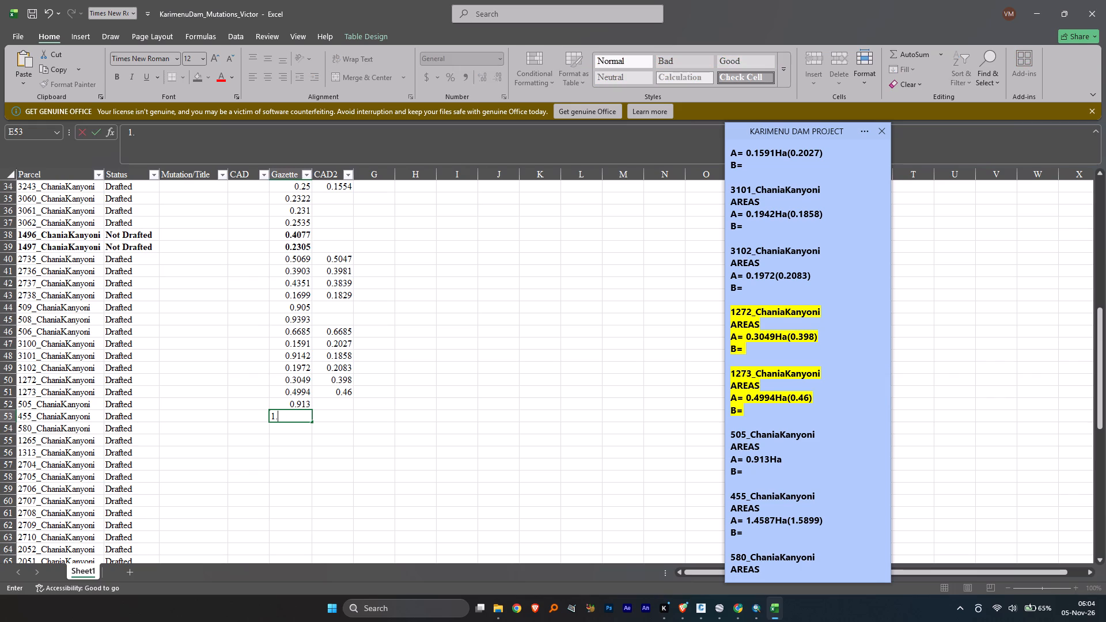
key(4)
key(5)
key(8)
key(7)
key(Tab)
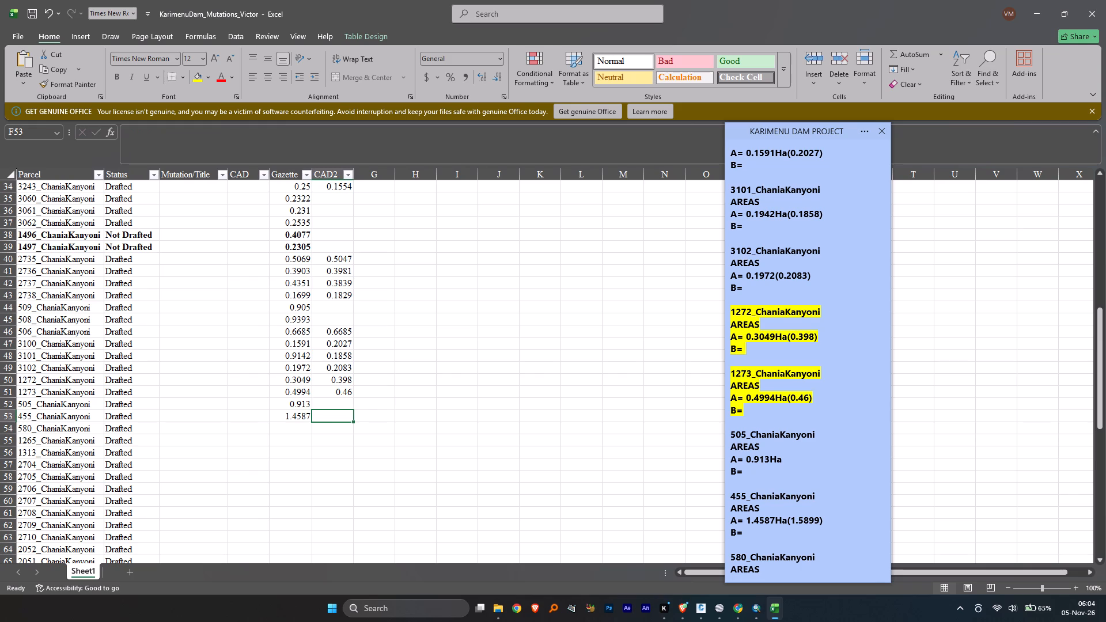
key(1)
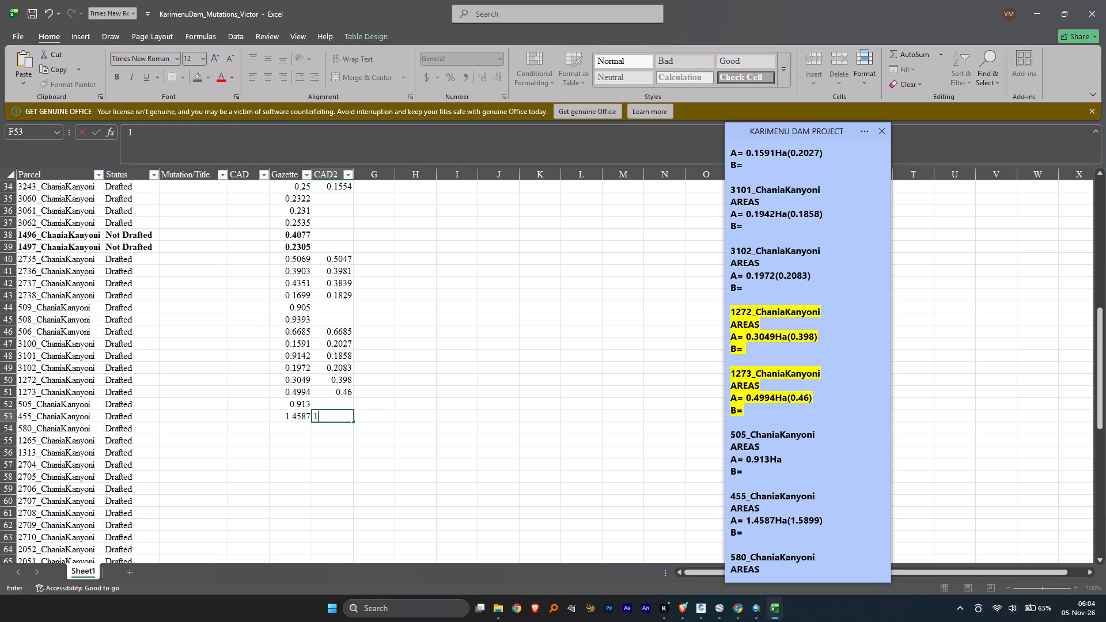
key(period)
key(5)
text(899)
key(Return)
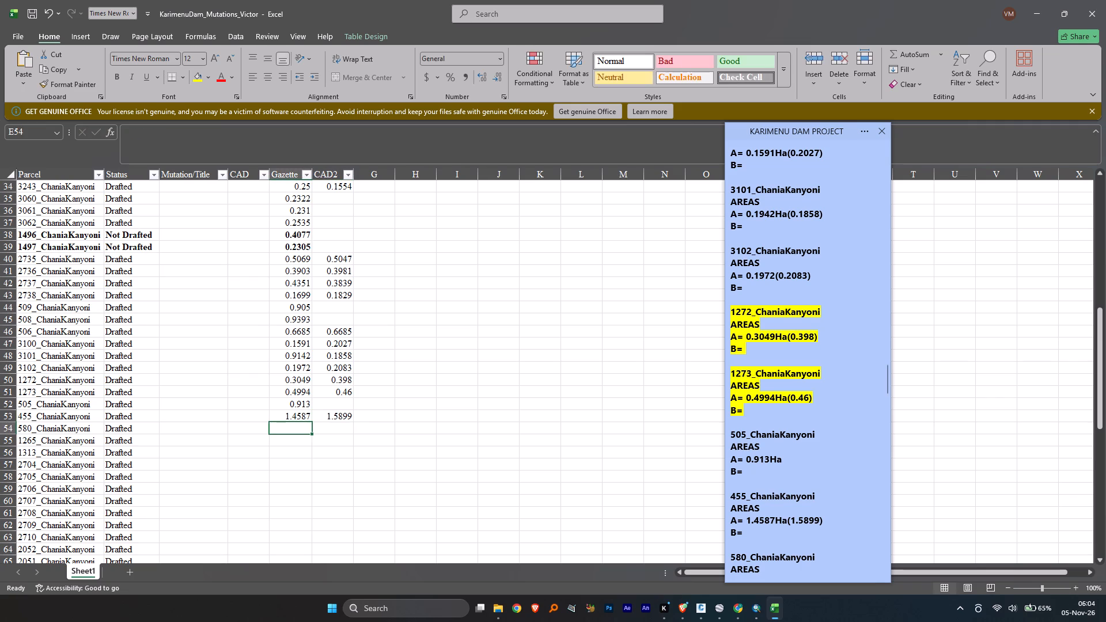
Examine the sticky note area entries for ChaniaKanyoni parcels 580, 1265, 1313 and 2704.
click(828, 555)
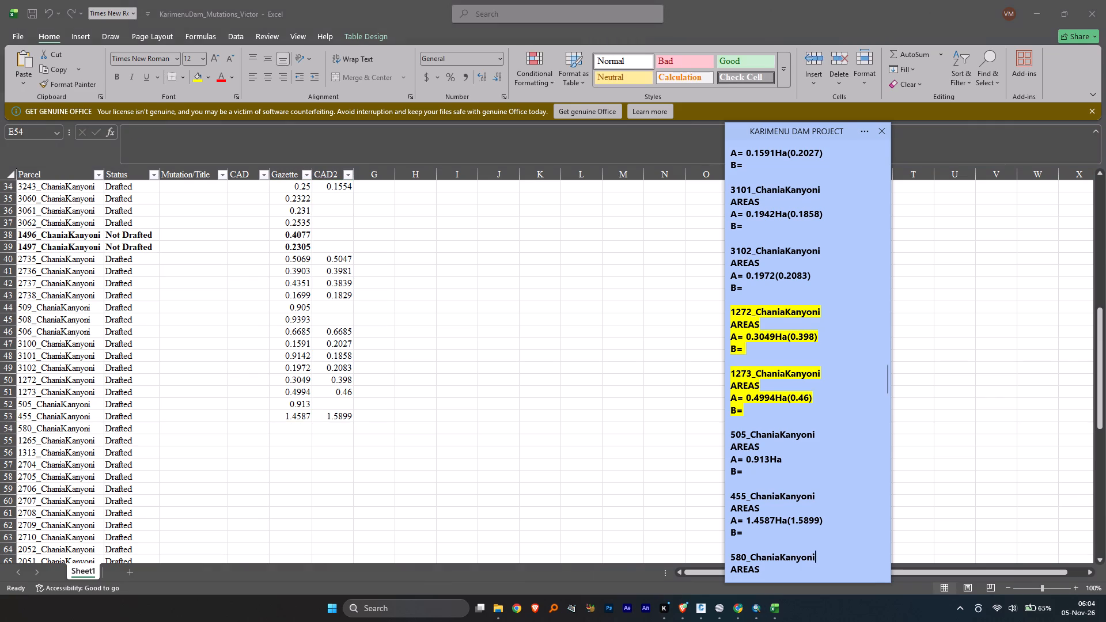
key(Down)
key(Down)
key(Down)
key(Down)
key(Down)
key(Down)
key(Down)
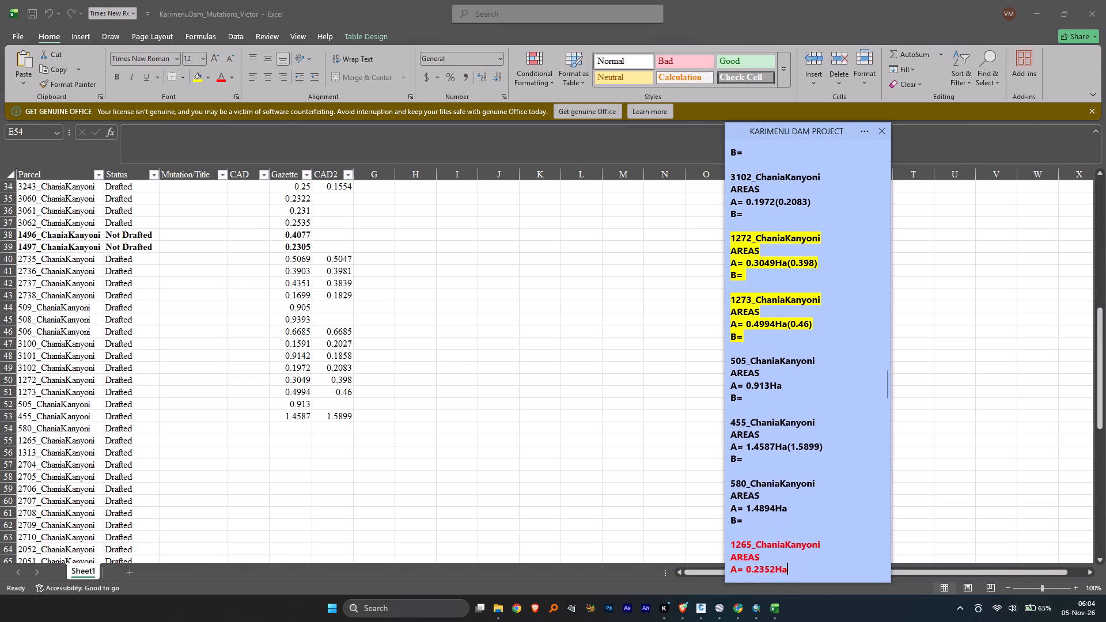
key(Down)
key(Down)
key(Down)
key(Down)
key(Down)
key(Down)
key(Down)
key(Down)
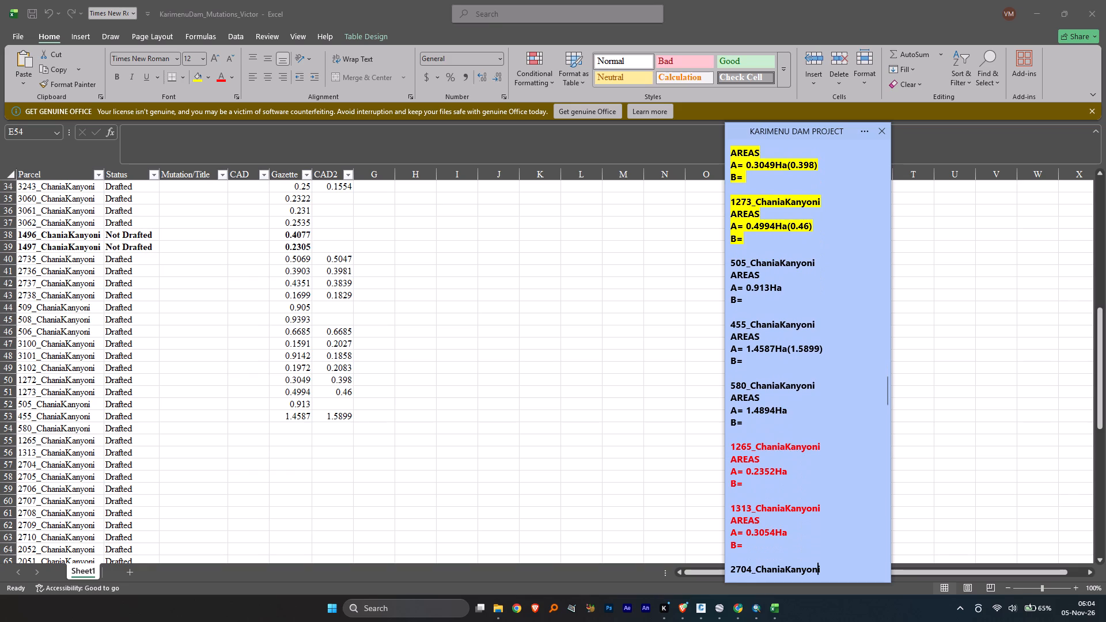
key(Down)
key(Down)
key(Down)
key(Down)
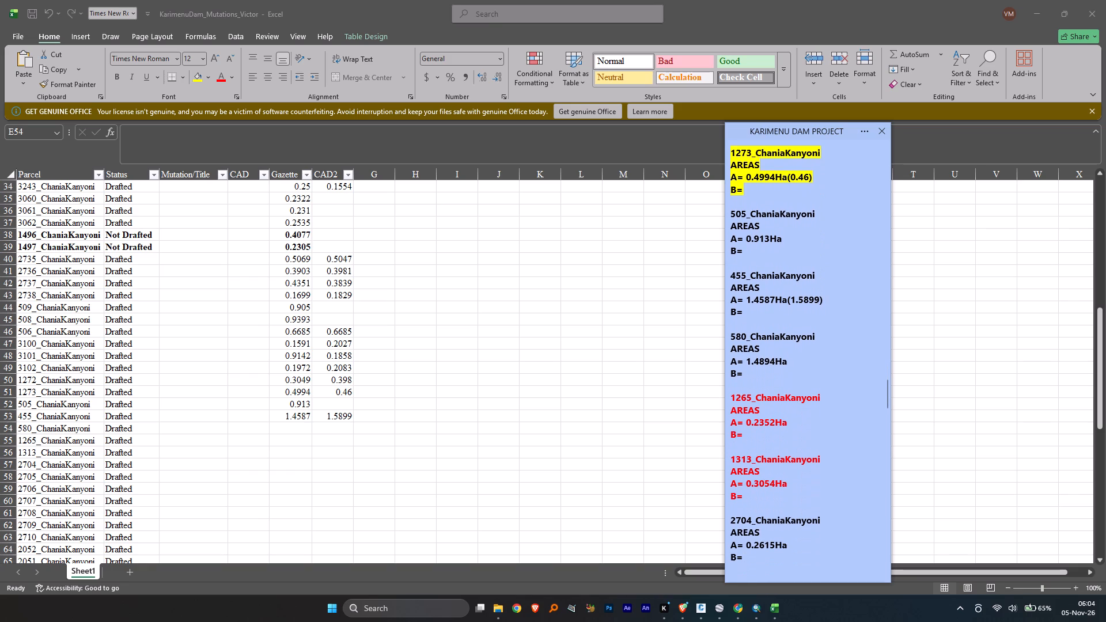
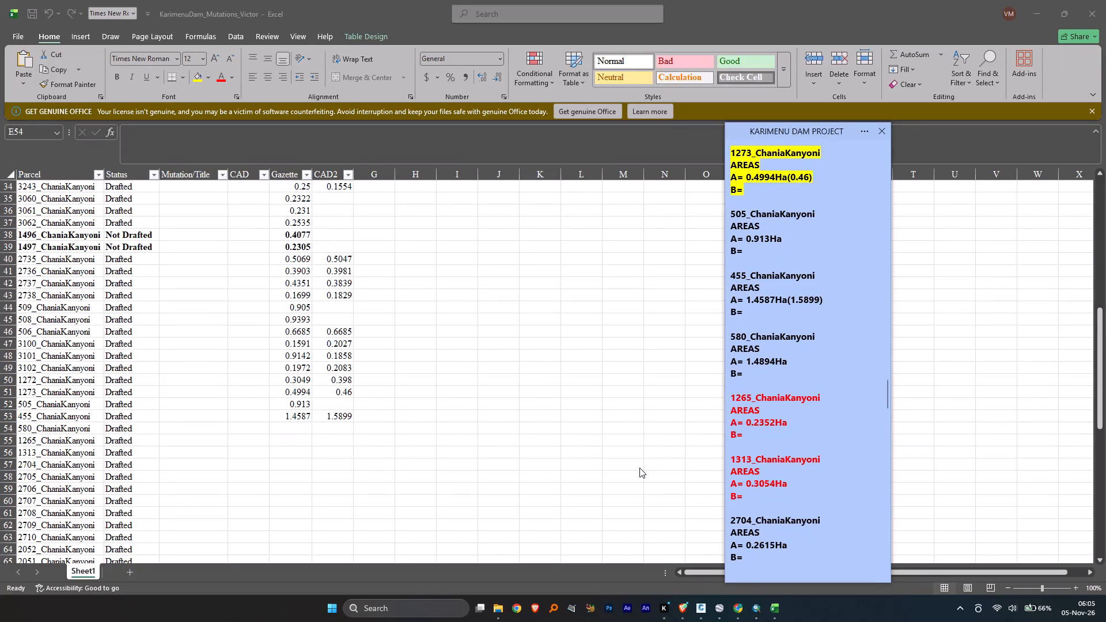
Return to the parcel workbook and save it.
click(639, 468)
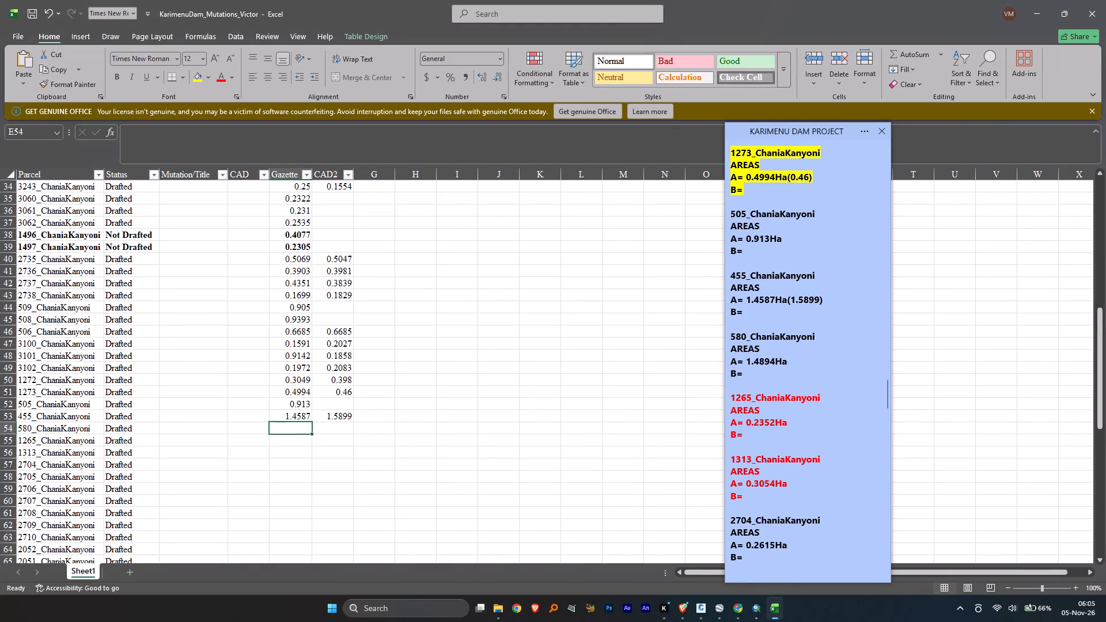
key(ctrl+s)
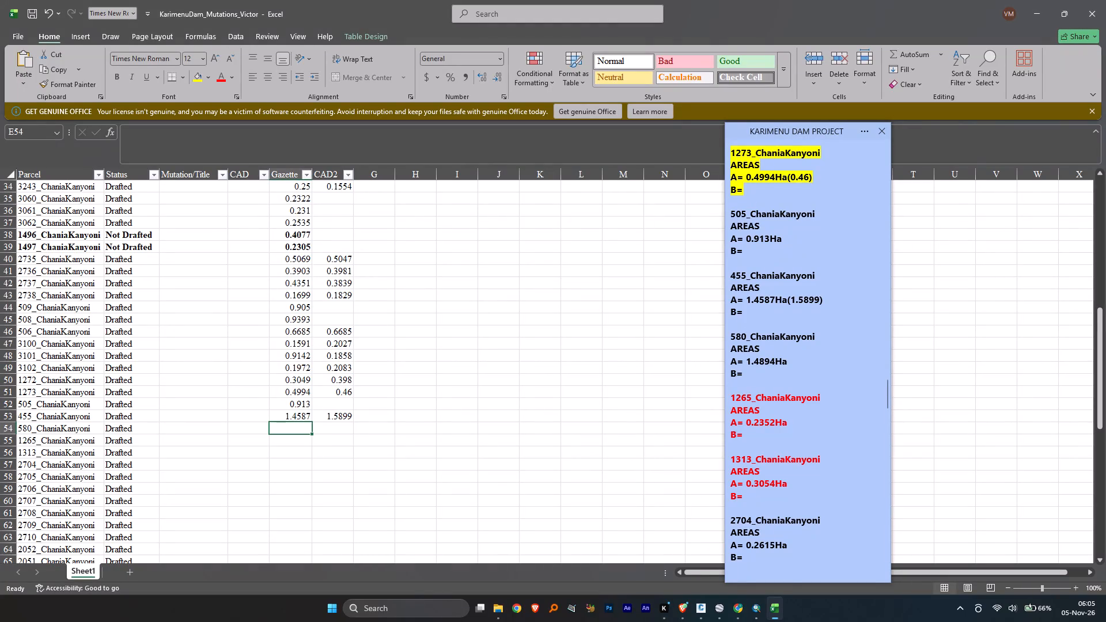